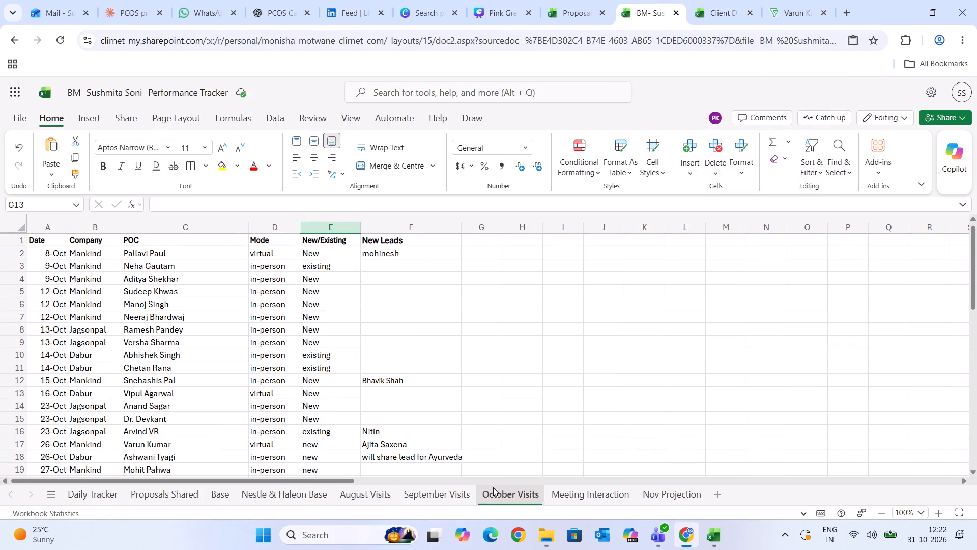
Review the October Visits entries through the latest rows and select the date cell of the 26-Oct Dabur visit.
{"action": "scroll", "coordinate": [403, 433], "scroll_direction": "down", "scroll_amount": 1}
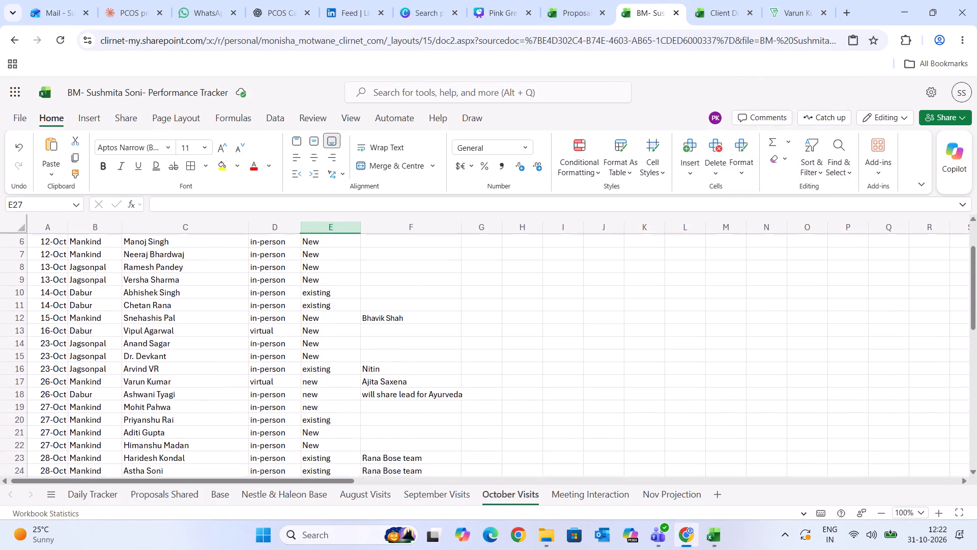
{"action": "scroll", "coordinate": [403, 433], "scroll_direction": "down", "scroll_amount": 2}
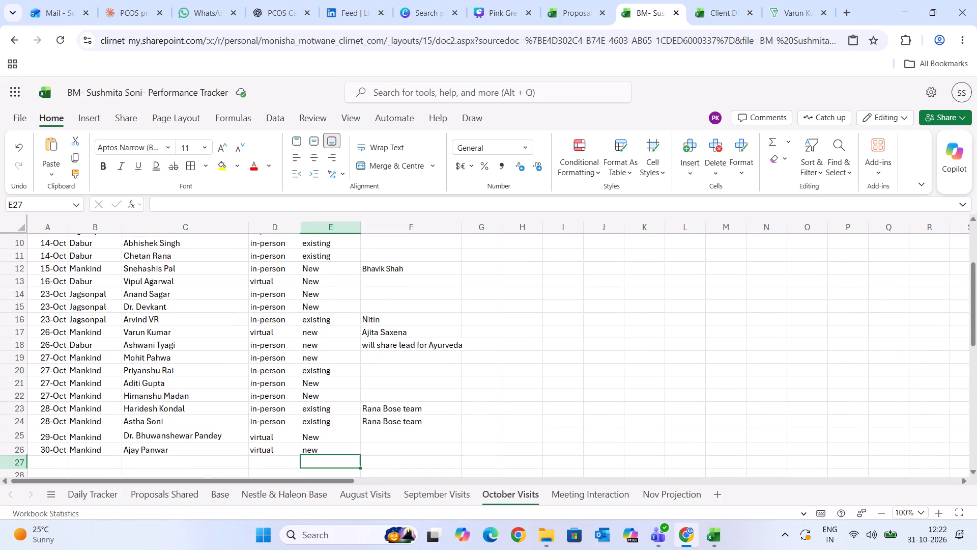
{"action": "left_click", "coordinate": [48, 344]}
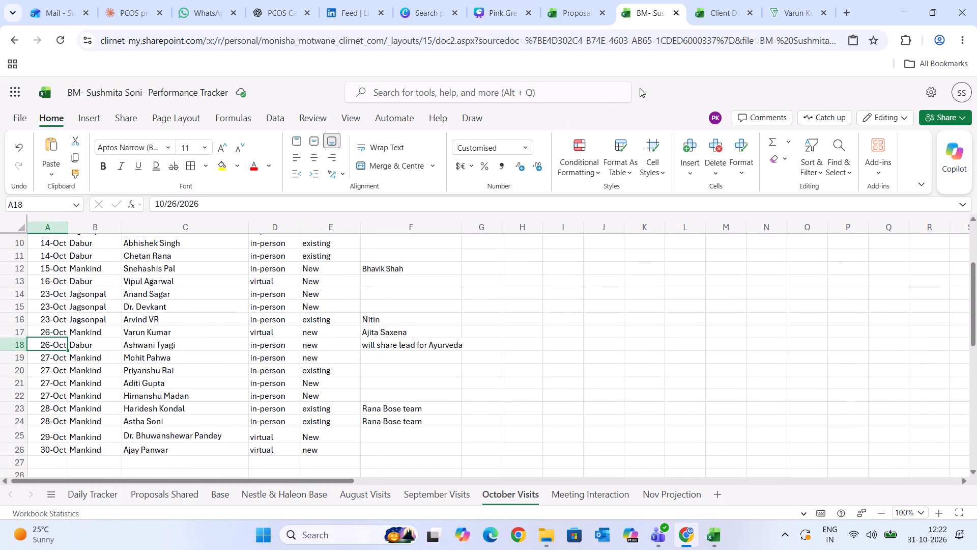
Switch to the Client Discussions workbook and review the client entries already logged on Sheet1.
{"action": "left_click", "coordinate": [719, 8]}
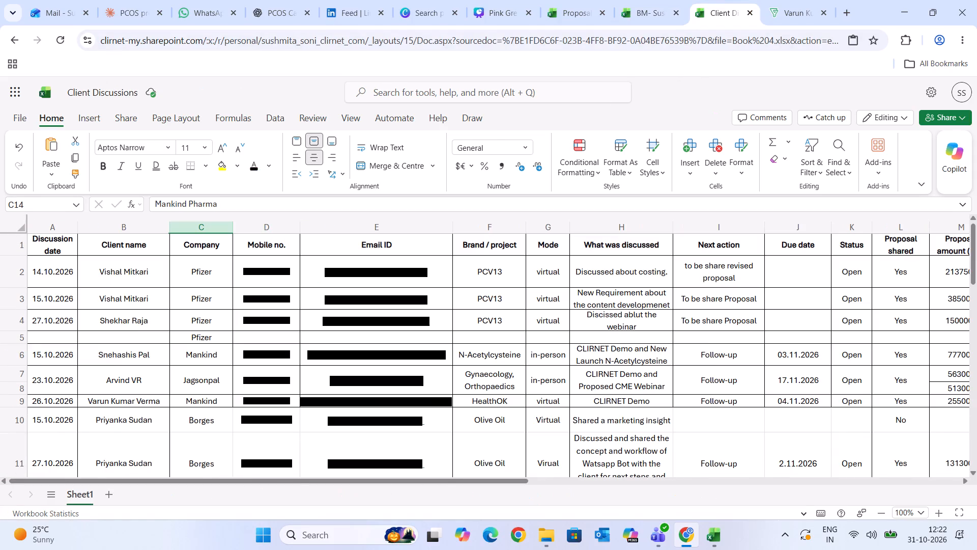
{"action": "scroll", "coordinate": [550, 406], "scroll_direction": "right", "scroll_amount": 1}
{"action": "scroll", "coordinate": [550, 406], "scroll_direction": "down", "scroll_amount": 1}
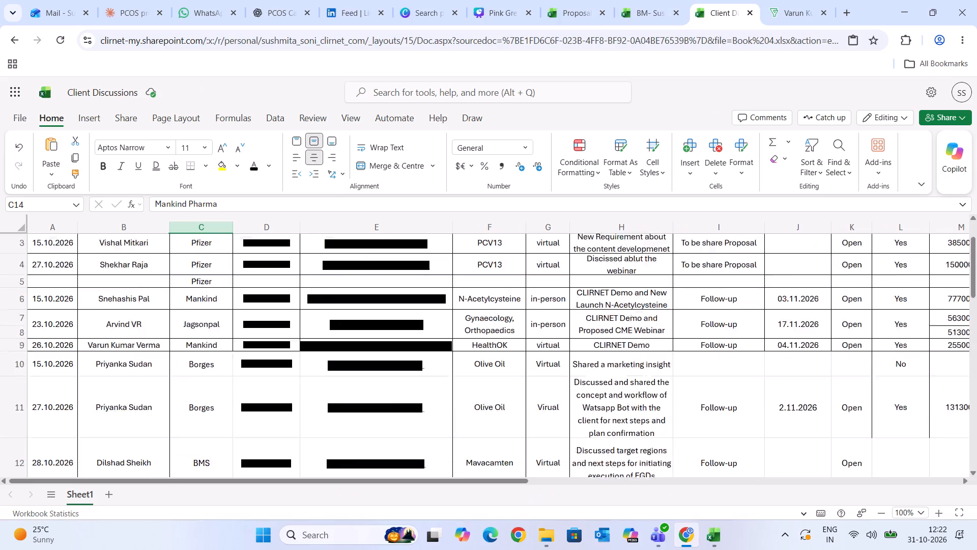
{"action": "scroll", "coordinate": [550, 406], "scroll_direction": "down", "scroll_amount": 3}
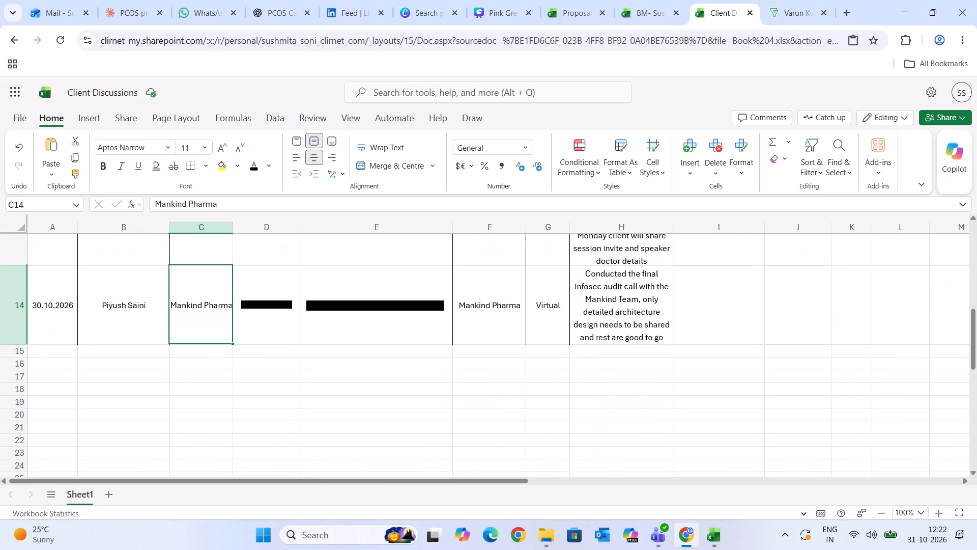
{"action": "scroll", "coordinate": [550, 406], "scroll_direction": "down", "scroll_amount": 1}
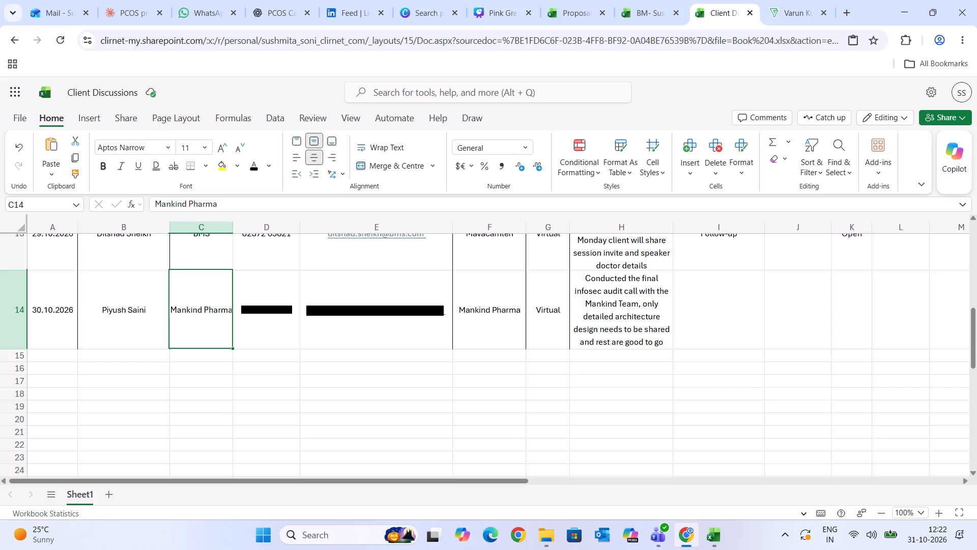
{"action": "scroll", "coordinate": [600, 328], "scroll_direction": "up", "scroll_amount": 3}
{"action": "scroll", "coordinate": [600, 328], "scroll_direction": "down", "scroll_amount": 1}
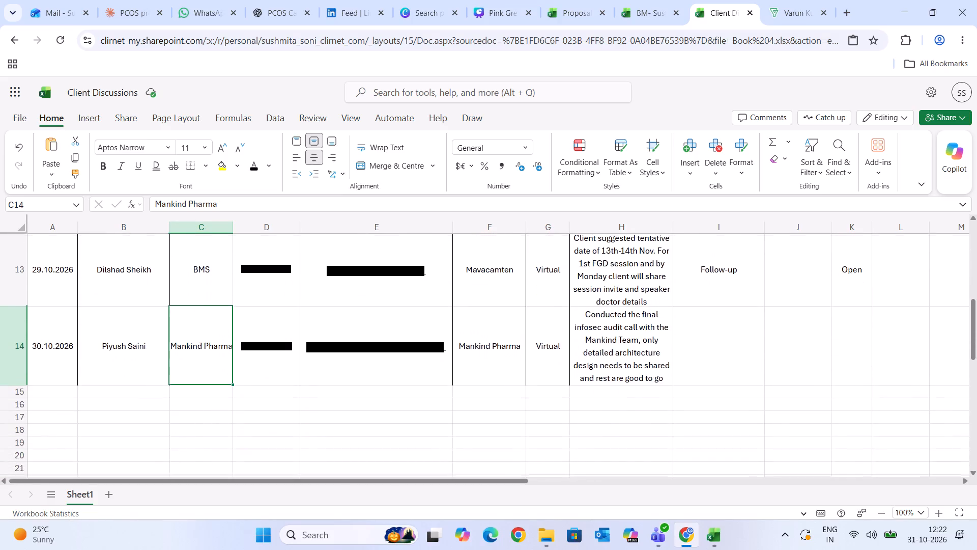
{"action": "scroll", "coordinate": [600, 328], "scroll_direction": "down", "scroll_amount": 1}
{"action": "scroll", "coordinate": [600, 328], "scroll_direction": "up", "scroll_amount": 3}
{"action": "scroll", "coordinate": [600, 328], "scroll_direction": "right", "scroll_amount": 1}
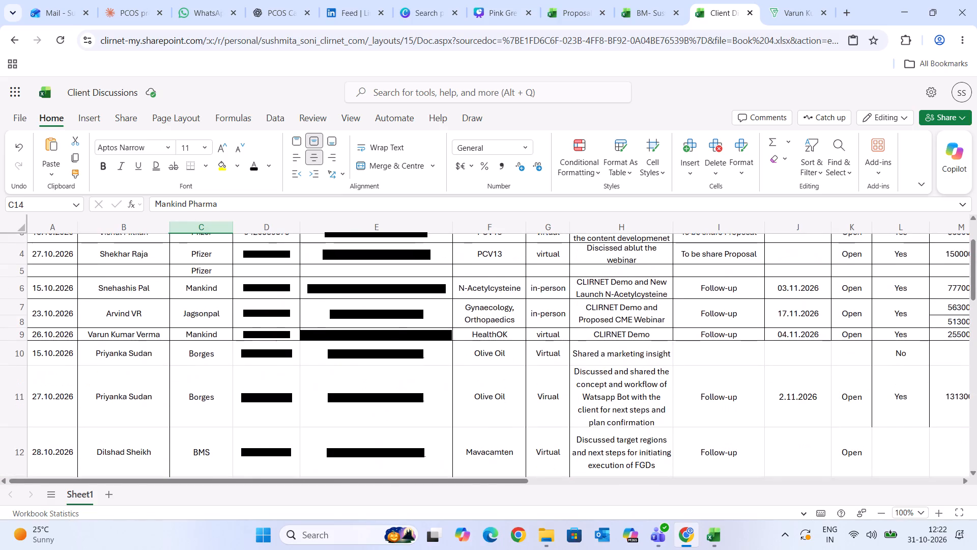
{"action": "scroll", "coordinate": [600, 328], "scroll_direction": "right", "scroll_amount": 1}
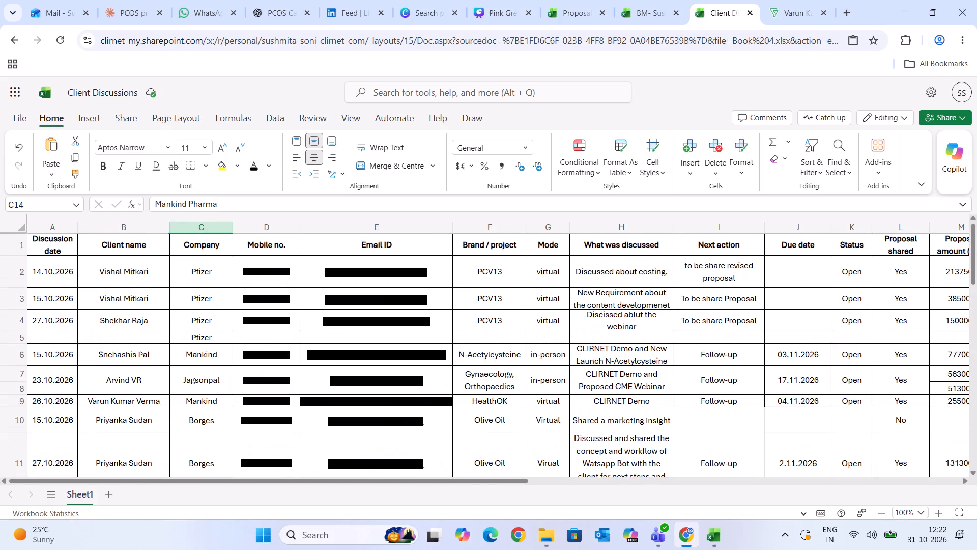
{"action": "scroll", "coordinate": [600, 328], "scroll_direction": "down", "scroll_amount": 1}
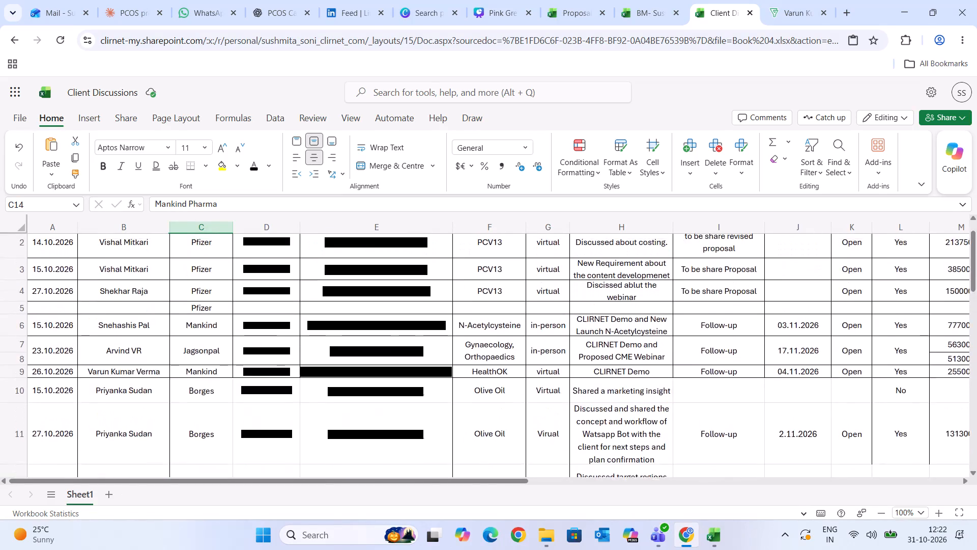
{"action": "scroll", "coordinate": [600, 328], "scroll_direction": "up", "scroll_amount": 1}
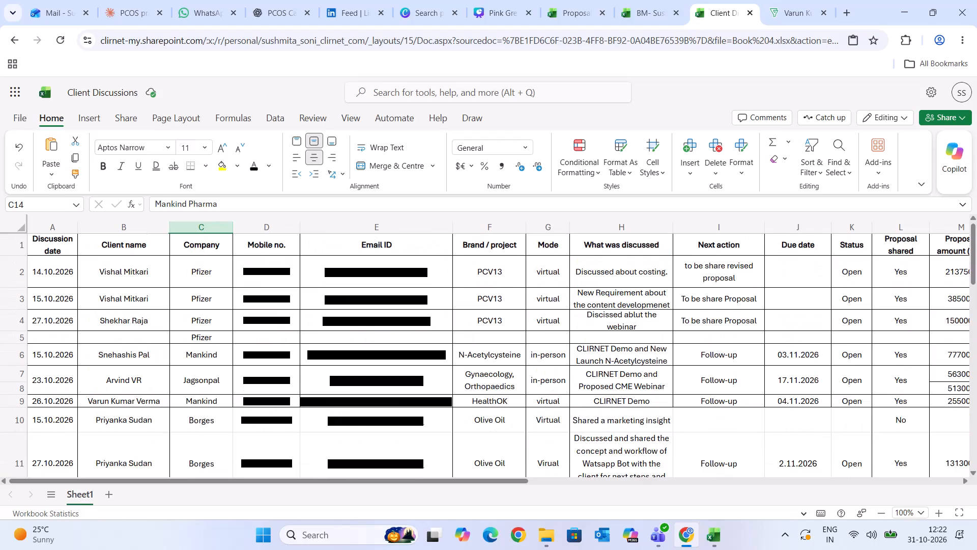
Start a new entry in the first empty row, row 15, with the discussion date 26.10.2026.
{"action": "scroll", "coordinate": [600, 328], "scroll_direction": "down", "scroll_amount": 6}
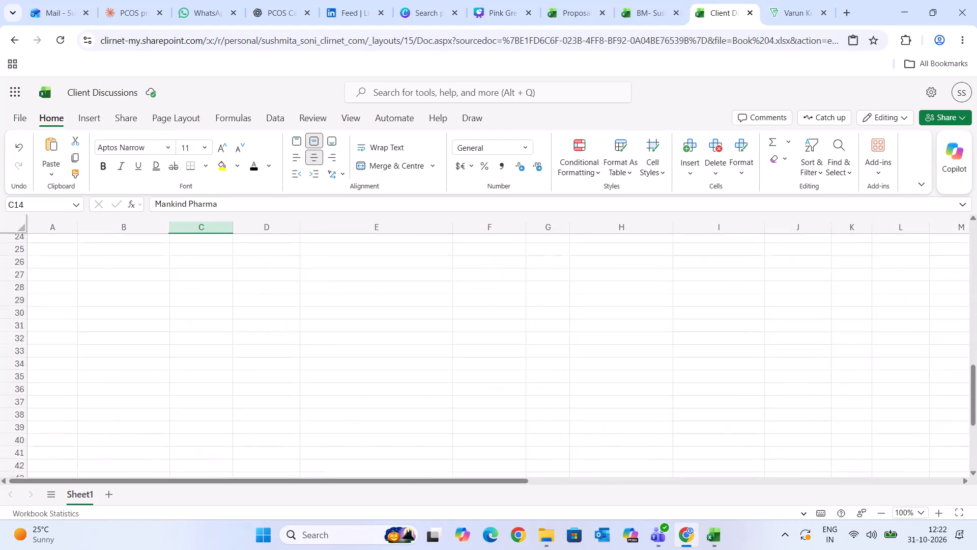
{"action": "scroll", "coordinate": [600, 328], "scroll_direction": "up", "scroll_amount": 3}
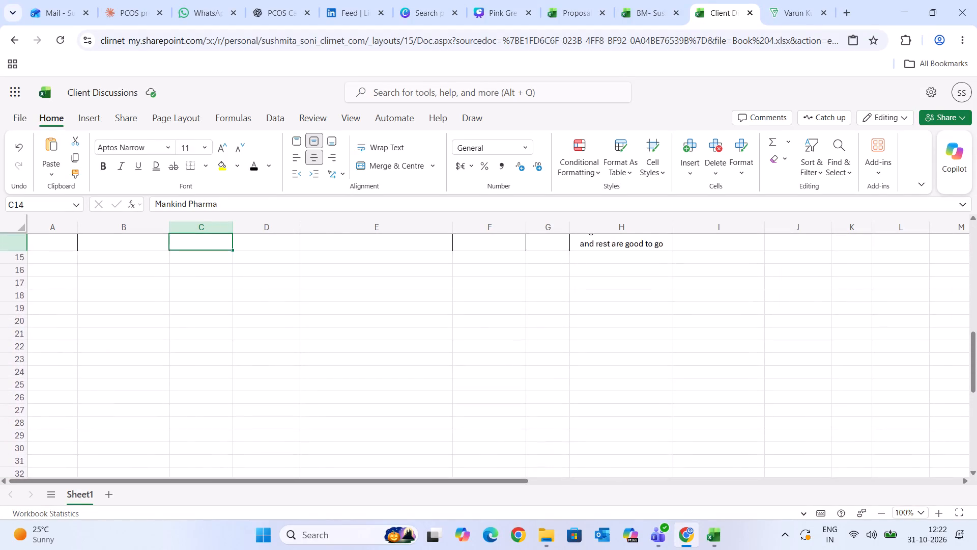
{"action": "scroll", "coordinate": [600, 328], "scroll_direction": "up", "scroll_amount": 2}
{"action": "left_click", "coordinate": [58, 299]}
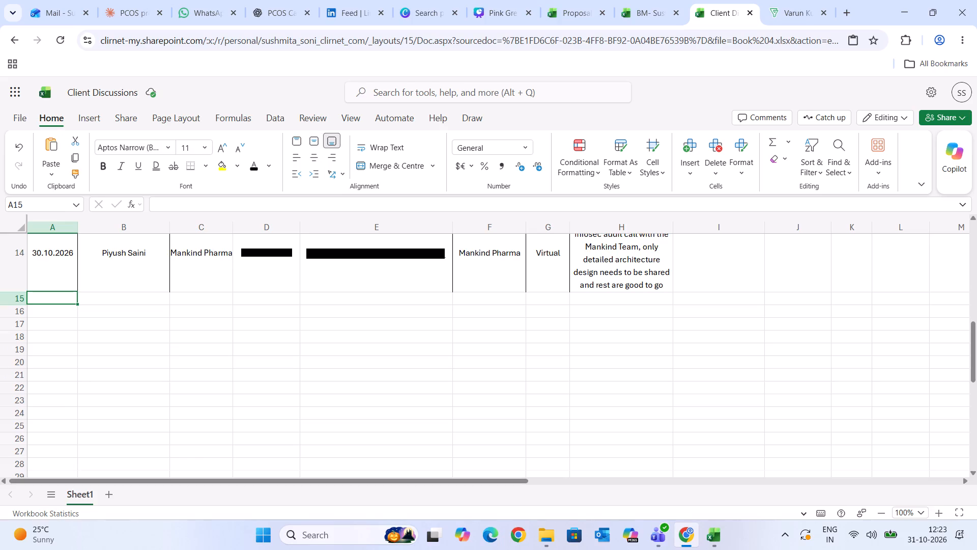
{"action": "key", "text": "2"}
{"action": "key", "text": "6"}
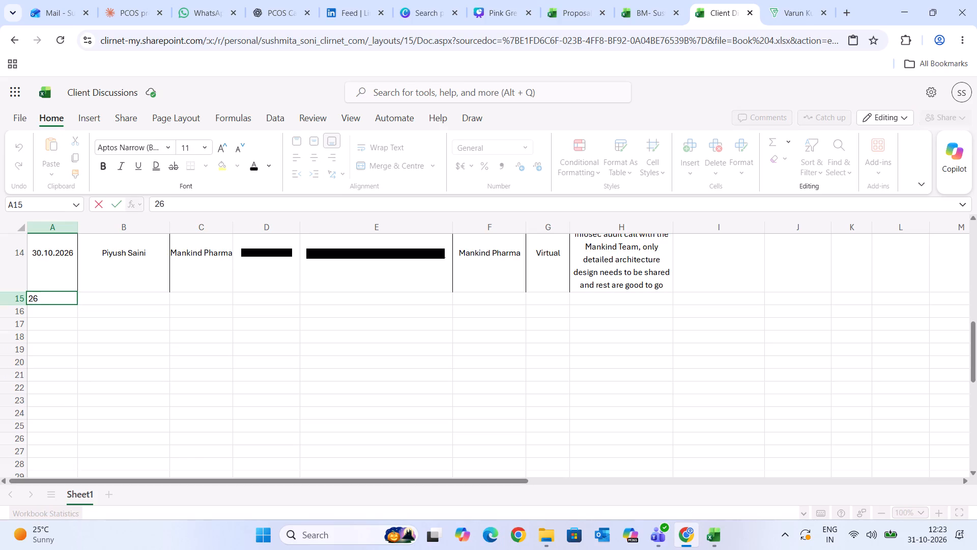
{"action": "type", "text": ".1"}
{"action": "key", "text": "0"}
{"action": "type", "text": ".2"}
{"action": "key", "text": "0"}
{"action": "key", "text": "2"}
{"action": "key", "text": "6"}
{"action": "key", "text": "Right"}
Enter the client name in B15, using the Dabur contact from the 26-Oct row of the October Visits sheet.
{"action": "scroll", "coordinate": [58, 299], "scroll_direction": "up", "scroll_amount": 2}
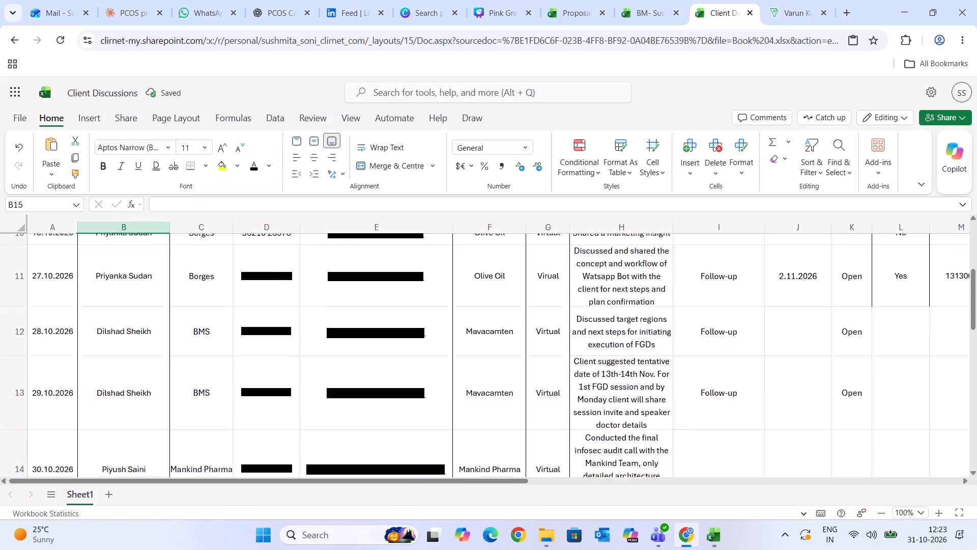
{"action": "scroll", "coordinate": [58, 299], "scroll_direction": "up", "scroll_amount": 1}
{"action": "scroll", "coordinate": [58, 299], "scroll_direction": "down", "scroll_amount": 1}
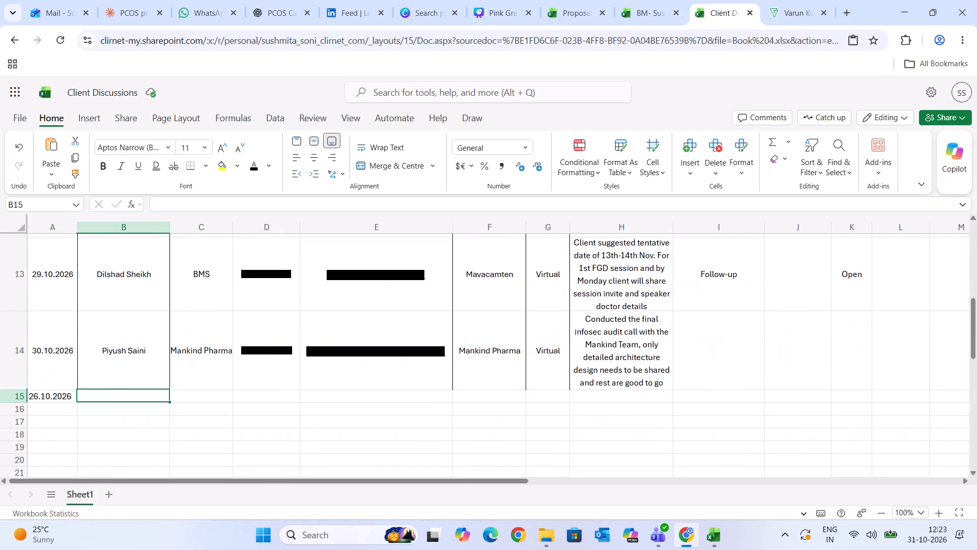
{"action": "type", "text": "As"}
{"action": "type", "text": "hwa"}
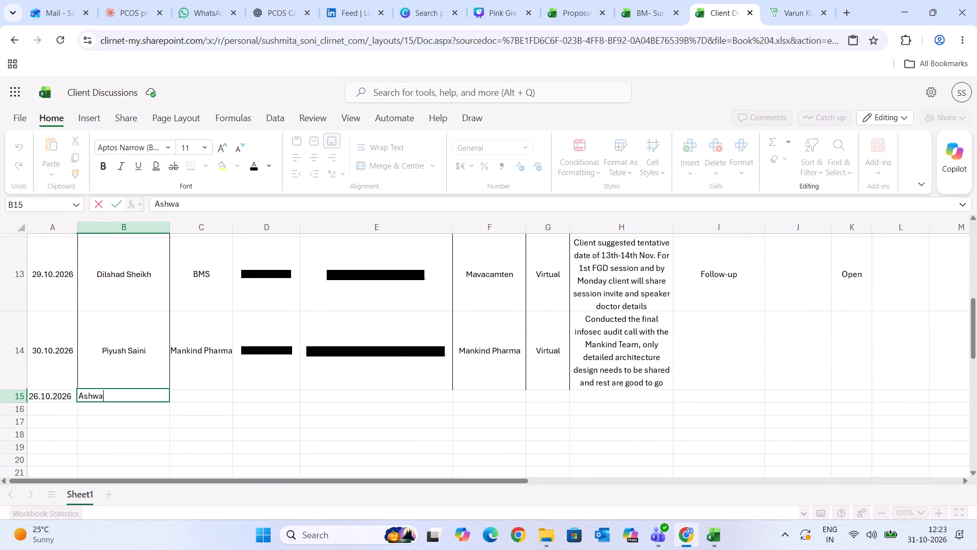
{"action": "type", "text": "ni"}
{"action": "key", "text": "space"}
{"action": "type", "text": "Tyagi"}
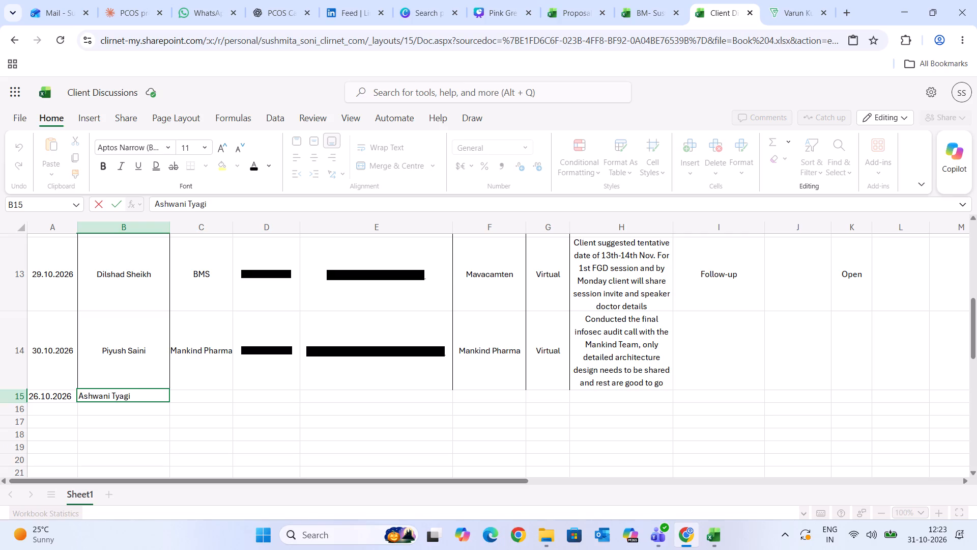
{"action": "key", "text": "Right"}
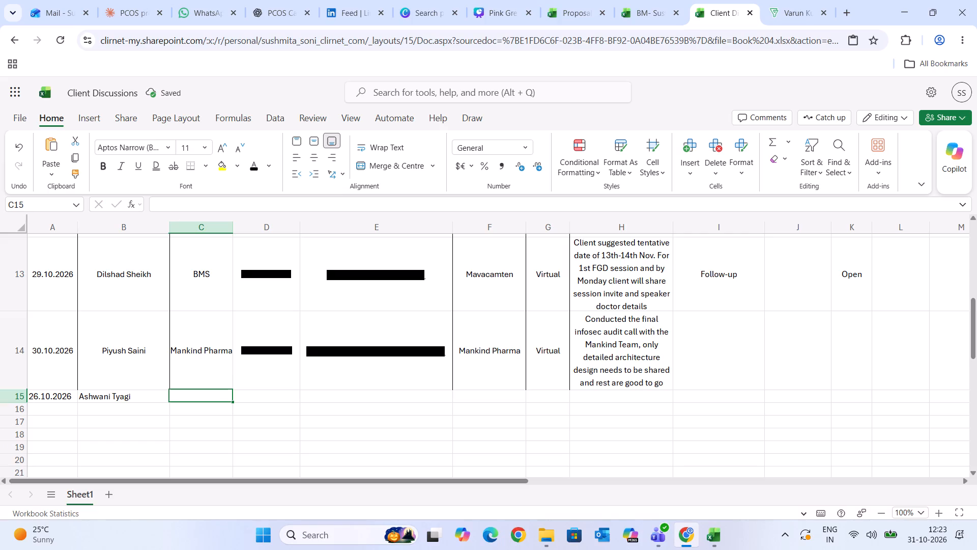
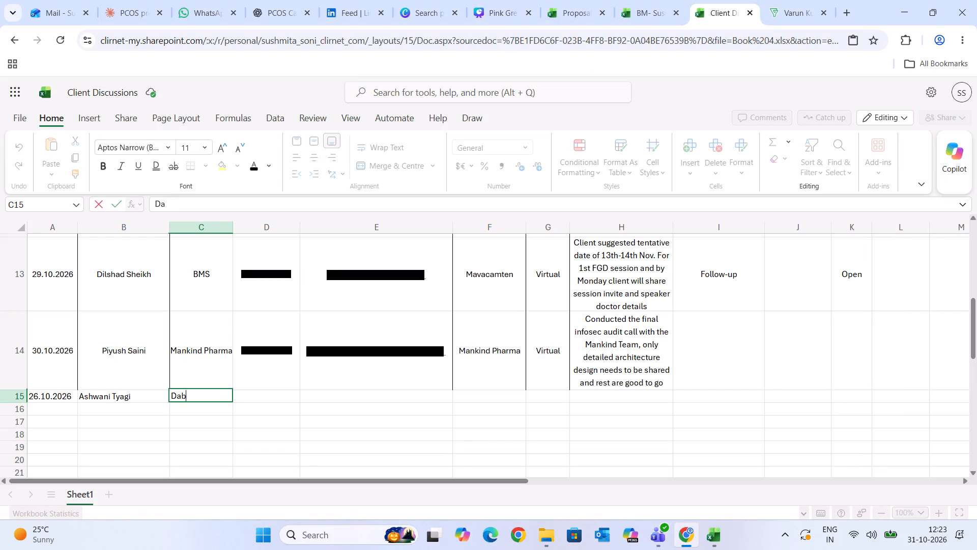
Enter the company name Dabur in C15.
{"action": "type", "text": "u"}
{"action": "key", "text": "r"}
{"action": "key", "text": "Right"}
Switch to Bigin, search for the Dabur contact named in B15, and open that contact's record.
{"action": "left_click", "coordinate": [780, 0]}
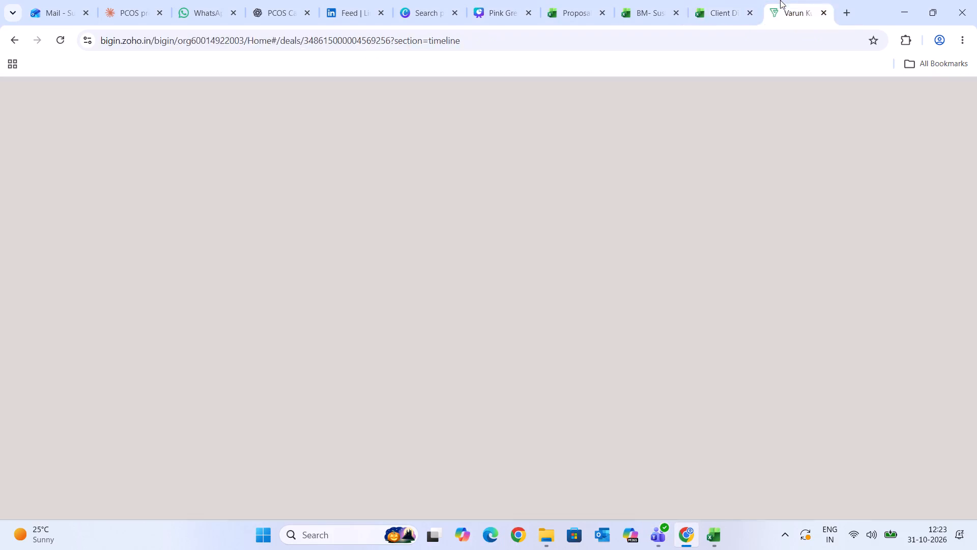
{"action": "left_click", "coordinate": [212, 98]}
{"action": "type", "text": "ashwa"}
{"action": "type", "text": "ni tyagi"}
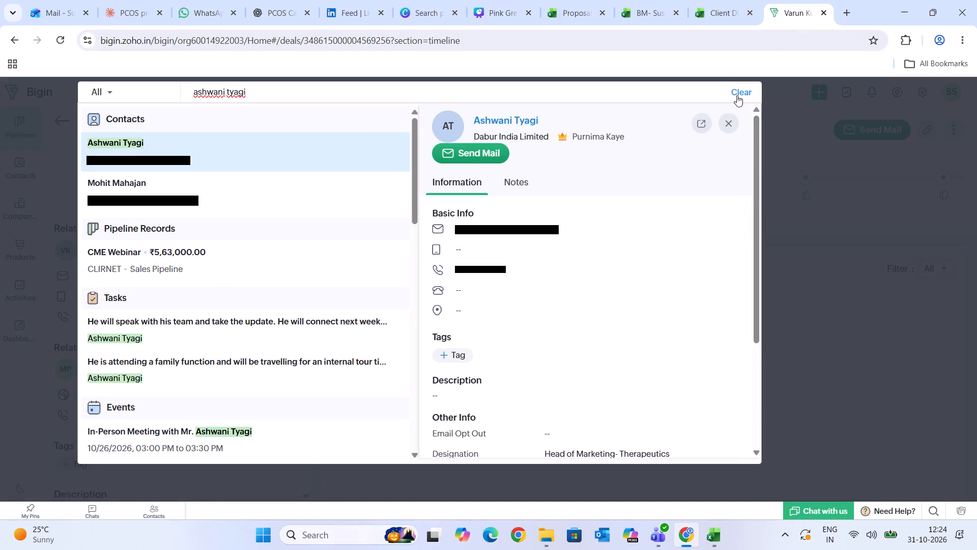
{"action": "double_click", "coordinate": [211, 145]}
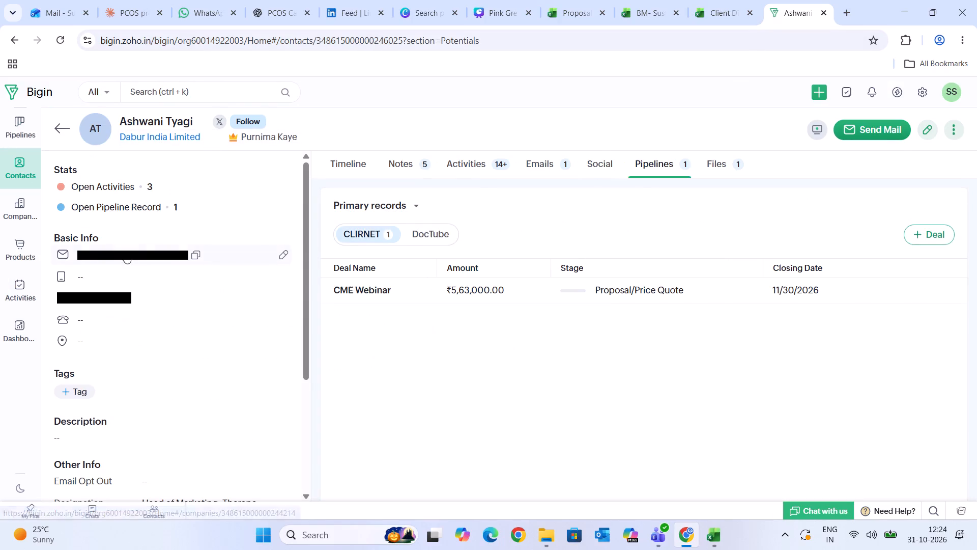
Copy the contact's e-mail address from the Bigin record into E15 of the Client Discussions workbook.
{"action": "left_click", "coordinate": [192, 258]}
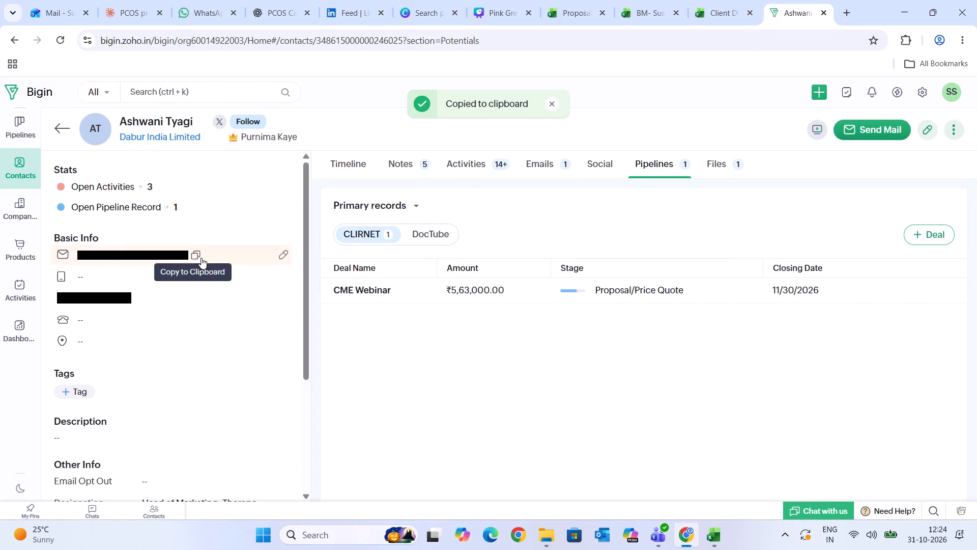
{"action": "left_click", "coordinate": [195, 254]}
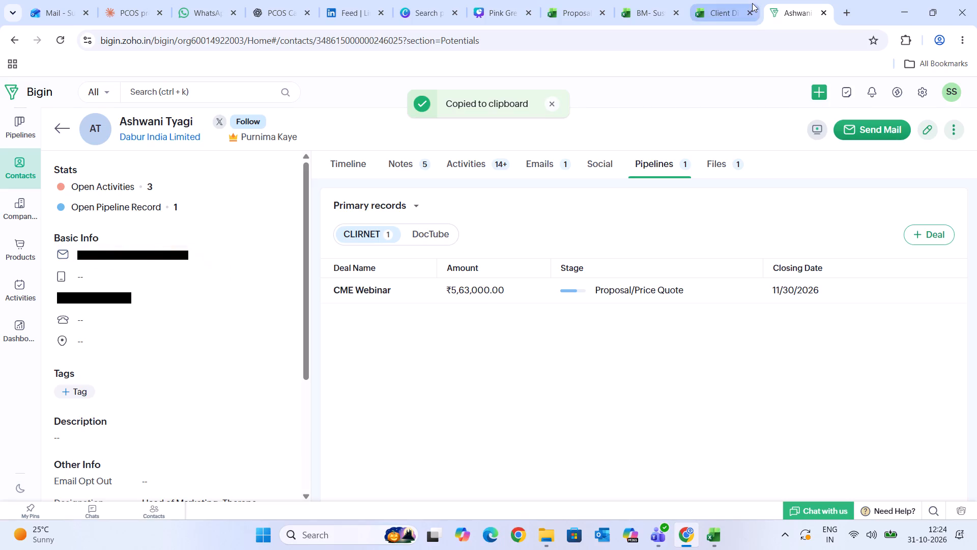
{"action": "left_click", "coordinate": [644, 0]}
{"action": "left_click", "coordinate": [719, 5]}
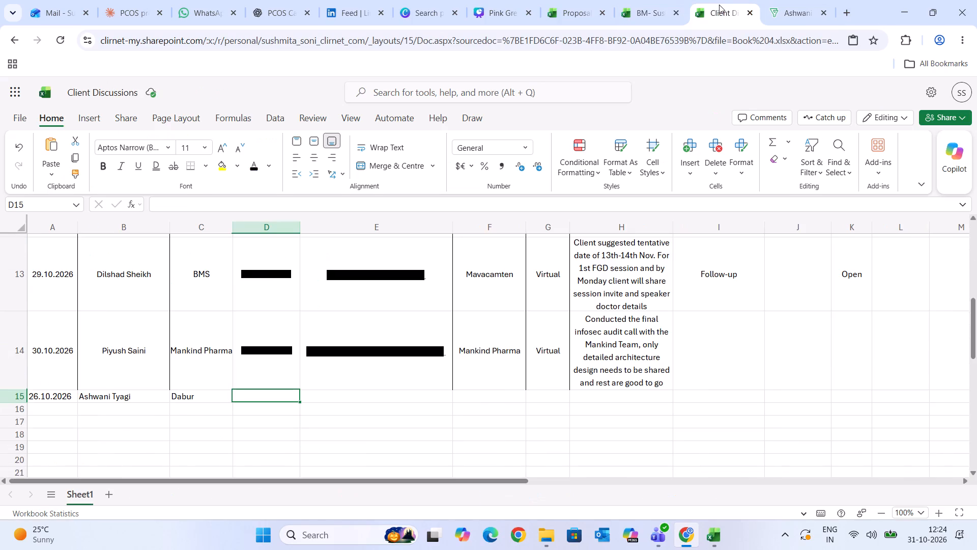
{"action": "left_click", "coordinate": [334, 398]}
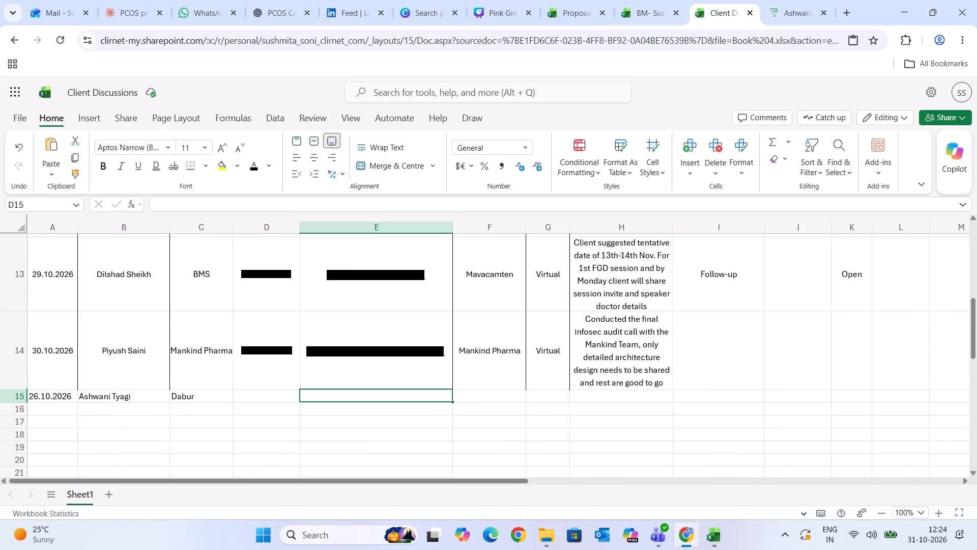
{"action": "key", "text": "ctrl+v"}
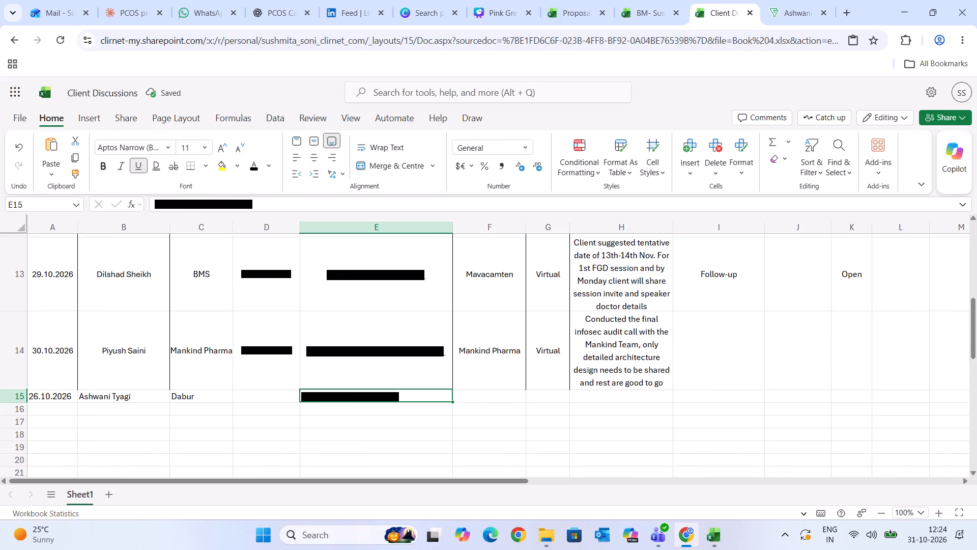
{"action": "left_click", "coordinate": [373, 428]}
Fill in the remaining contact detail for the Dabur entry in D15.
{"action": "left_click", "coordinate": [267, 401]}
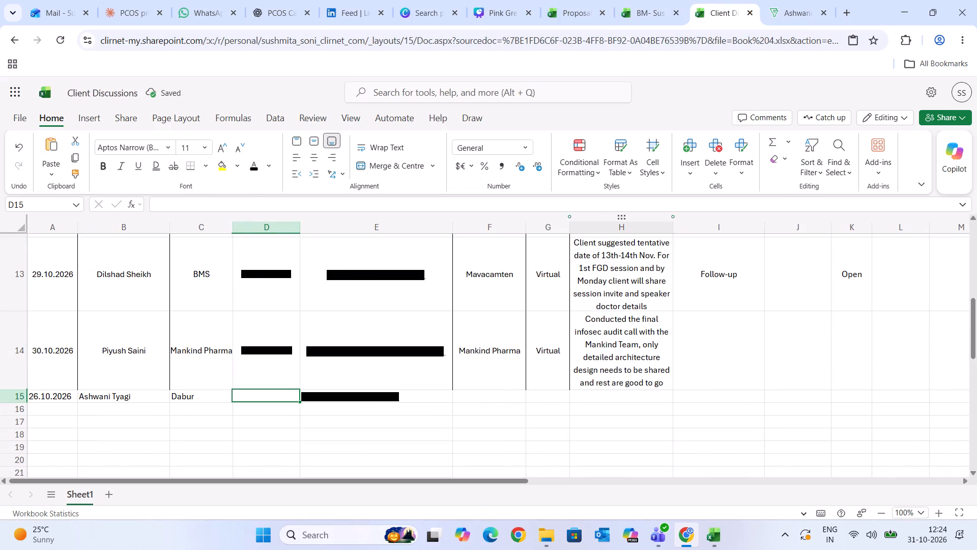
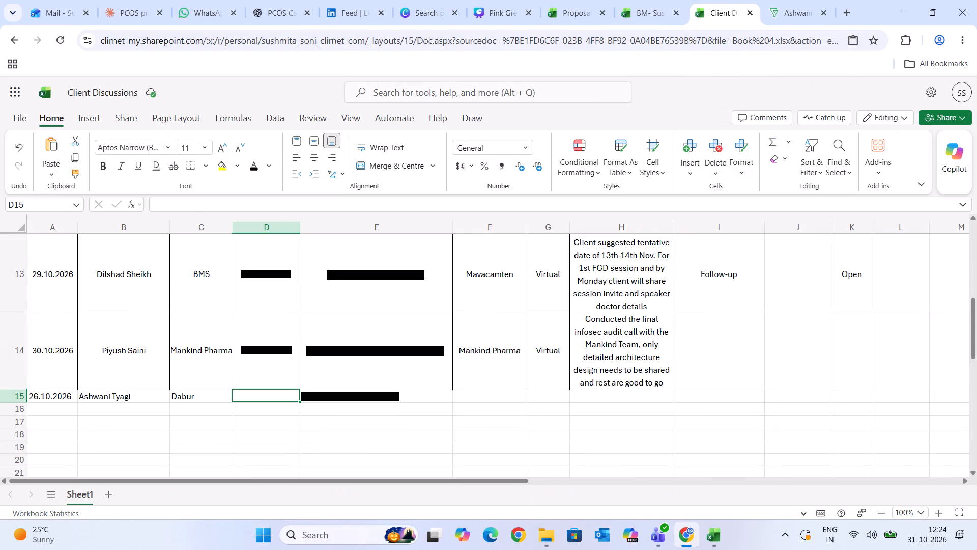
Copy the contact's phone number from the open Bigin record into D15 of the Client Discussions workbook.
{"action": "left_click", "coordinate": [779, 1]}
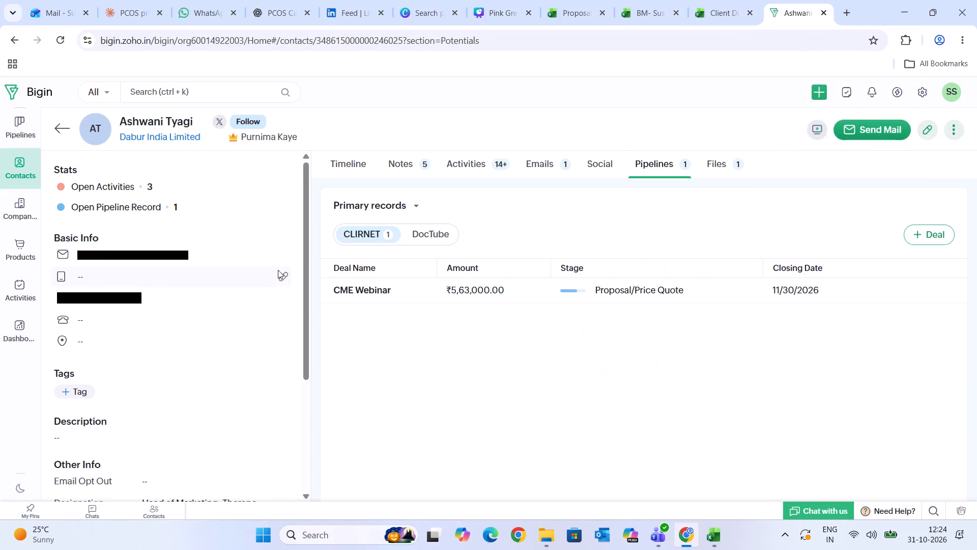
{"action": "left_click", "coordinate": [137, 296]}
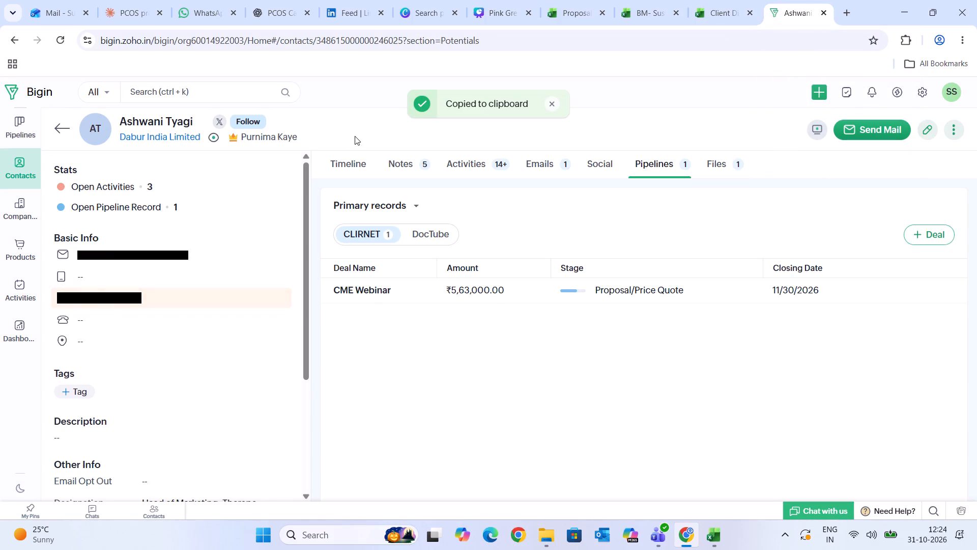
{"action": "left_click", "coordinate": [716, 5]}
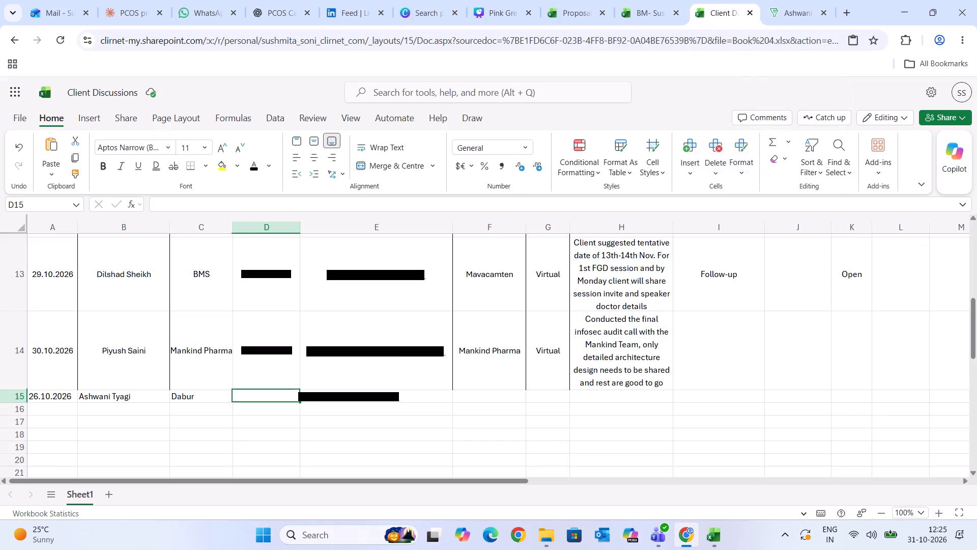
{"action": "key", "text": "ctrl+v"}
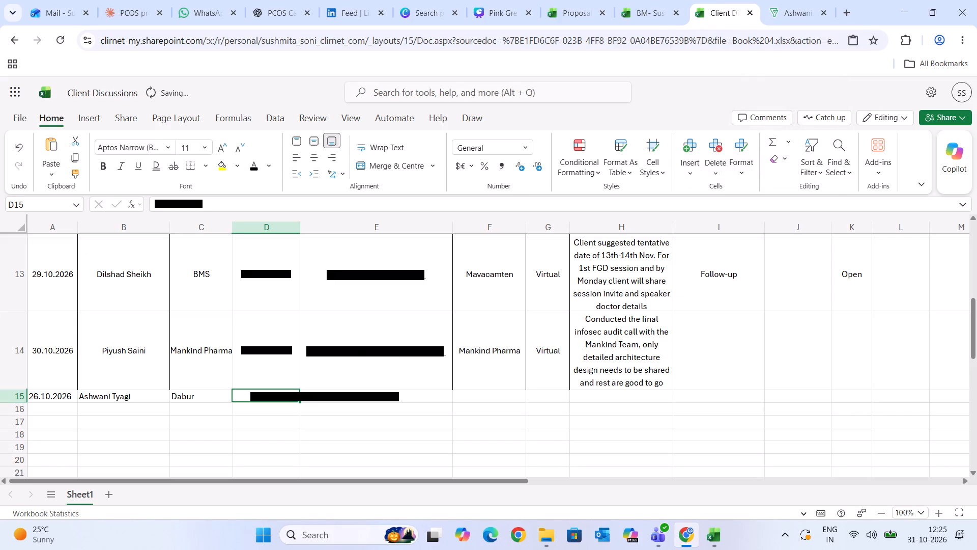
{"action": "left_click", "coordinate": [263, 413]}
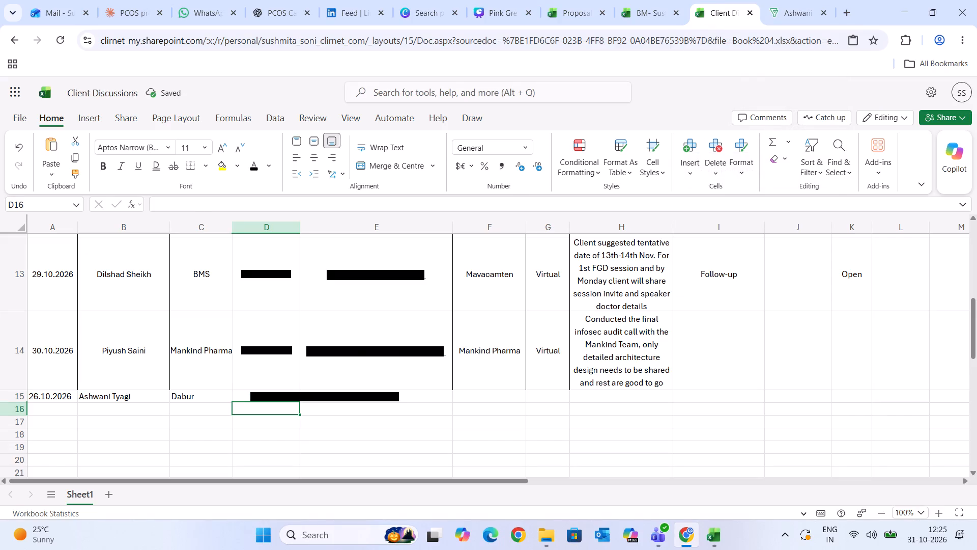
In the Performance Tracker's Meeting Interaction sheet, copy "Derma to Paedia CME Webinar and certification course for Paedia" from the 26-Oct Dabur remark.
{"action": "left_click", "coordinate": [475, 393]}
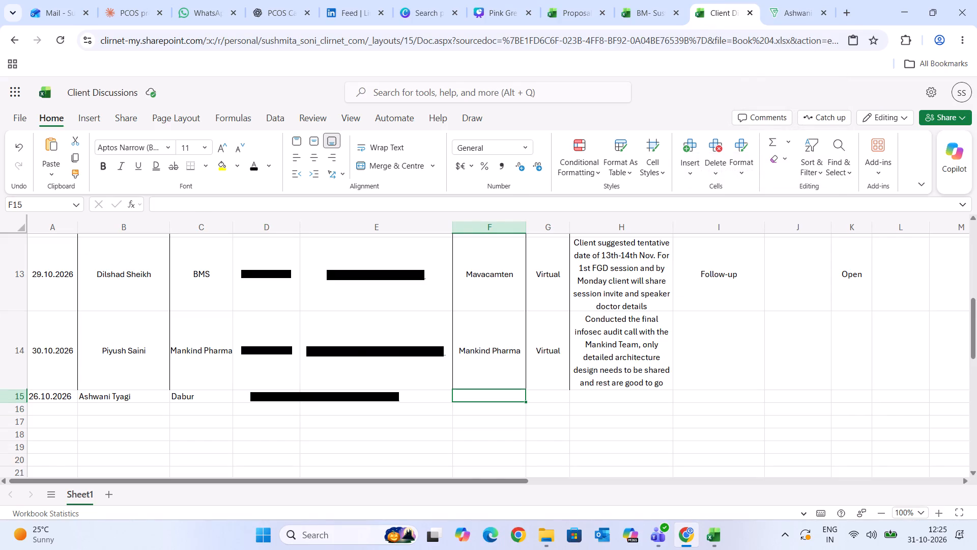
{"action": "scroll", "coordinate": [200, 401], "scroll_direction": "up", "scroll_amount": 3}
{"action": "scroll", "coordinate": [200, 401], "scroll_direction": "down", "scroll_amount": 2}
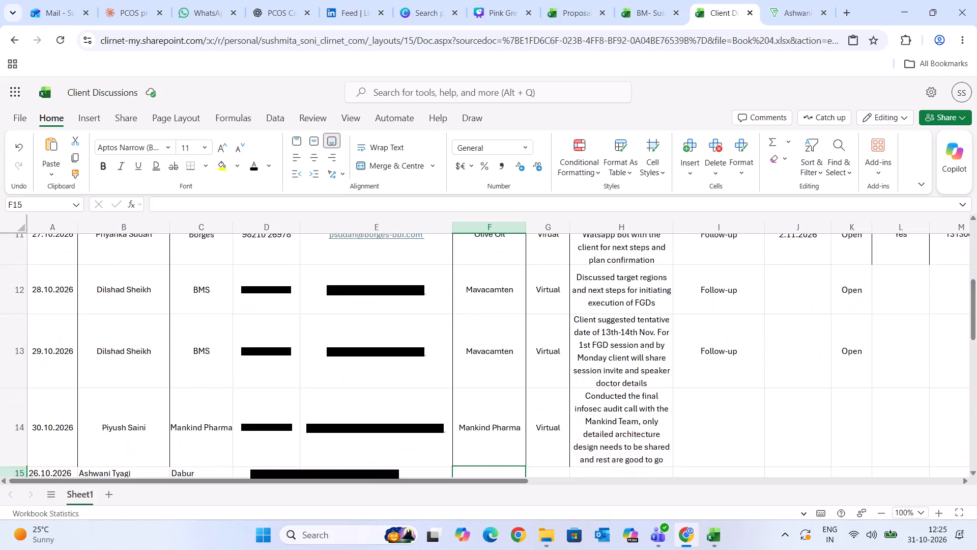
{"action": "scroll", "coordinate": [200, 401], "scroll_direction": "down", "scroll_amount": 1}
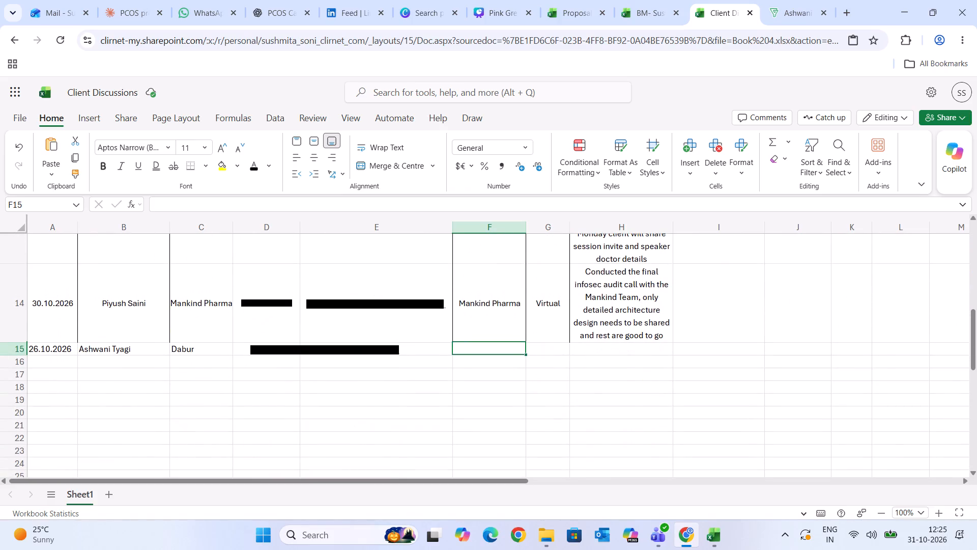
{"action": "left_click", "coordinate": [475, 348]}
{"action": "double_click", "coordinate": [475, 348]}
{"action": "left_click", "coordinate": [648, 9]}
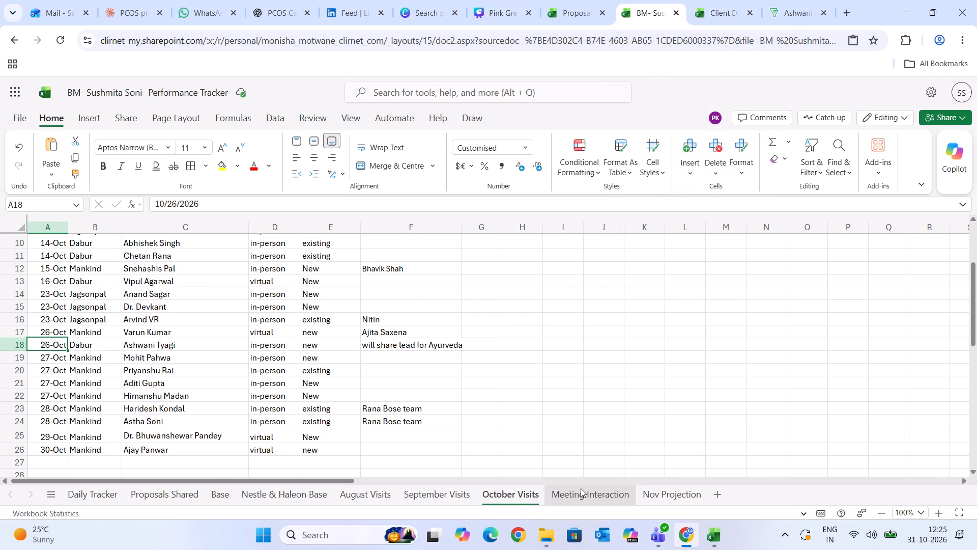
{"action": "left_click", "coordinate": [581, 488]}
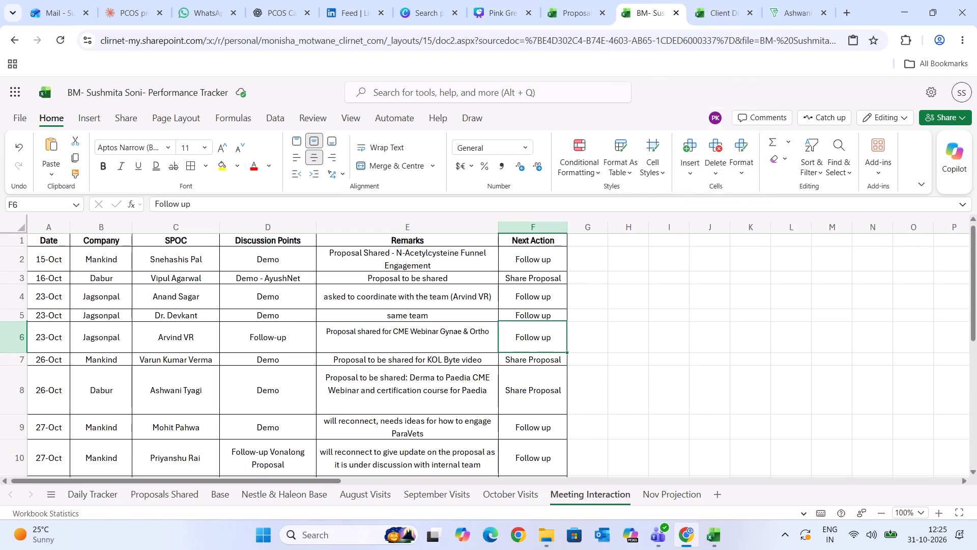
{"action": "left_click", "coordinate": [393, 393]}
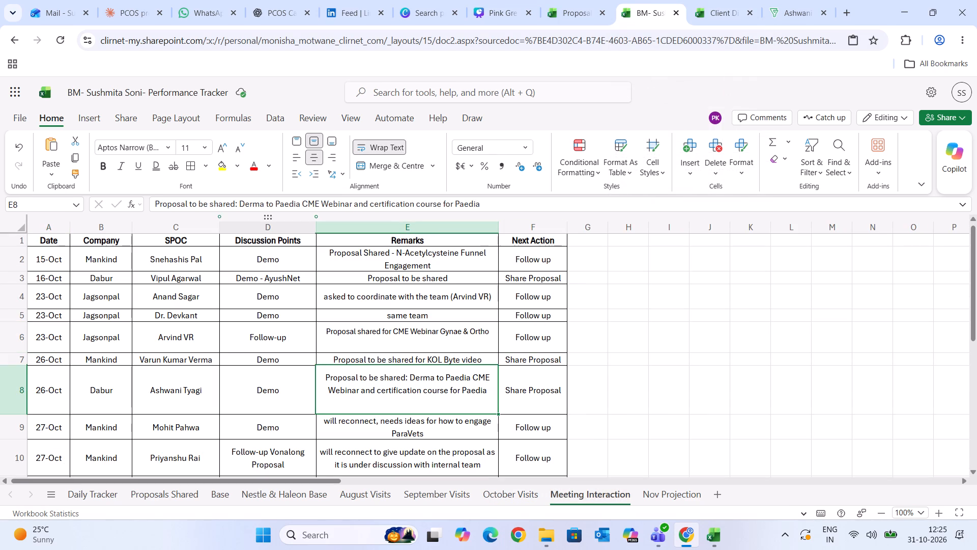
{"action": "left_click_drag", "start_coordinate": [240, 204], "coordinate": [535, 204]}
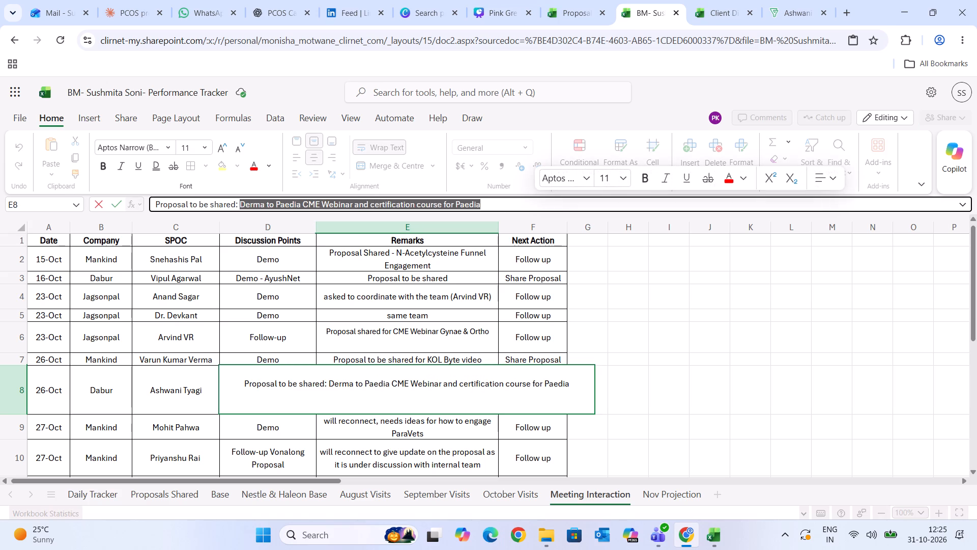
{"action": "key", "text": "ctrl+c"}
{"action": "left_click", "coordinate": [535, 204]}
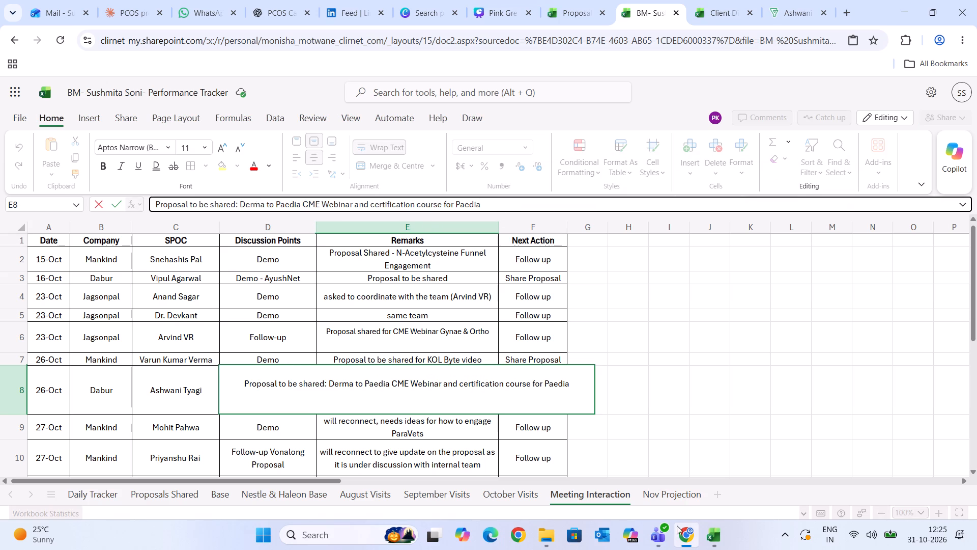
{"action": "left_click", "coordinate": [678, 533]}
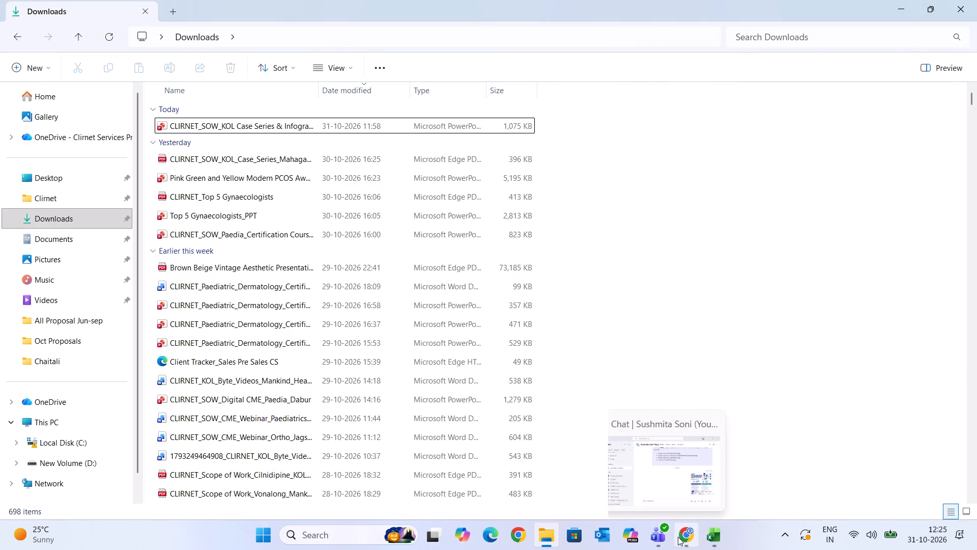
{"action": "left_click", "coordinate": [678, 537]}
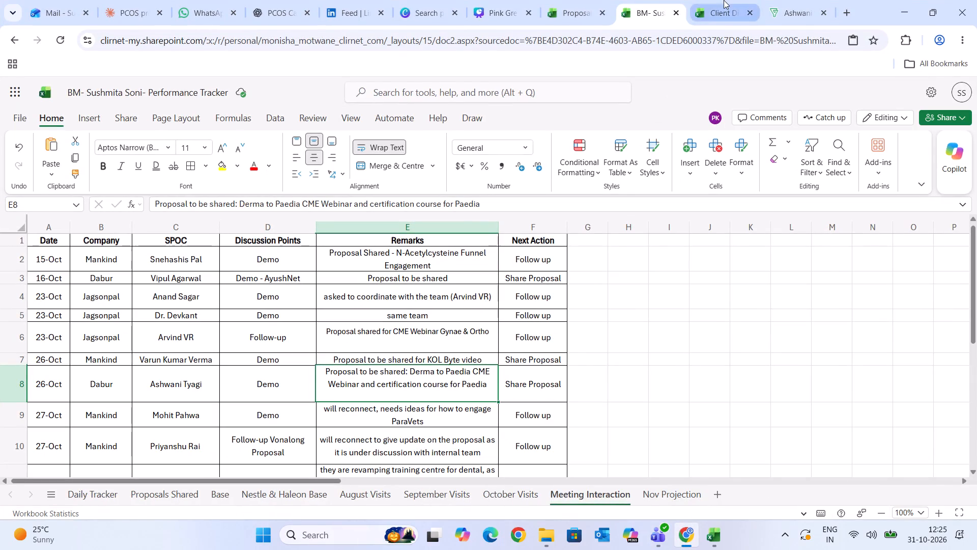
Return to the Client Discussions workbook and enter the meeting mode in-person in G15 for the Dabur entry.
{"action": "left_click", "coordinate": [724, 0]}
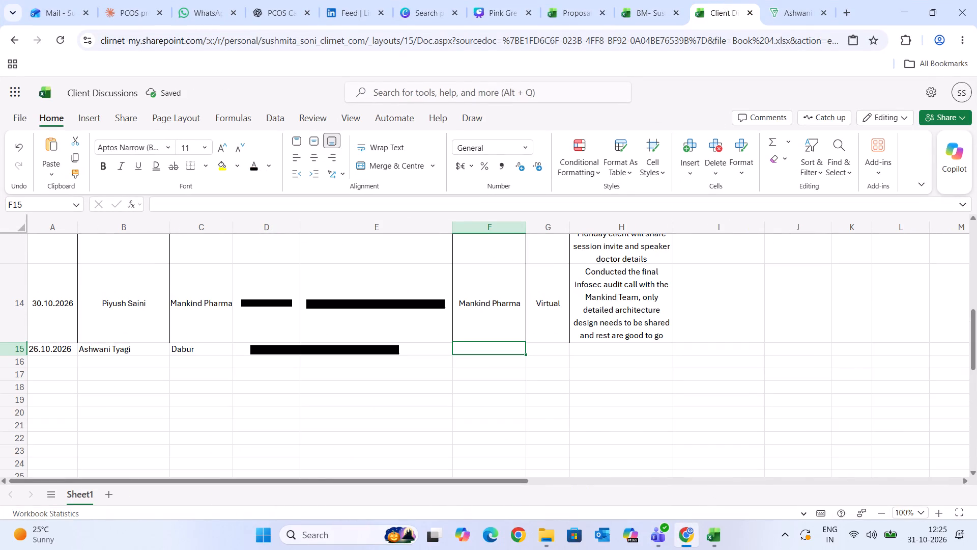
{"action": "left_click", "coordinate": [483, 349]}
{"action": "left_click", "coordinate": [497, 381]}
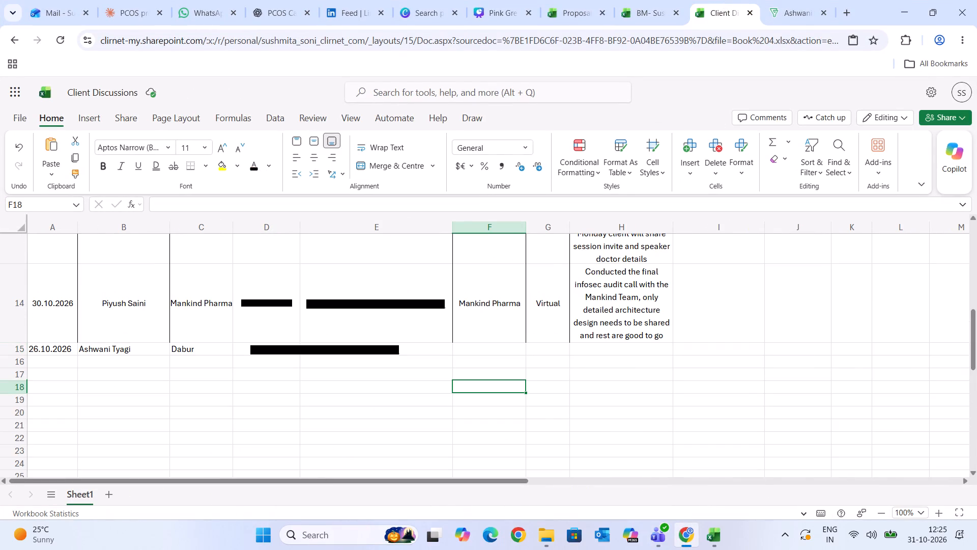
{"action": "left_click", "coordinate": [548, 350]}
{"action": "type", "text": "in"}
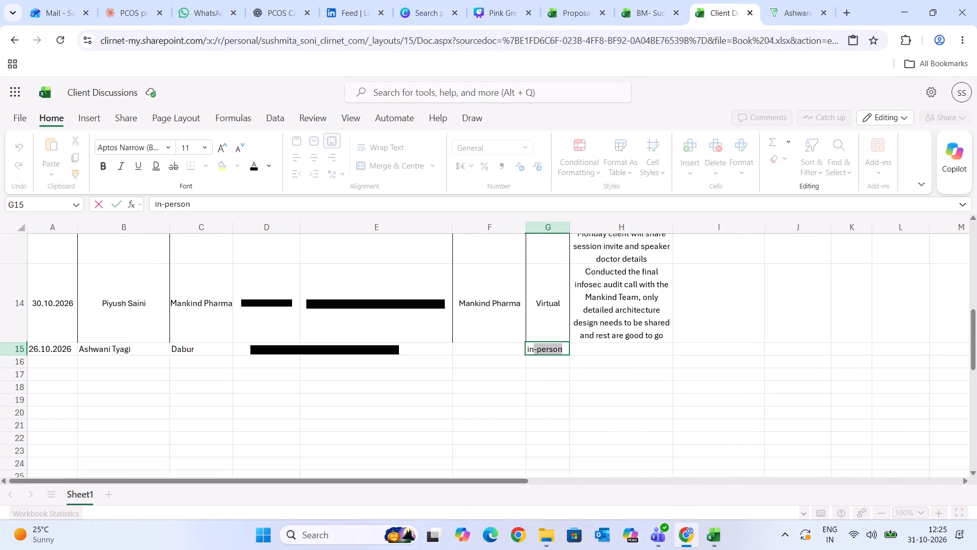
{"action": "key", "text": "Return"}
Paste the copied Derma to Paedia CME Webinar and certification course text into F15.
{"action": "key", "text": "Up"}
{"action": "key", "text": "Left"}
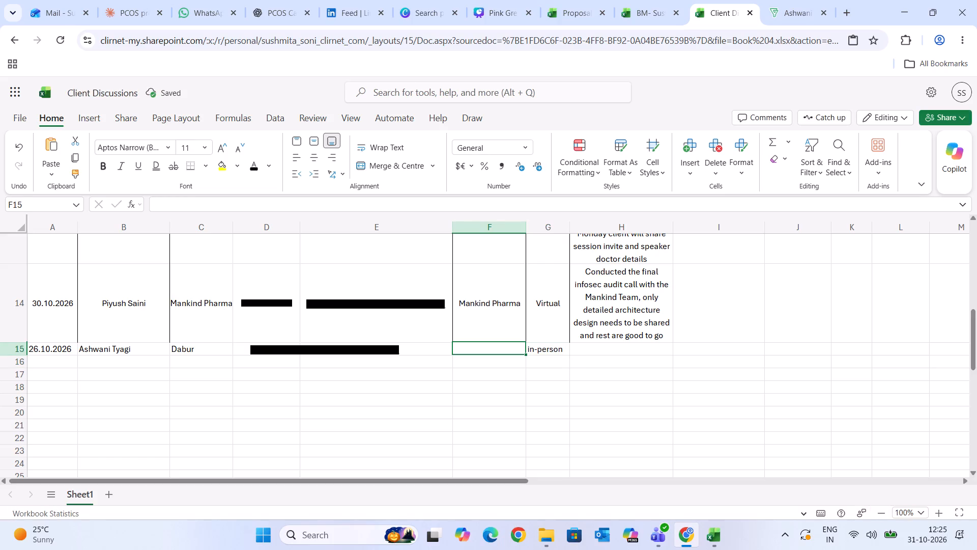
{"action": "key", "text": "ctrl+v"}
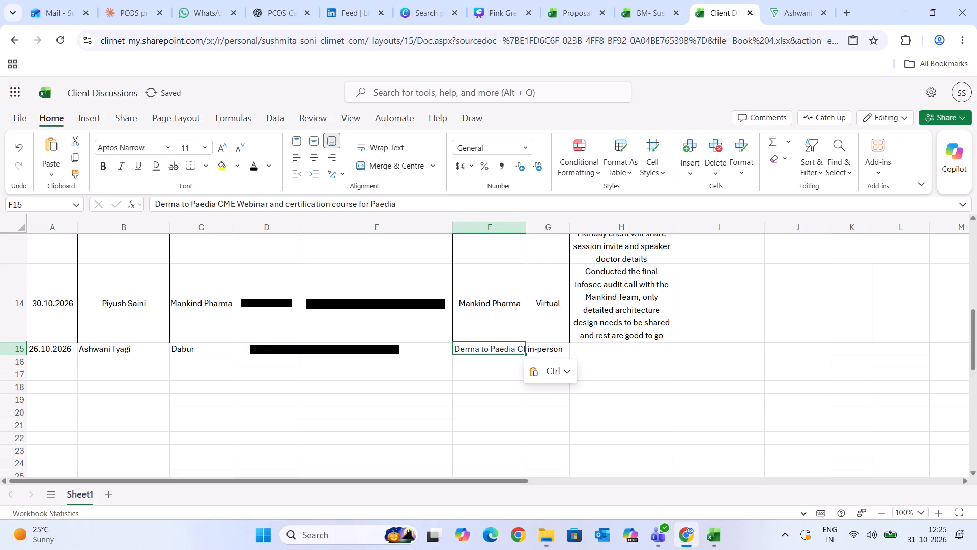
Append "; also discussed PMS campaign" to the Derma to Paedia text in F15 of the Dabur entry.
{"action": "left_click", "coordinate": [404, 203]}
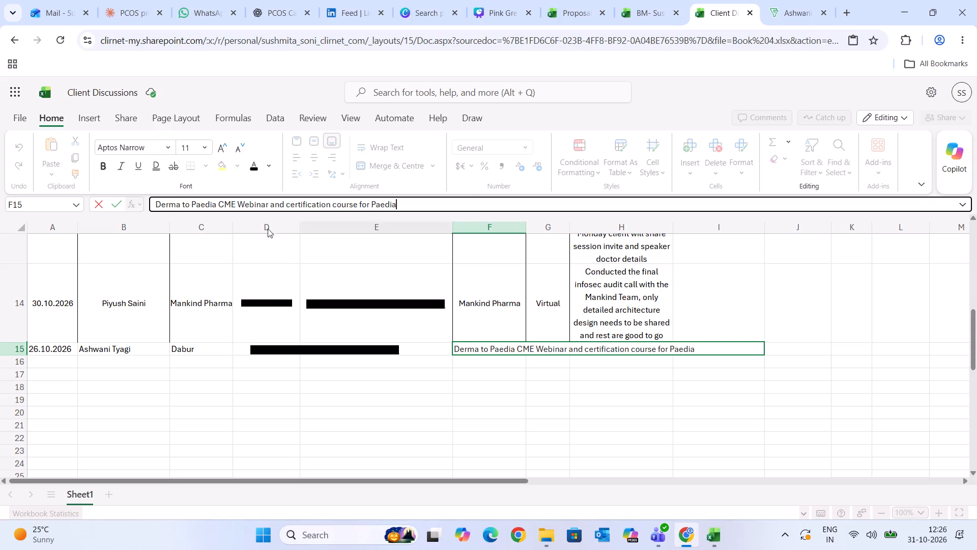
{"action": "left_click", "coordinate": [417, 209]}
{"action": "type", "text": ";"}
{"action": "key", "text": "space"}
{"action": "type", "text": "also"}
{"action": "key", "text": "space"}
{"action": "type", "text": "ds"}
{"action": "key", "text": "BackSpace"}
{"action": "type", "text": "iscusse"}
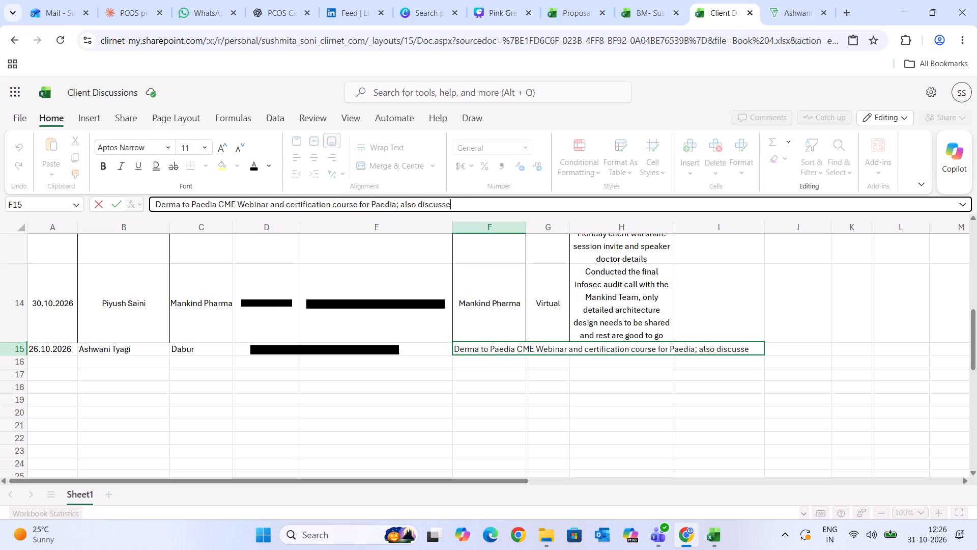
{"action": "type", "text": "d"}
{"action": "key", "text": "space"}
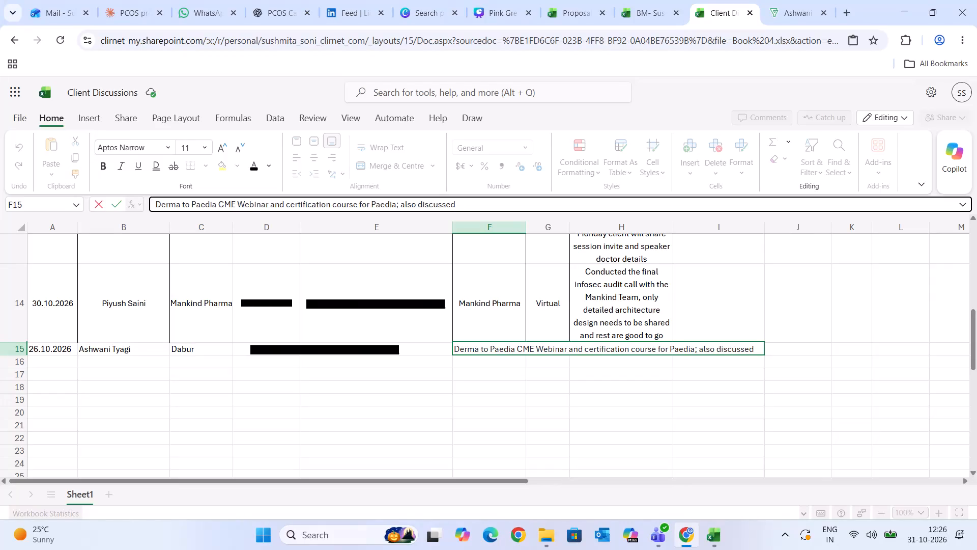
{"action": "left_click", "coordinate": [477, 206]}
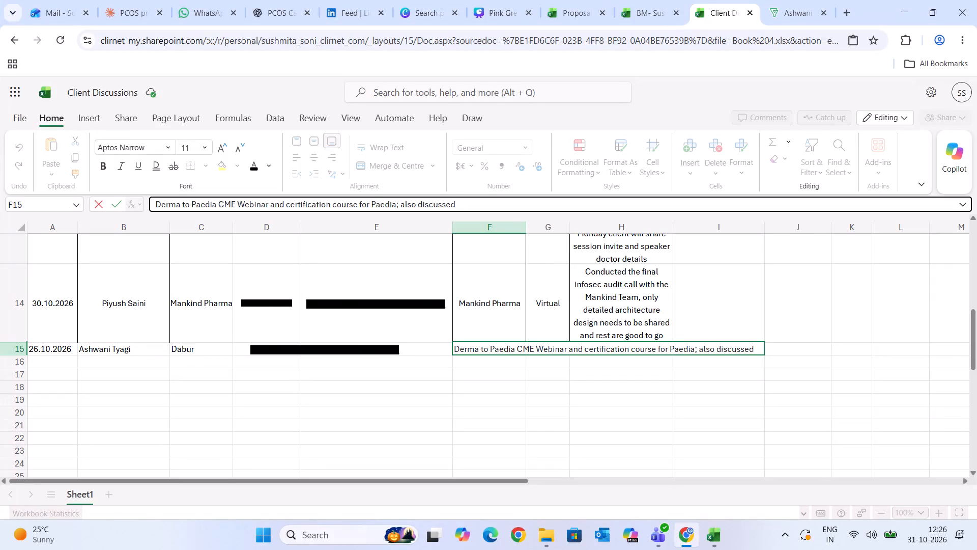
{"action": "left_click", "coordinate": [461, 206]}
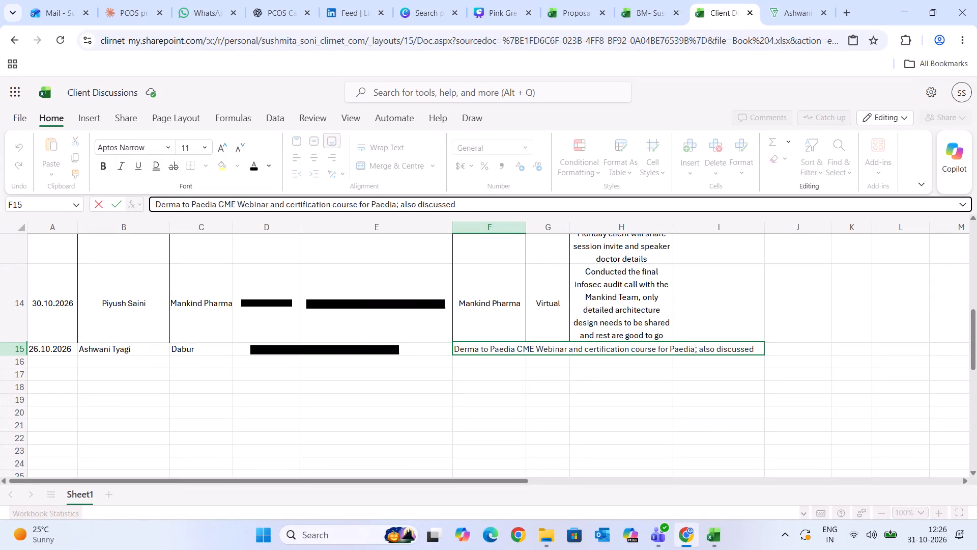
{"action": "left_click", "coordinate": [432, 204]}
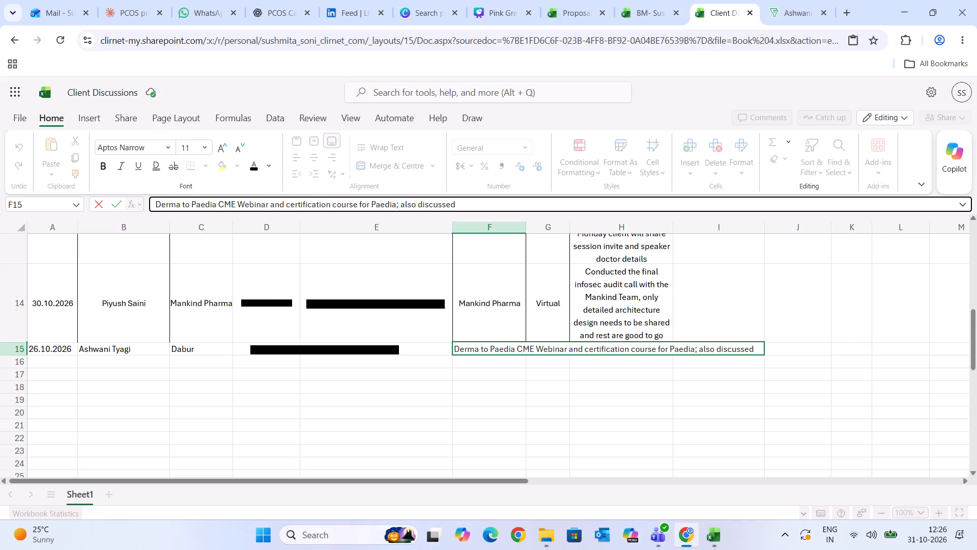
{"action": "left_click", "coordinate": [458, 202]}
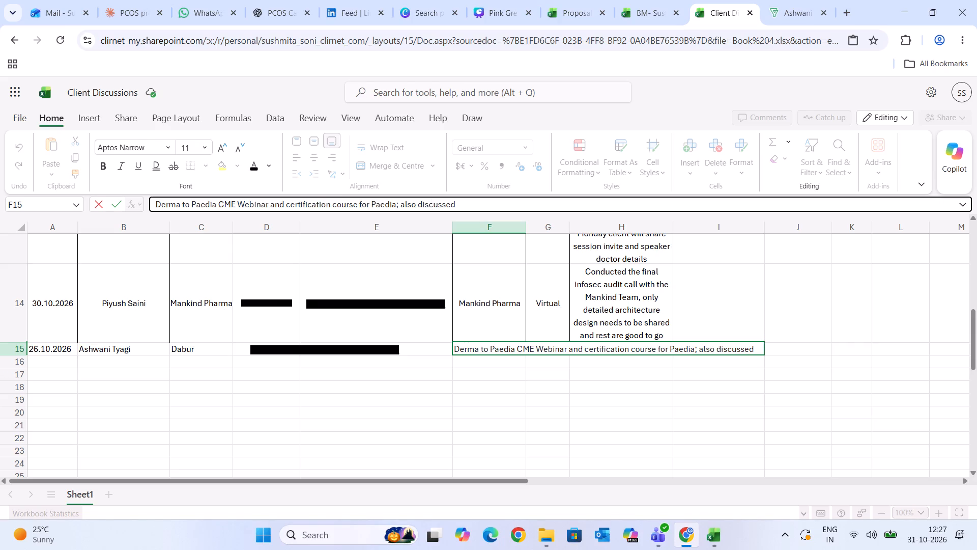
{"action": "left_click", "coordinate": [458, 202]}
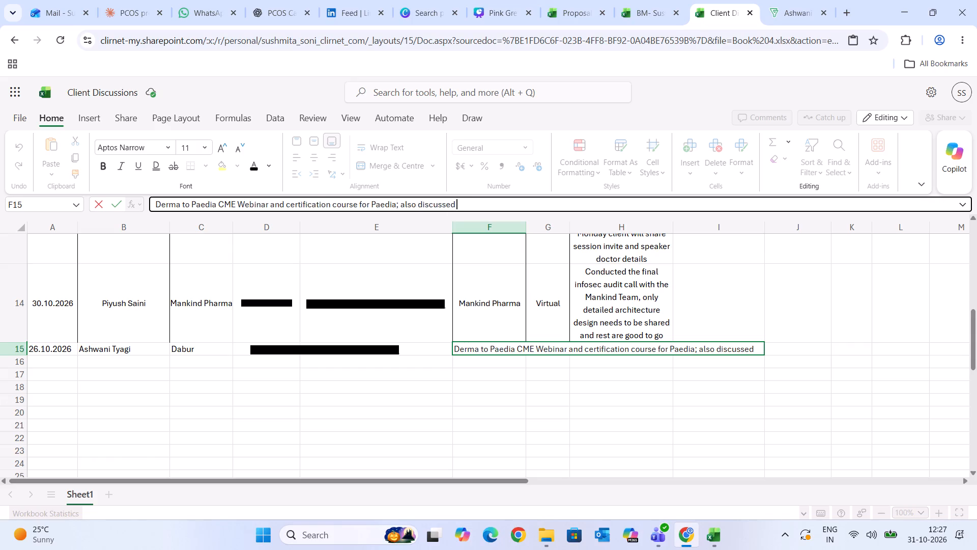
{"action": "left_click", "coordinate": [458, 207]}
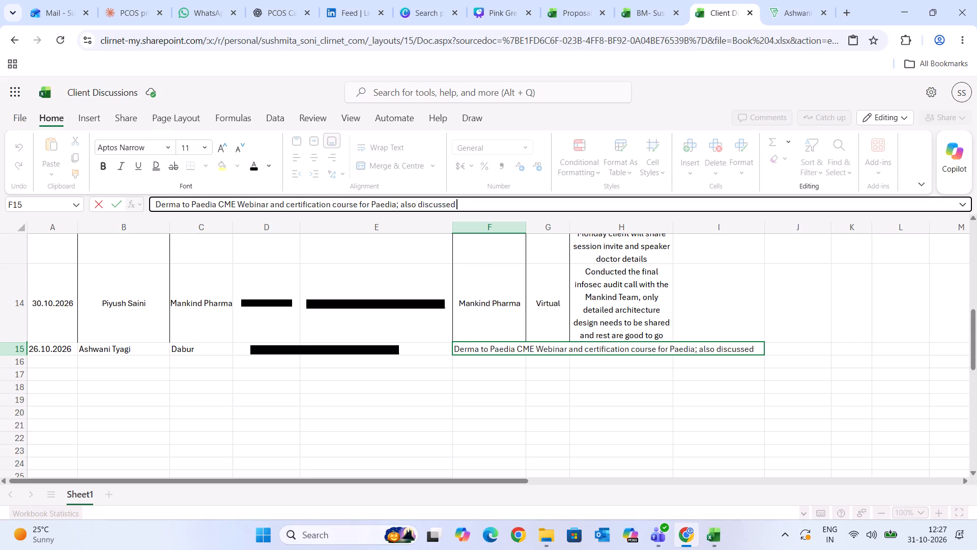
{"action": "left_click", "coordinate": [466, 206]}
{"action": "type", "text": "PSM"}
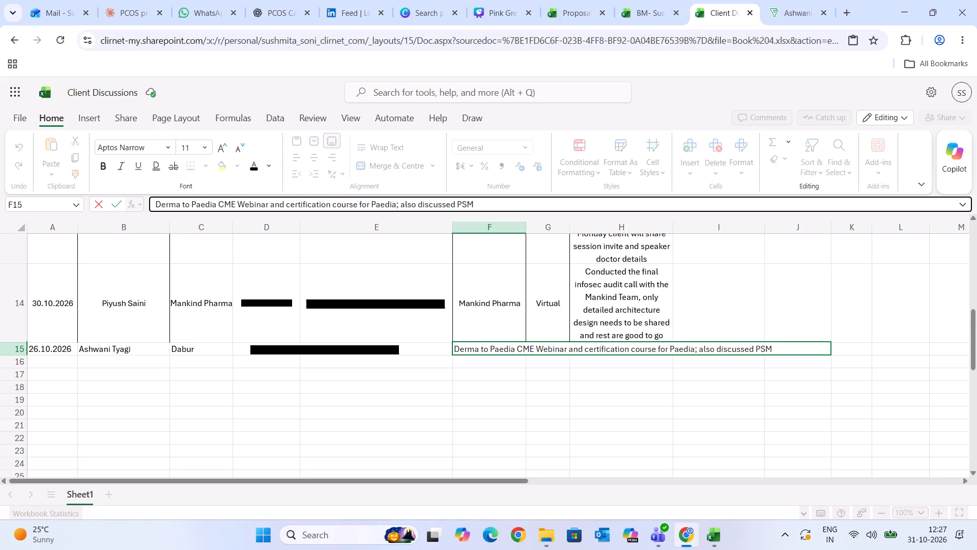
{"action": "key", "text": "BackSpace"}
{"action": "key", "text": "BackSpace"}
{"action": "key", "text": "BackSpace"}
{"action": "type", "text": "PMS"}
{"action": "key", "text": "space"}
{"action": "type", "text": "ca"}
{"action": "type", "text": "mpai"}
{"action": "key", "text": "BackSpace"}
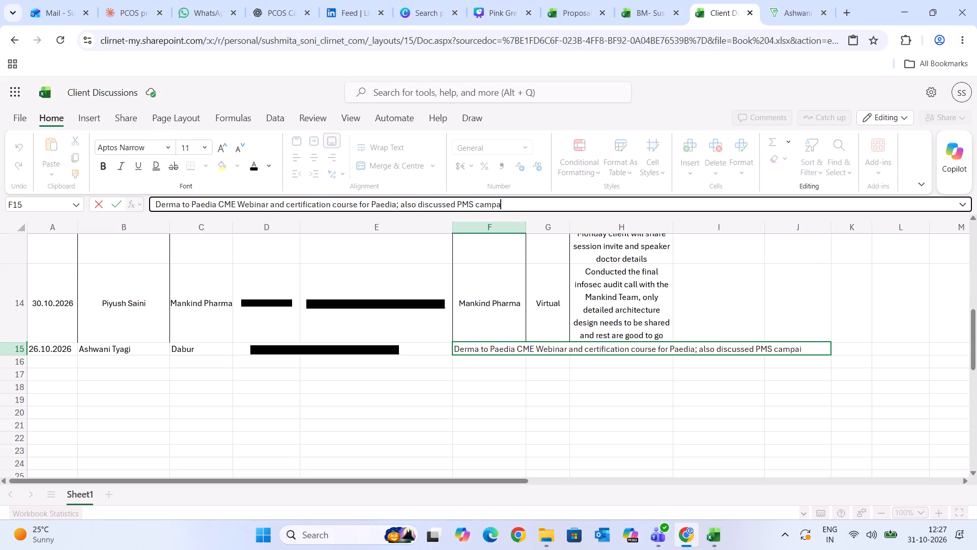
{"action": "type", "text": "ign"}
{"action": "key", "text": "space"}
Extend the F15 text after "PMS campaign" with ", it's under discussion with Dabur internal team".
{"action": "key", "text": "BackSpace"}
{"action": "type", "text": ", it's on hol"}
{"action": "key", "text": "BackSpace"}
{"action": "key", "text": "BackSpace"}
{"action": "key", "text": "BackSpace"}
{"action": "key", "text": "BackSpace"}
{"action": "key", "text": "BackSpace"}
{"action": "key", "text": "BackSpace"}
{"action": "key", "text": "BackSpace"}
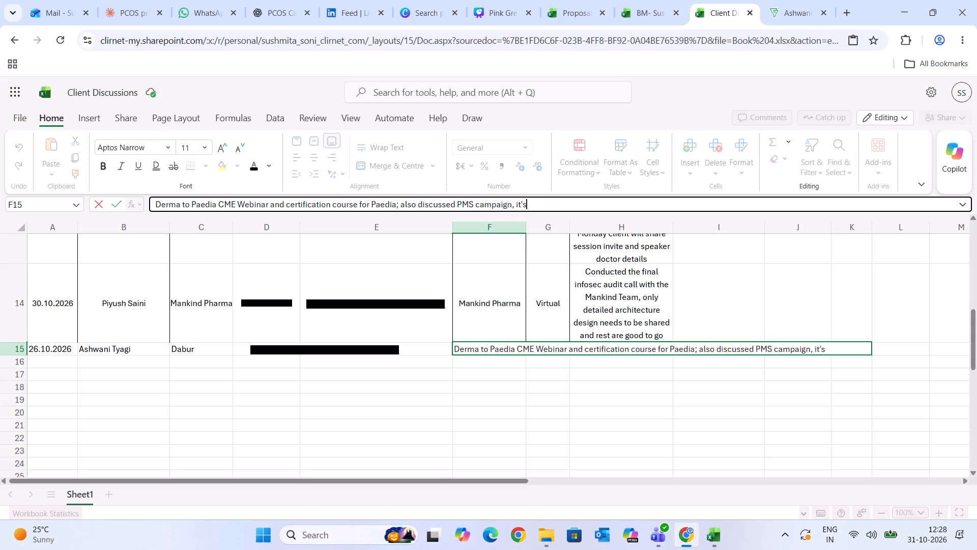
{"action": "key", "text": "BackSpace"}
{"action": "type", "text": "s under discussion with"}
{"action": "key", "text": "space"}
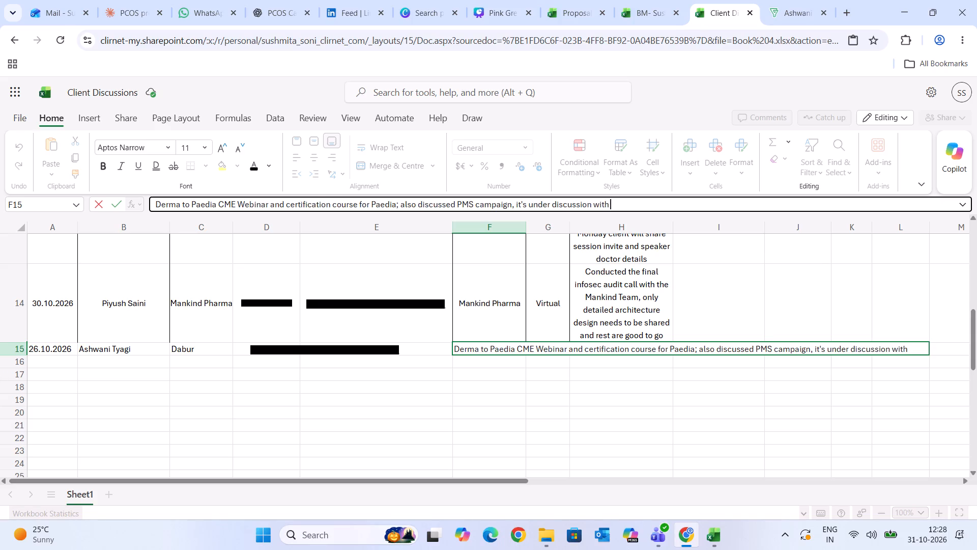
{"action": "type", "text": "Dabur in"}
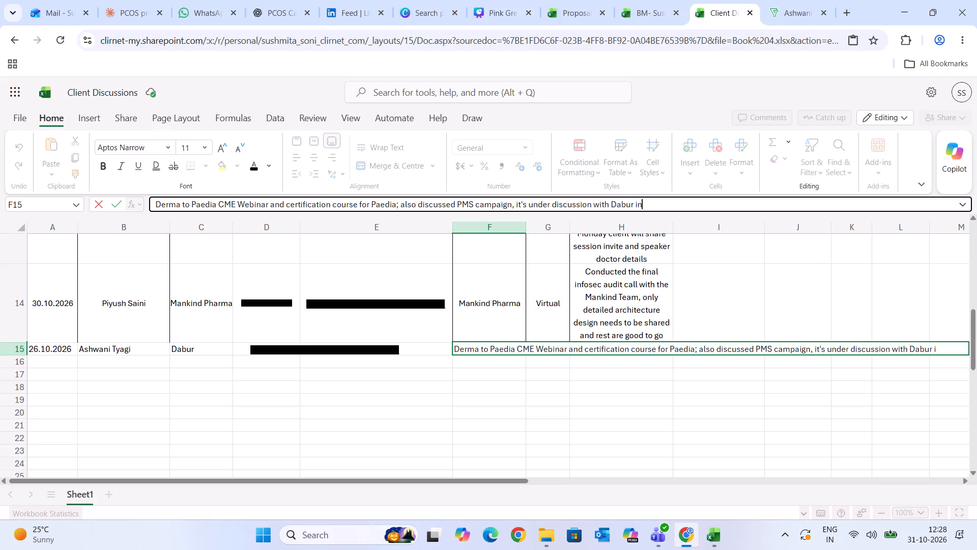
{"action": "type", "text": "ternal"}
{"action": "key", "text": "space"}
{"action": "type", "text": "team"}
{"action": "key", "text": "space"}
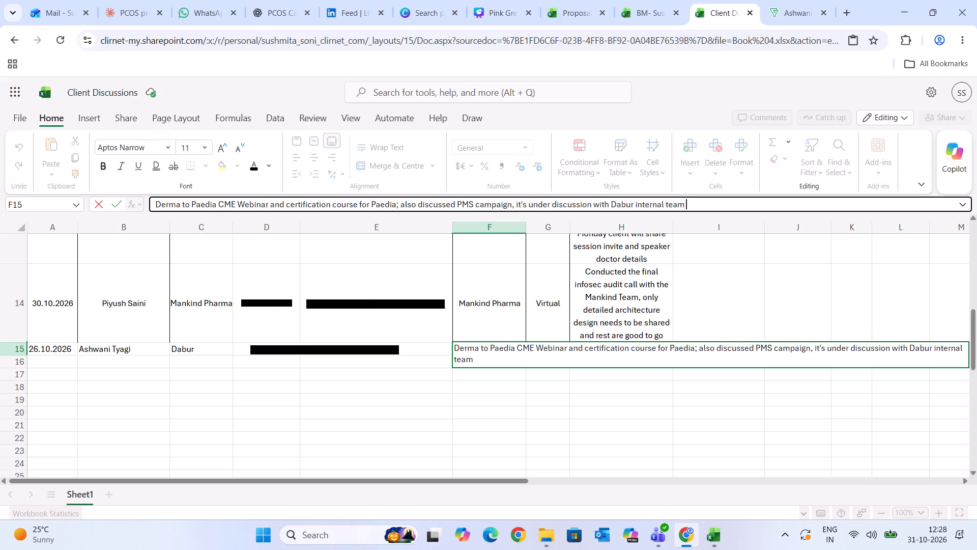
{"action": "key", "text": "BackSpace"}
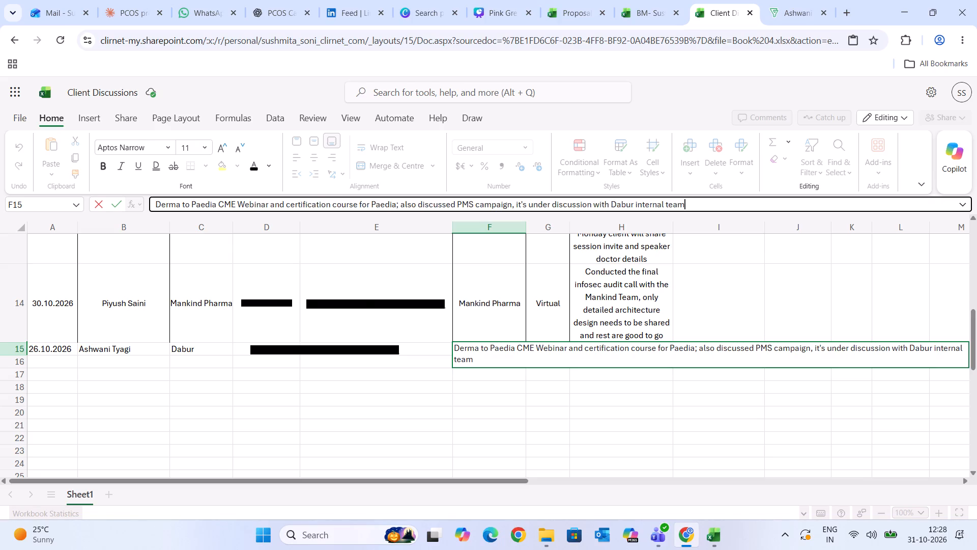
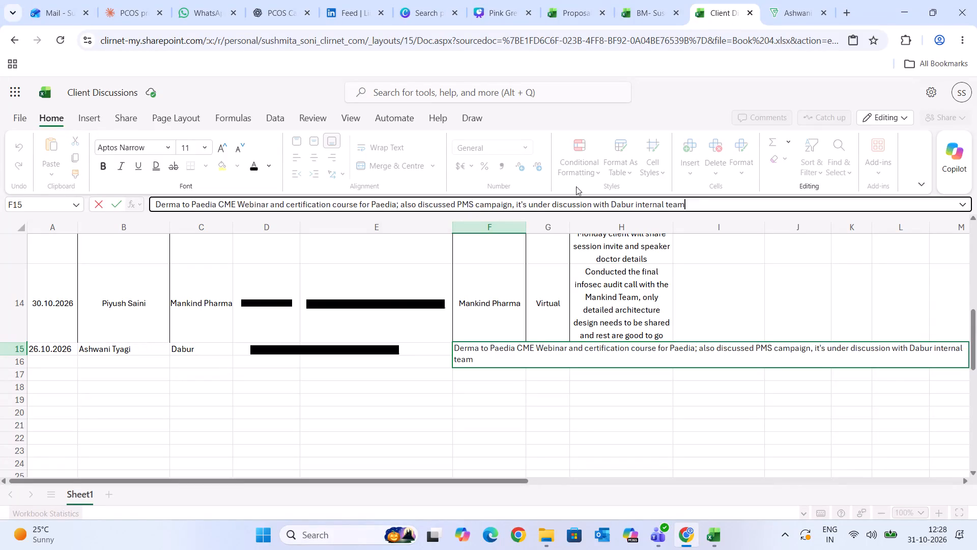
Extend the F15 text after "Dabur internal team" with "once they have a solution they will reconnect for the same".
{"action": "left_click", "coordinate": [697, 200]}
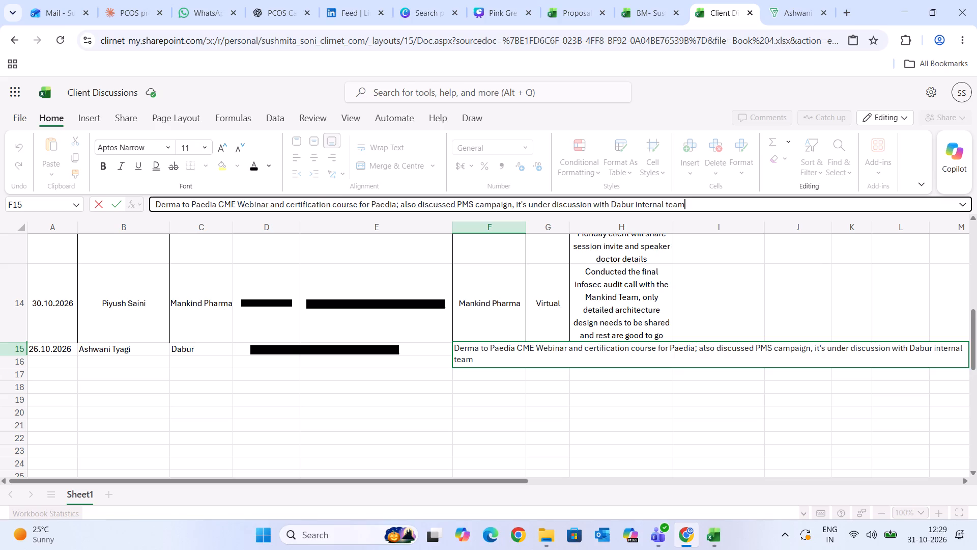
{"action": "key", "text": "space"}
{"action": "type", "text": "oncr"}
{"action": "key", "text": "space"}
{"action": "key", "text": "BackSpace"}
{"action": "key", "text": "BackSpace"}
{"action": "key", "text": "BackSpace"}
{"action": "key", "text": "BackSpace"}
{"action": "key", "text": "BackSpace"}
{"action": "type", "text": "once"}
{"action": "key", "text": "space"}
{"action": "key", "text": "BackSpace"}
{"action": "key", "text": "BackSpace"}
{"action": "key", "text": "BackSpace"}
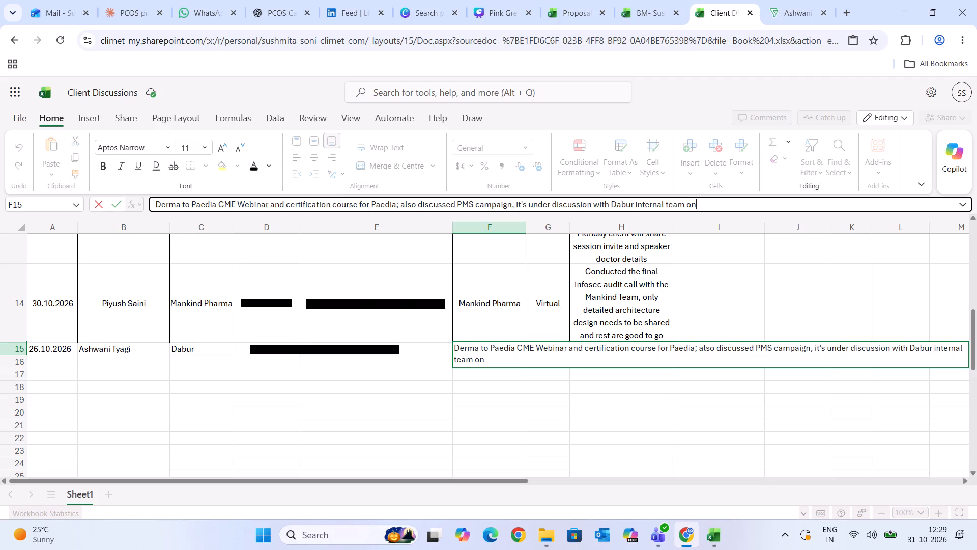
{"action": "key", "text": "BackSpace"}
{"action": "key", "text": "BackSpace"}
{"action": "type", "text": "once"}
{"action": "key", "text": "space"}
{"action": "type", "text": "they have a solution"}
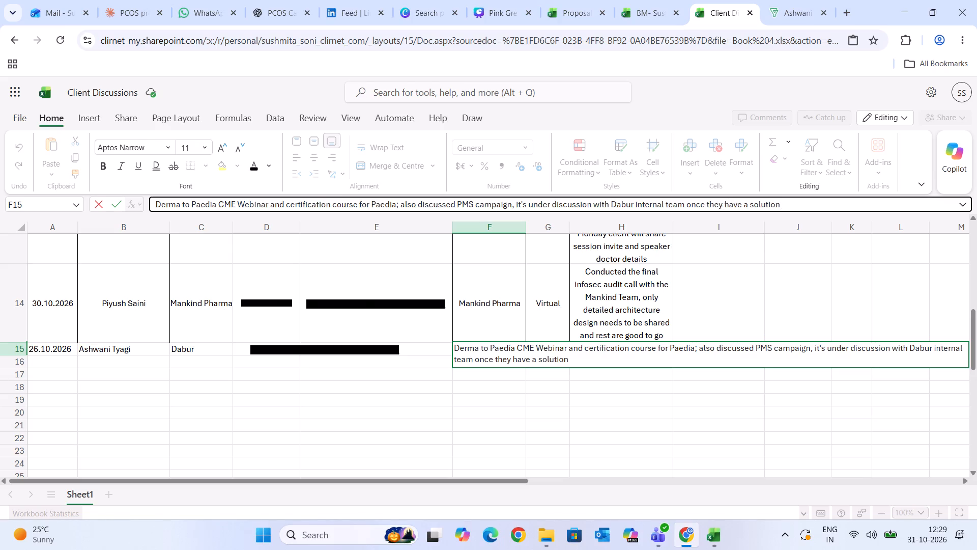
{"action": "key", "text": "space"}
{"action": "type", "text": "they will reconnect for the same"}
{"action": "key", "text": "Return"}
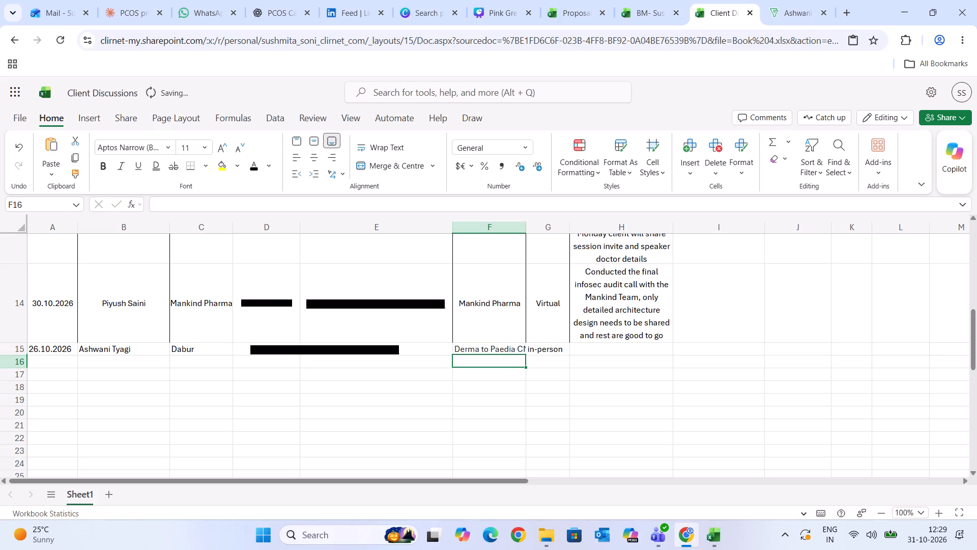
Wrap the text in F15, then widen column F and reduce the height of row 15 around it.
{"action": "left_click", "coordinate": [496, 344]}
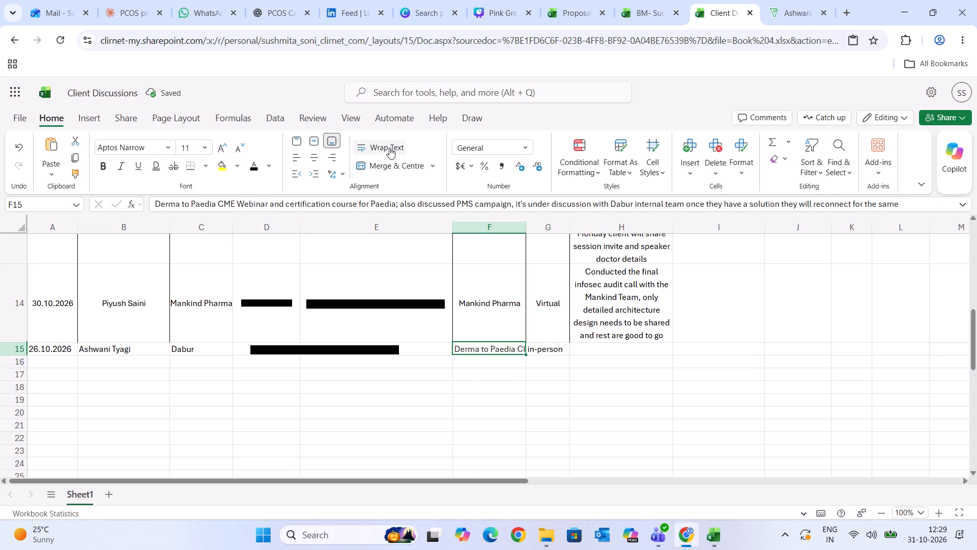
{"action": "left_click", "coordinate": [389, 148]}
{"action": "left_click_drag", "start_coordinate": [526, 223], "coordinate": [566, 221]}
{"action": "scroll", "coordinate": [641, 402], "scroll_direction": "down", "scroll_amount": 1}
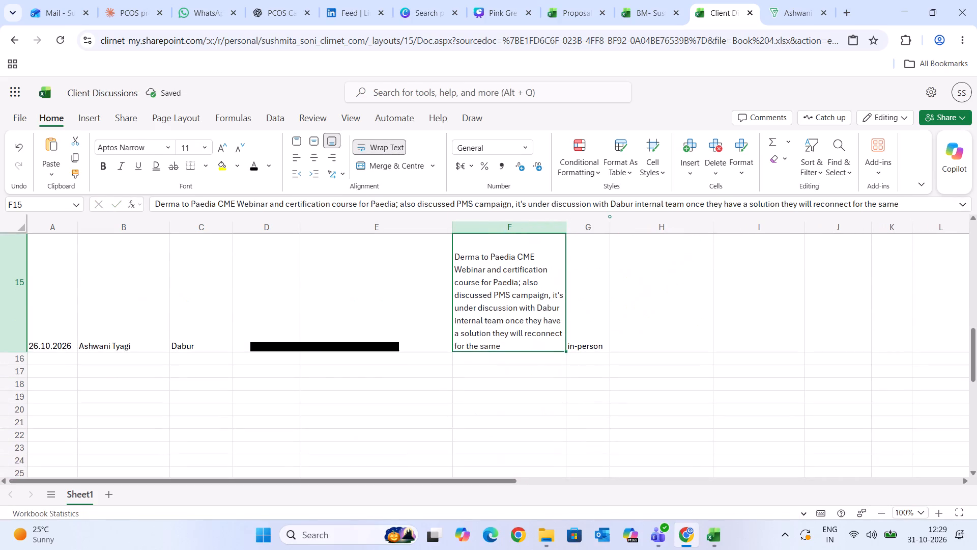
{"action": "left_click", "coordinate": [530, 327]}
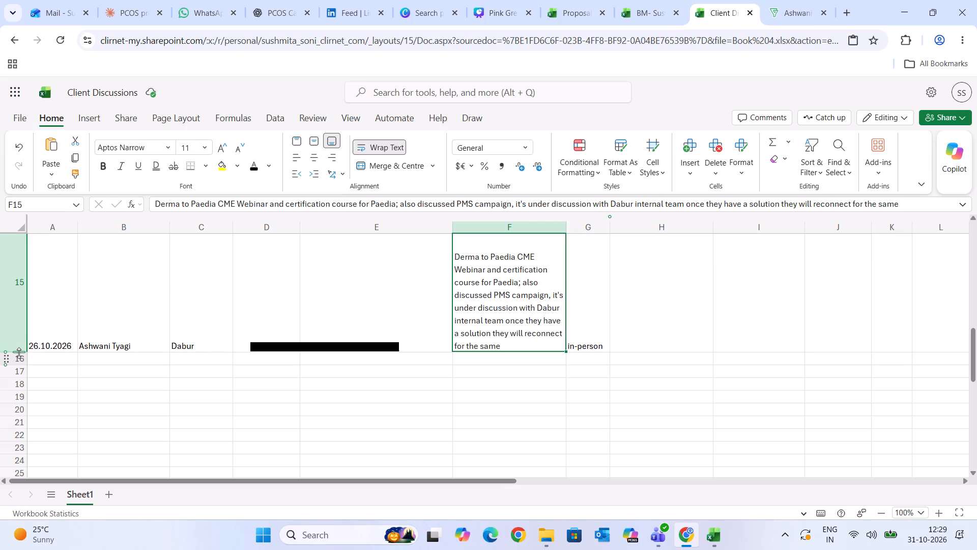
{"action": "left_click_drag", "start_coordinate": [19, 353], "coordinate": [25, 307]}
{"action": "scroll", "coordinate": [25, 307], "scroll_direction": "up", "scroll_amount": 1}
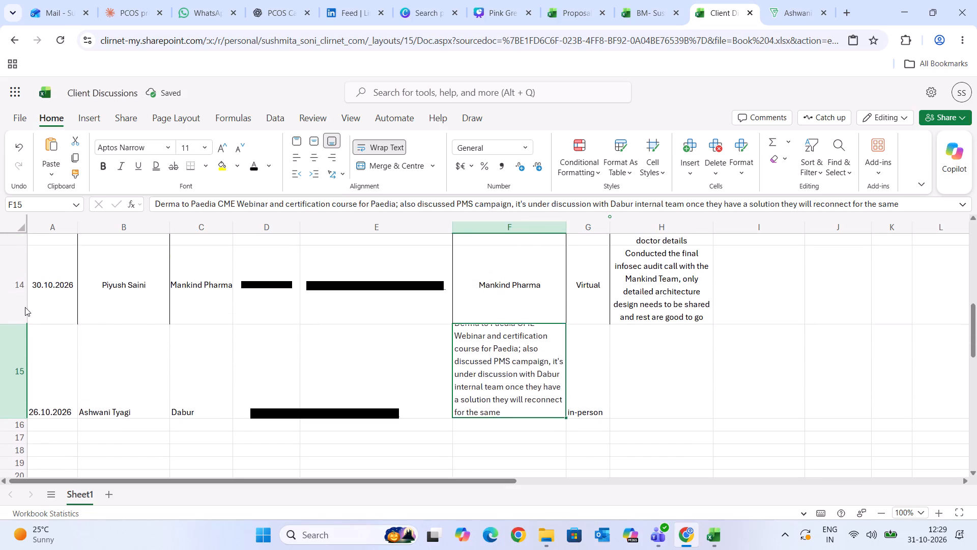
{"action": "scroll", "coordinate": [25, 307], "scroll_direction": "up", "scroll_amount": 1}
{"action": "left_click_drag", "start_coordinate": [563, 225], "coordinate": [600, 224]}
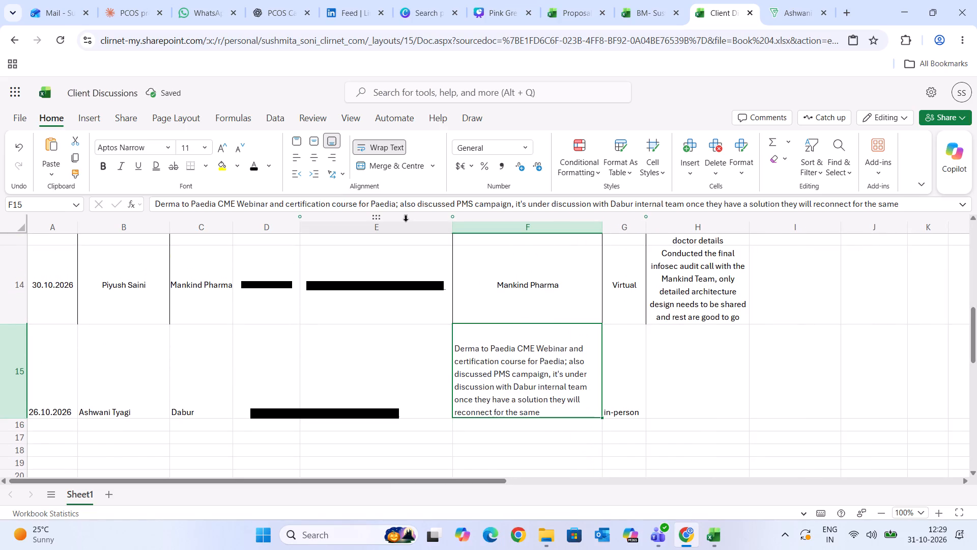
Centre the F15 text vertically and horizontally and apply the black font colour to it.
{"action": "left_click", "coordinate": [313, 145]}
{"action": "left_click", "coordinate": [315, 154]}
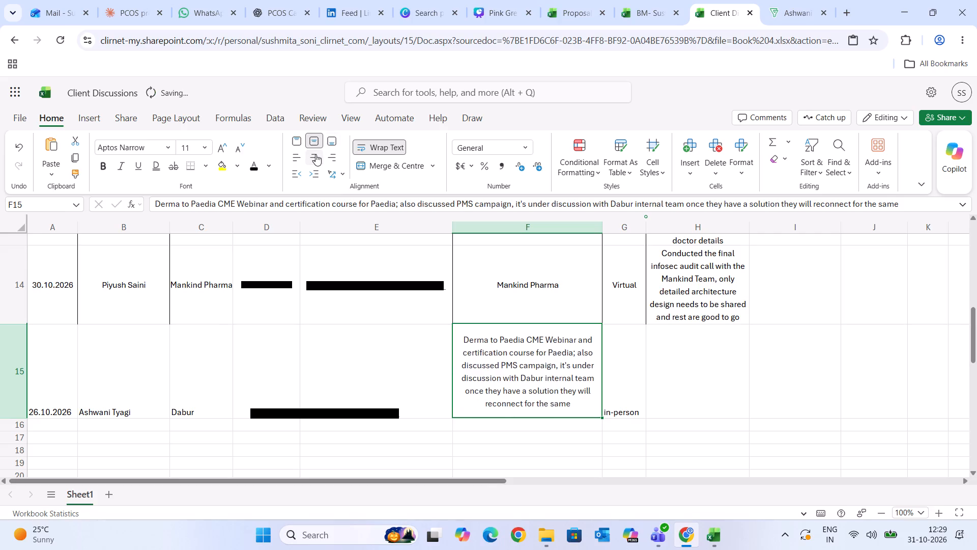
{"action": "left_click", "coordinate": [650, 365]}
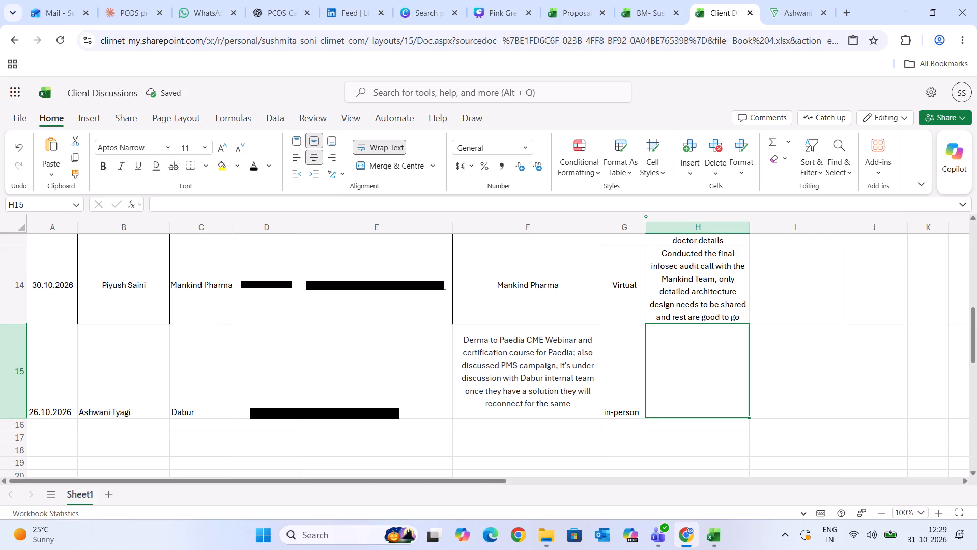
{"action": "left_click", "coordinate": [573, 360]}
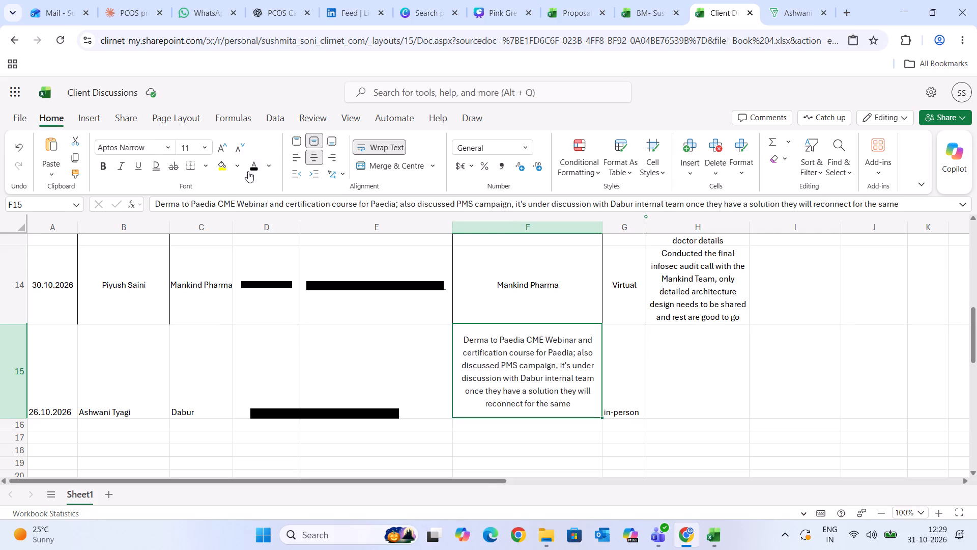
{"action": "left_click", "coordinate": [255, 166]}
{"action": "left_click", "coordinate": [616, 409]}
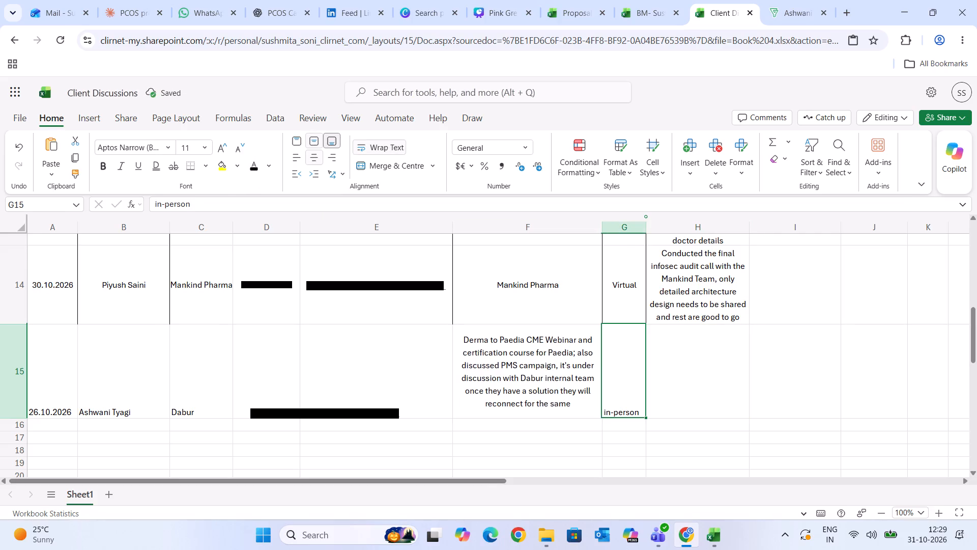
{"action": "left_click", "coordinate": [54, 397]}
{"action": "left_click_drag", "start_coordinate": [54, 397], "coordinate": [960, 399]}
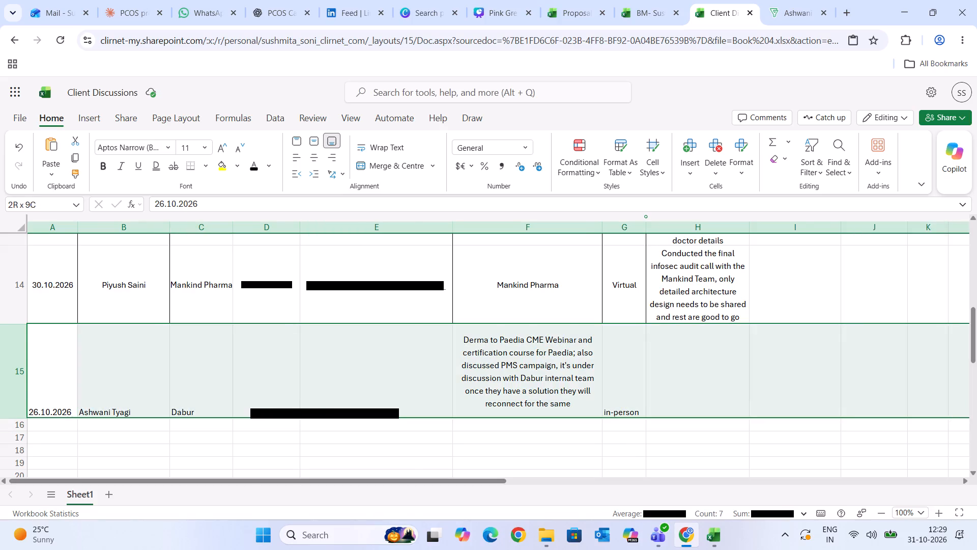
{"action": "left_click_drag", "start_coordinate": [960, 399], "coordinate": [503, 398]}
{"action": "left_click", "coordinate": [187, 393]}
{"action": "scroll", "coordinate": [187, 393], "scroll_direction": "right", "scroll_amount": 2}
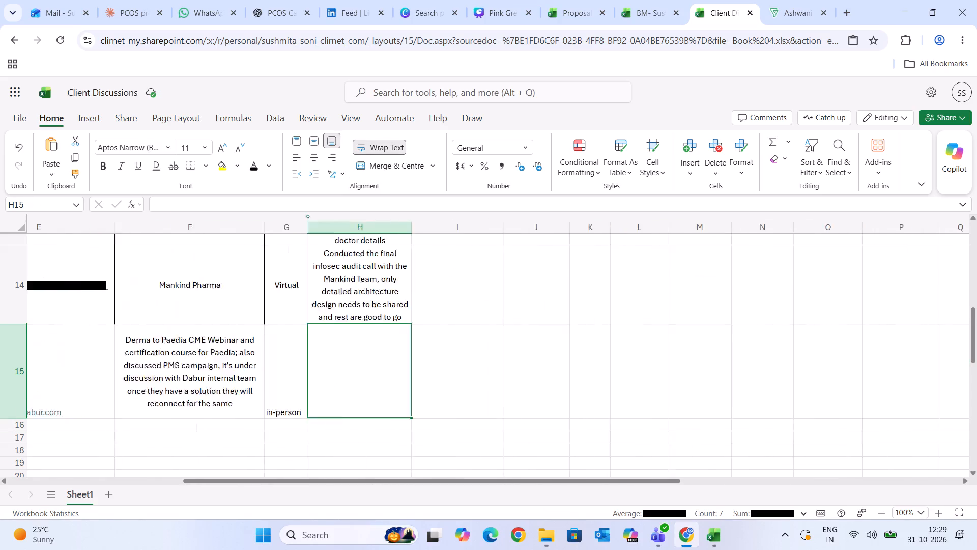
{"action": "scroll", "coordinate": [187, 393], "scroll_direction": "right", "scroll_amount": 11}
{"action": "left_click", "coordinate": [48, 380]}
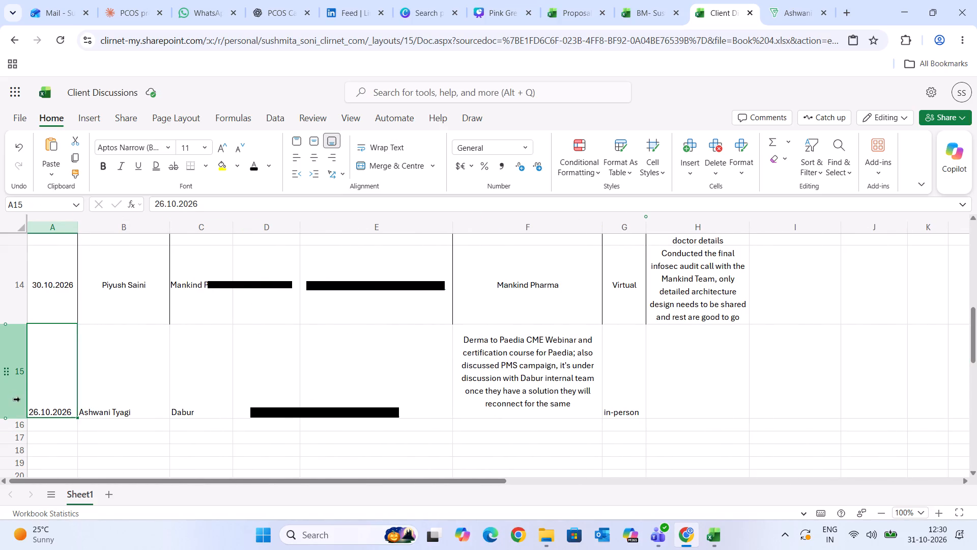
Make row 15 shorter and column F slightly wider so the wrapped F15 text just fits.
{"action": "left_click_drag", "start_coordinate": [20, 419], "coordinate": [21, 390]}
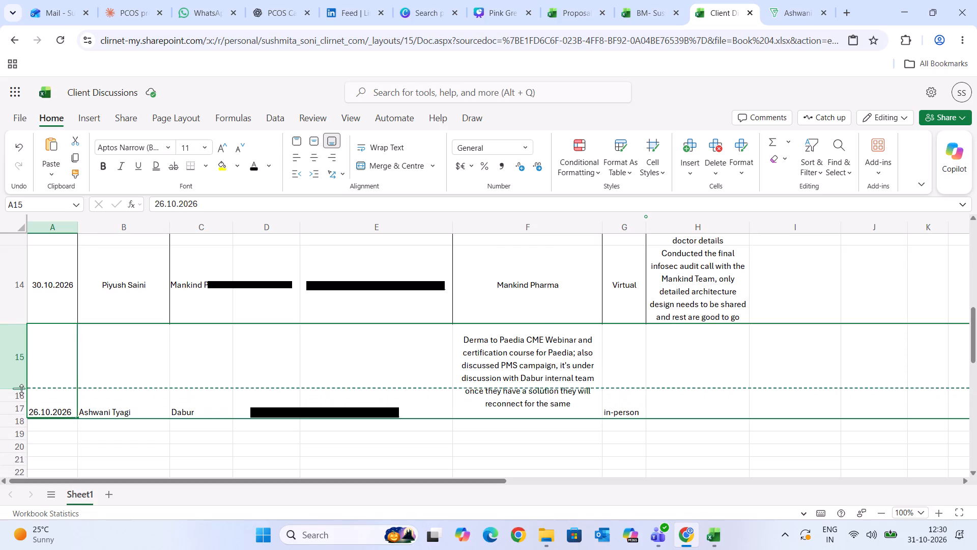
{"action": "left_click_drag", "start_coordinate": [21, 390], "coordinate": [21, 390]}
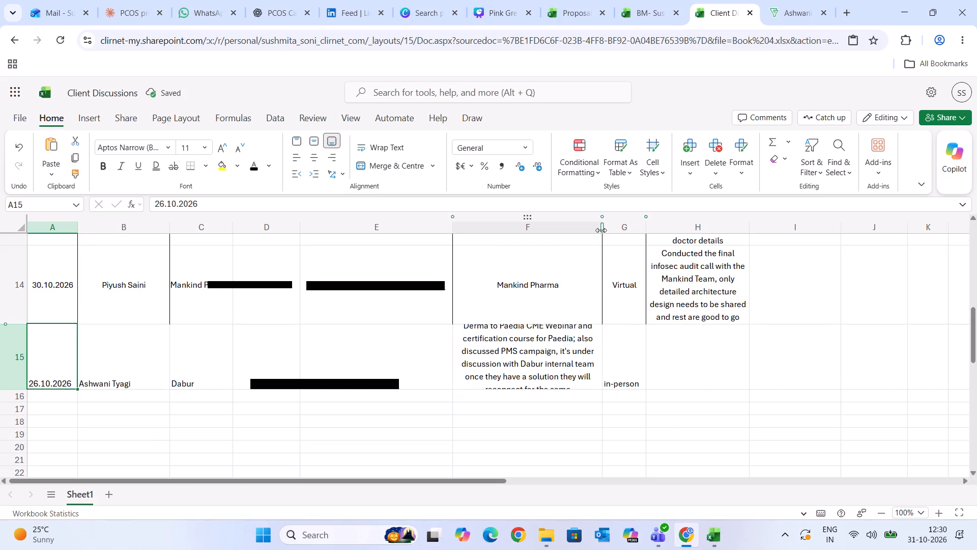
{"action": "left_click_drag", "start_coordinate": [601, 230], "coordinate": [622, 229]}
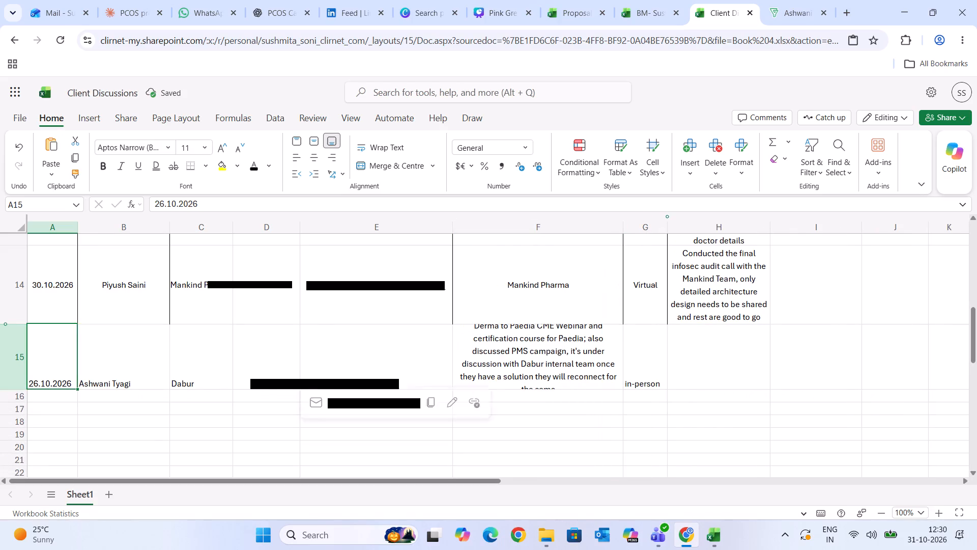
{"action": "left_click_drag", "start_coordinate": [19, 390], "coordinate": [18, 399]}
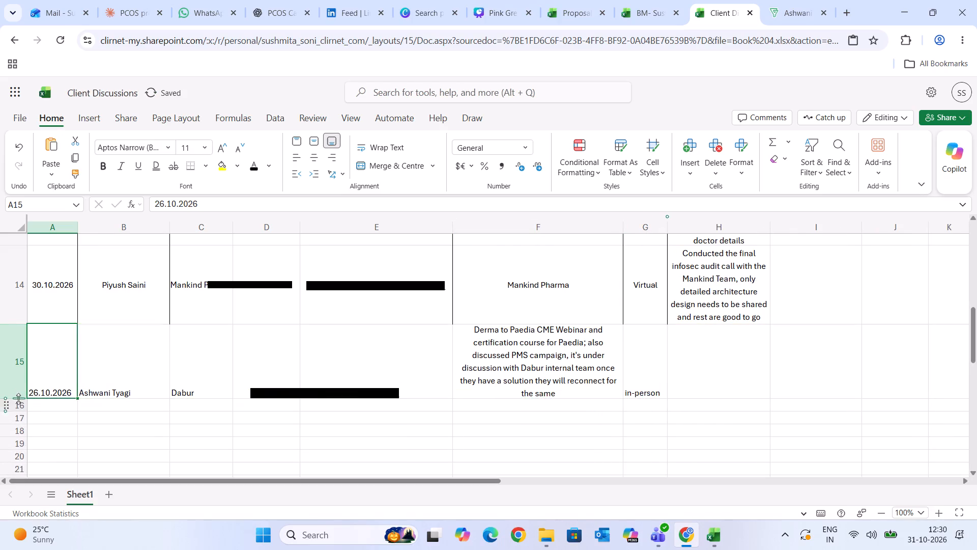
Move the Dabur discussion notes from F15 to H15, the column holding the other entries' discussion notes.
{"action": "left_click", "coordinate": [621, 372]}
{"action": "left_click", "coordinate": [693, 361]}
{"action": "scroll", "coordinate": [693, 361], "scroll_direction": "up", "scroll_amount": 2}
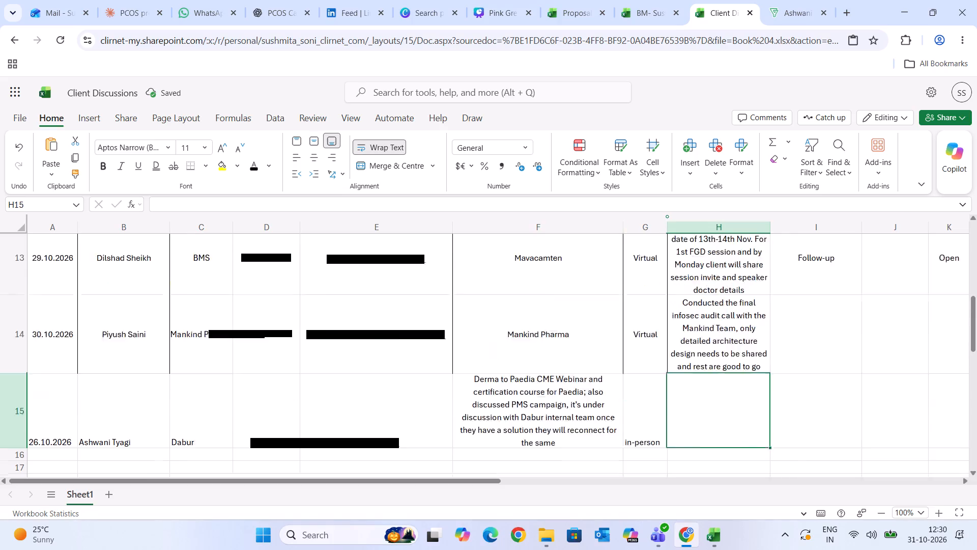
{"action": "scroll", "coordinate": [693, 361], "scroll_direction": "up", "scroll_amount": 7}
{"action": "scroll", "coordinate": [693, 361], "scroll_direction": "down", "scroll_amount": 3}
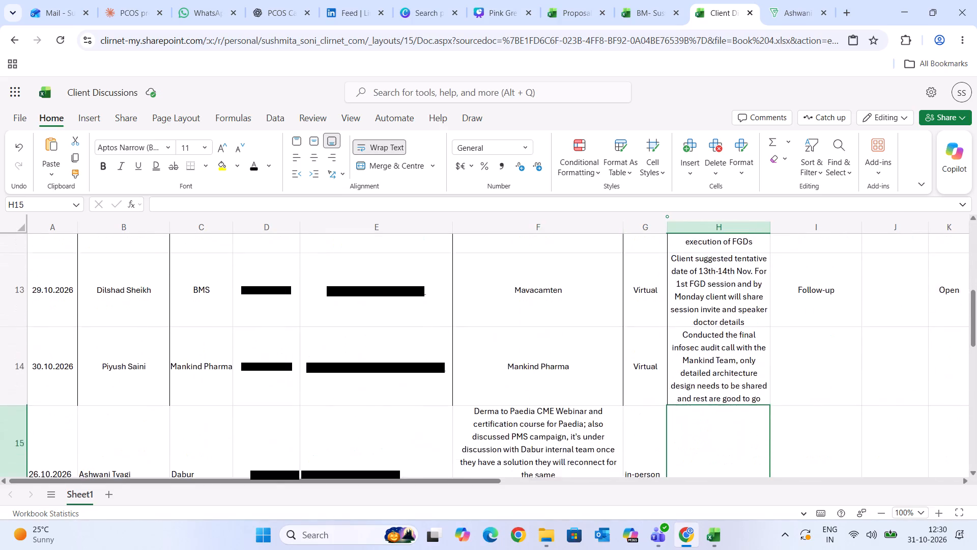
{"action": "scroll", "coordinate": [693, 361], "scroll_direction": "up", "scroll_amount": 6}
{"action": "scroll", "coordinate": [693, 361], "scroll_direction": "down", "scroll_amount": 4}
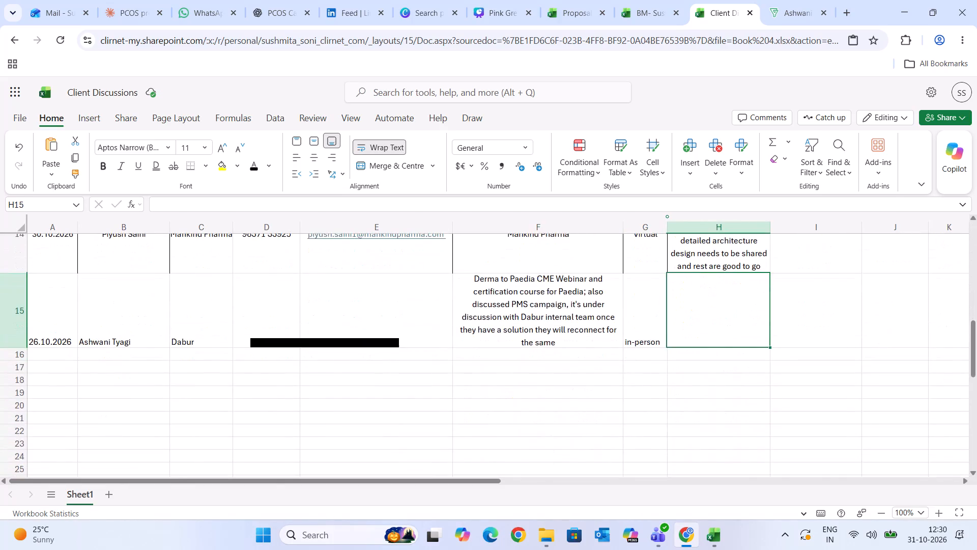
{"action": "left_click", "coordinate": [552, 289]}
{"action": "key", "text": "ctrl+x"}
{"action": "left_click", "coordinate": [710, 283]}
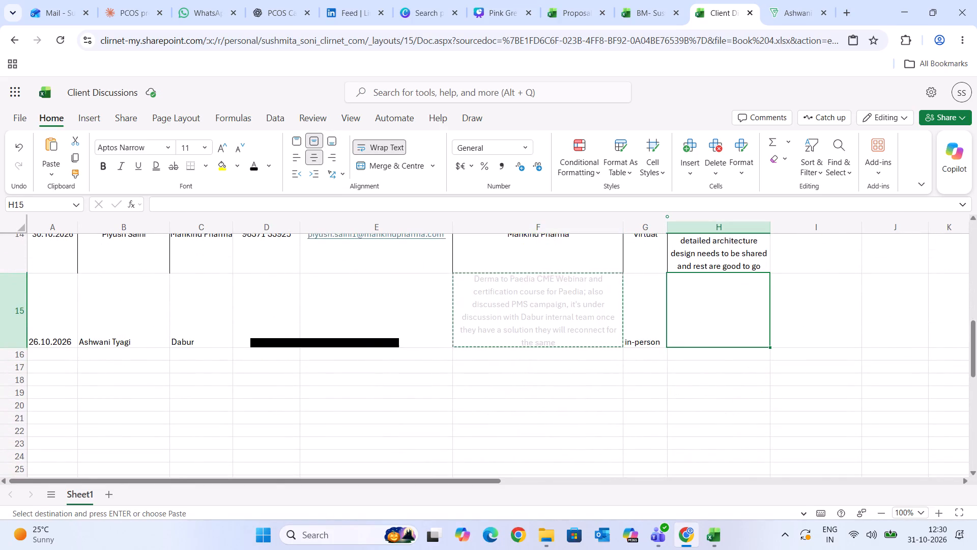
{"action": "key", "text": "ctrl+v"}
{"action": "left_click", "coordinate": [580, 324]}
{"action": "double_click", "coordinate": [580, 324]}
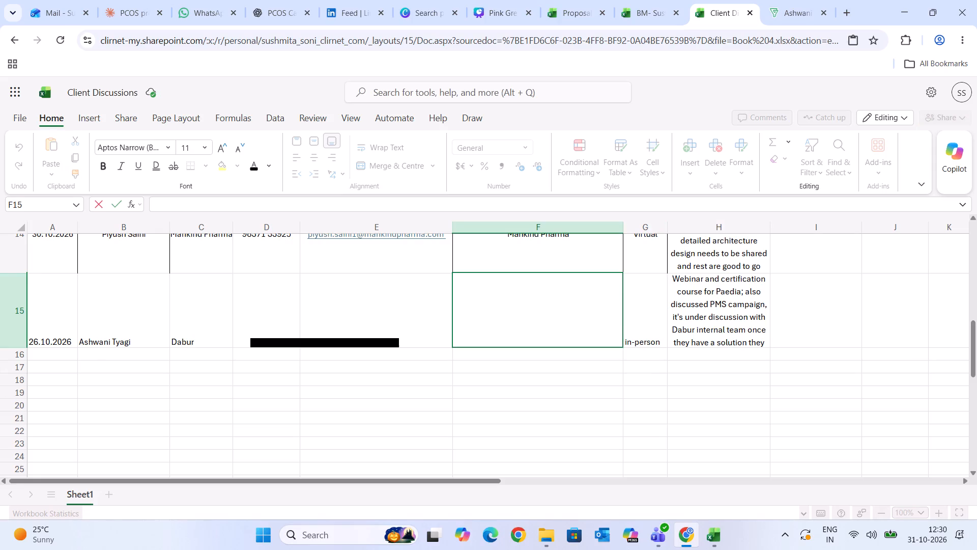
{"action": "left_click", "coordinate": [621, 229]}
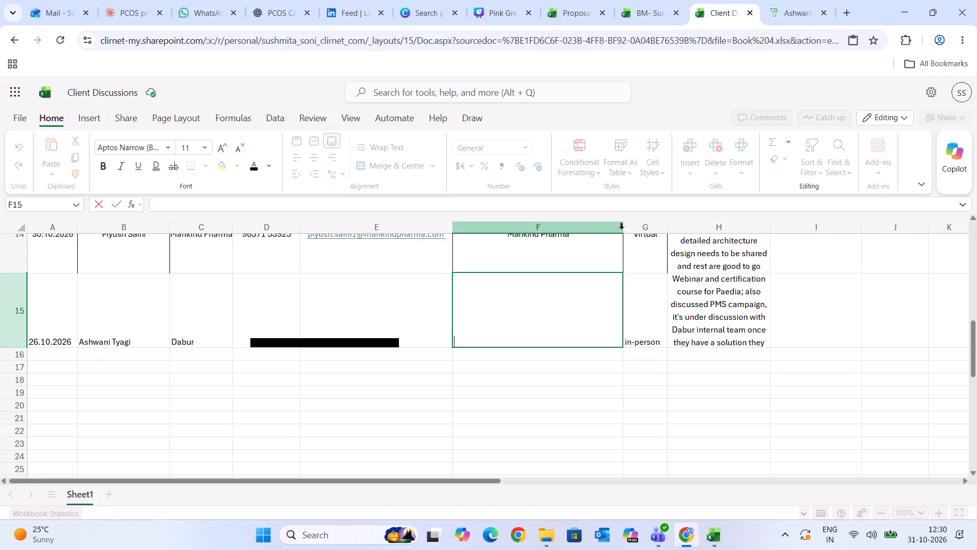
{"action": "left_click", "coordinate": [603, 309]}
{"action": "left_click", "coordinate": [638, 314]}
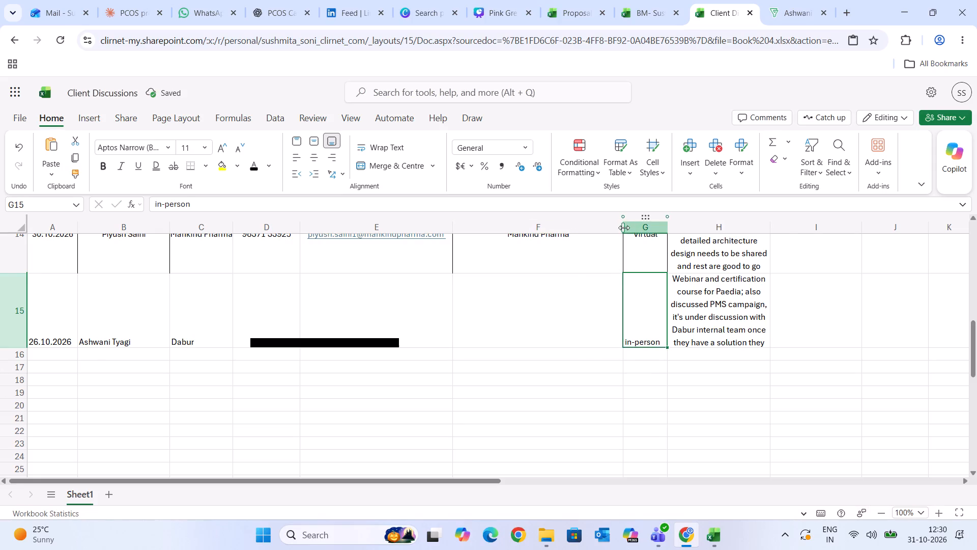
Narrow column F and widen column H so the full Dabur notes fit in H15.
{"action": "left_click_drag", "start_coordinate": [624, 228], "coordinate": [580, 226]}
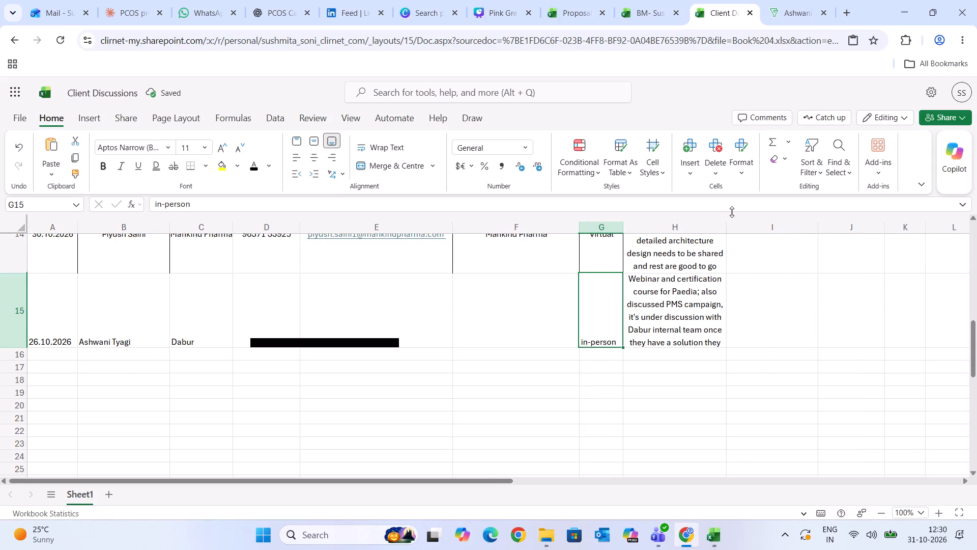
{"action": "left_click_drag", "start_coordinate": [727, 226], "coordinate": [767, 221]}
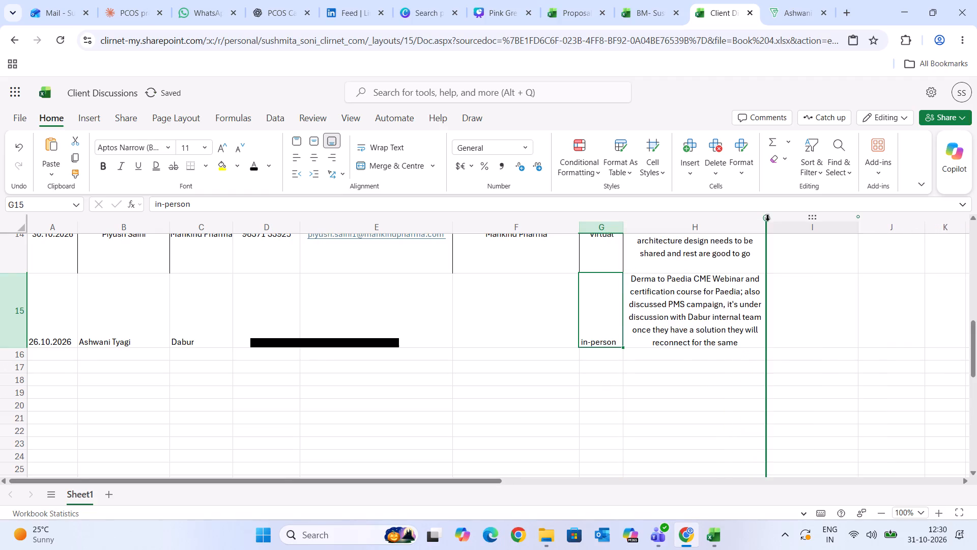
{"action": "left_click_drag", "start_coordinate": [578, 228], "coordinate": [558, 228]}
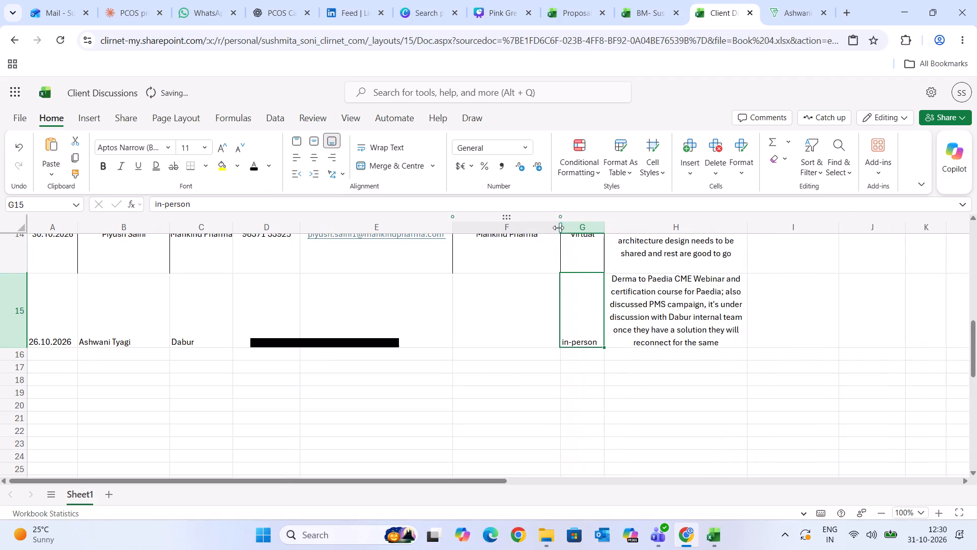
Widen column H and adjust row 15's height so the wrapped Dabur notes in H15 fit in full.
{"action": "left_click_drag", "start_coordinate": [749, 230], "coordinate": [770, 230]}
{"action": "left_click", "coordinate": [476, 325]}
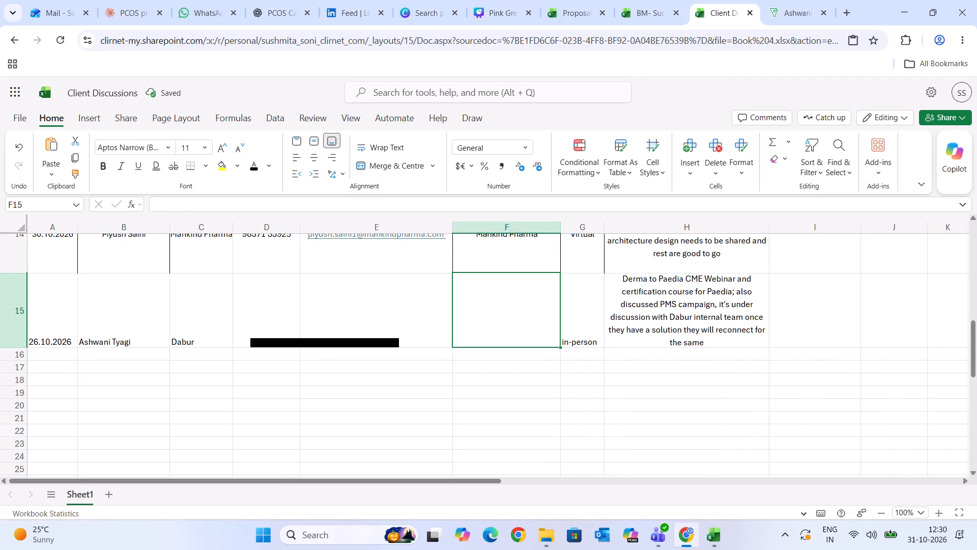
{"action": "left_click_drag", "start_coordinate": [19, 348], "coordinate": [22, 322]}
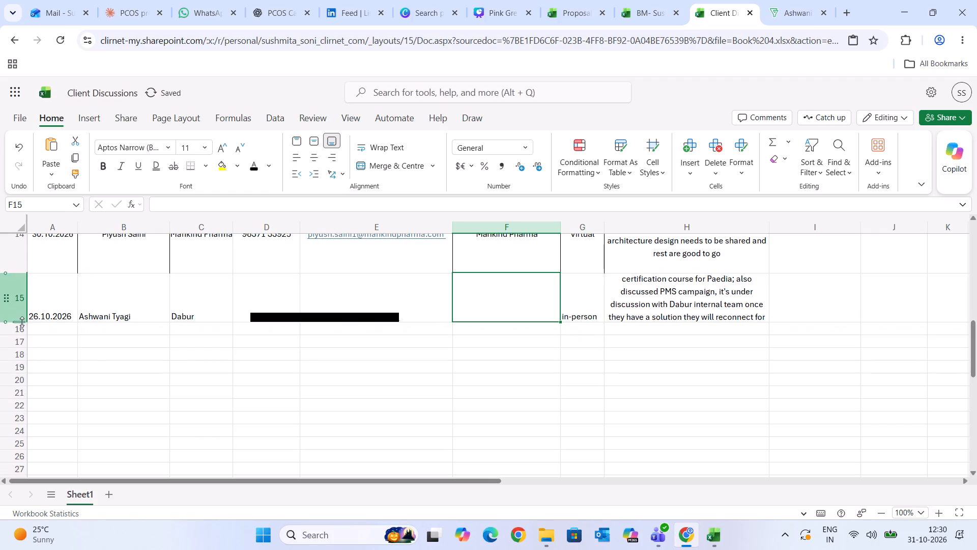
{"action": "left_click", "coordinate": [634, 308]}
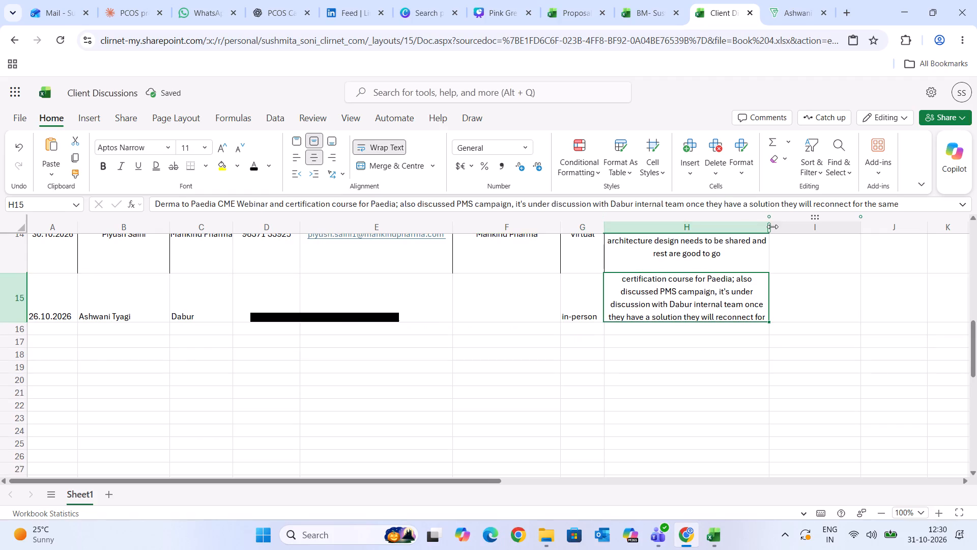
{"action": "left_click_drag", "start_coordinate": [772, 227], "coordinate": [790, 226]}
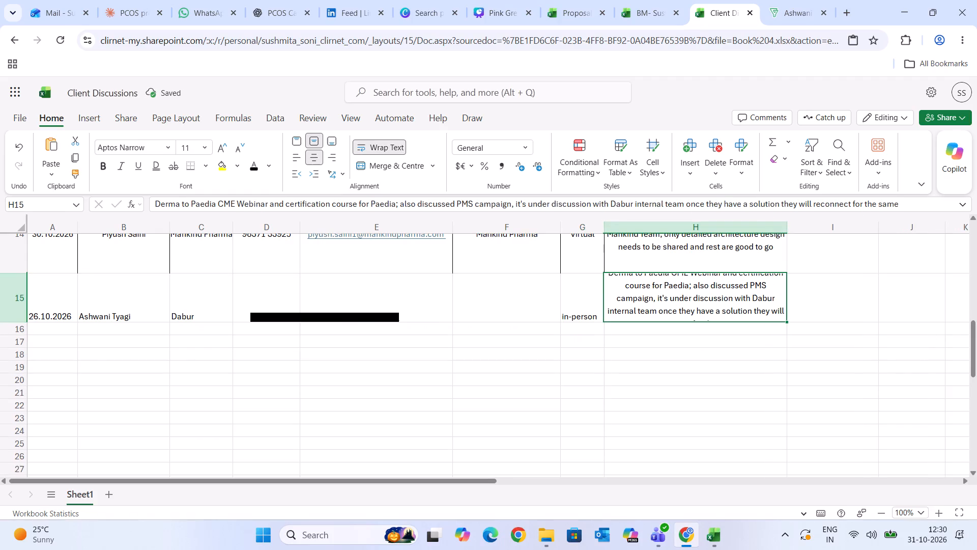
{"action": "left_click_drag", "start_coordinate": [19, 323], "coordinate": [19, 339]}
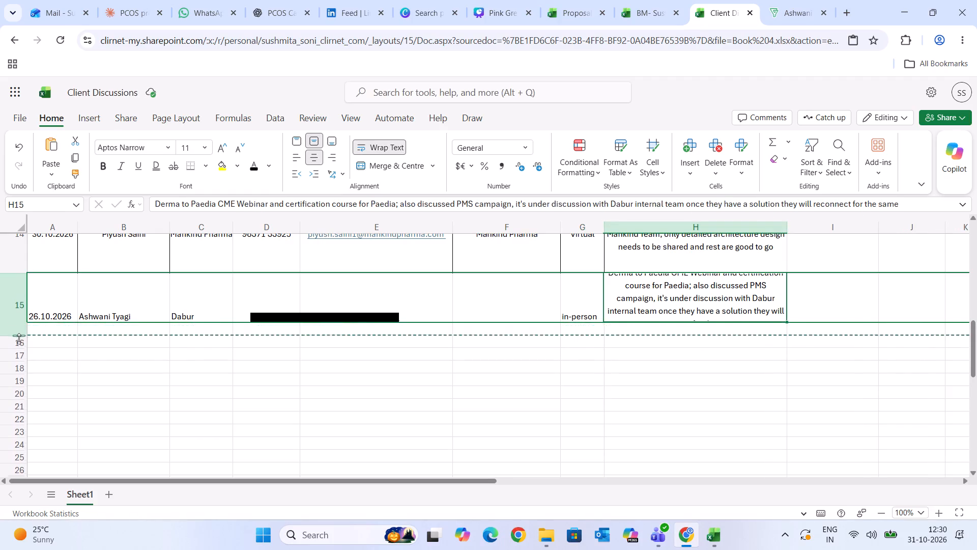
{"action": "left_click_drag", "start_coordinate": [19, 339], "coordinate": [19, 340]}
Copy the merged Gynaecology, Orthopaedics cell at F7 into F15 of the Dabur entry.
{"action": "left_click", "coordinate": [522, 290]}
{"action": "scroll", "coordinate": [522, 290], "scroll_direction": "up", "scroll_amount": 3}
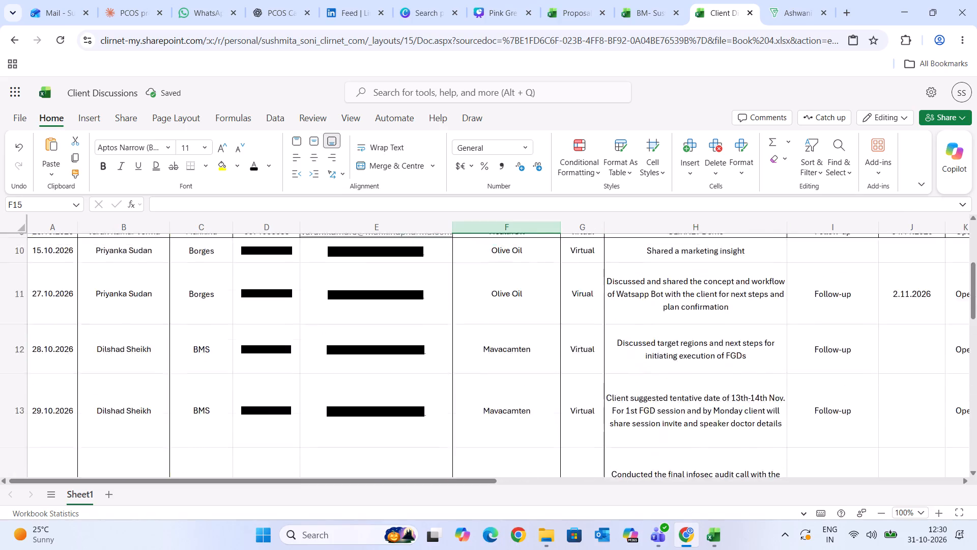
{"action": "scroll", "coordinate": [522, 290], "scroll_direction": "down", "scroll_amount": 3}
{"action": "scroll", "coordinate": [522, 290], "scroll_direction": "up", "scroll_amount": 3}
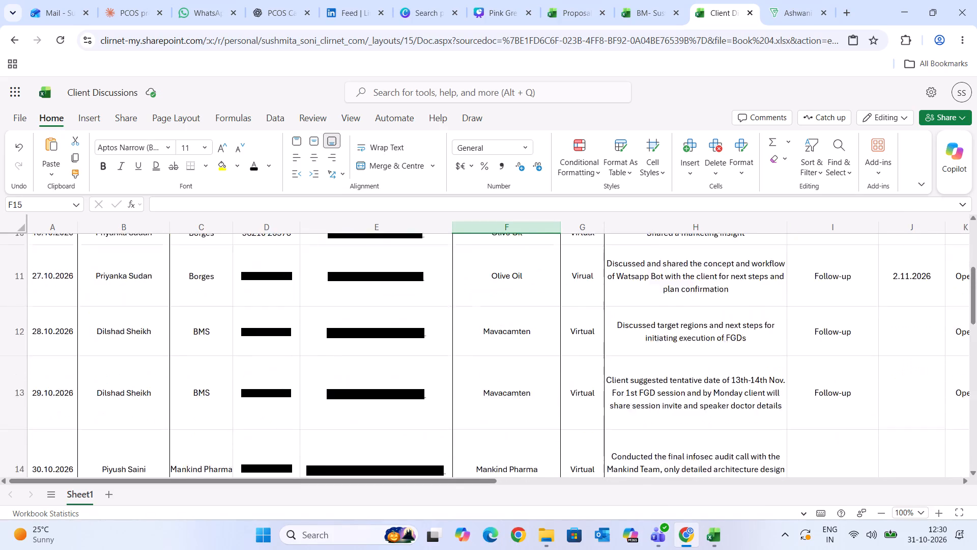
{"action": "scroll", "coordinate": [522, 290], "scroll_direction": "up", "scroll_amount": 1}
{"action": "left_click", "coordinate": [510, 319]}
{"action": "key", "text": "ctrl+c"}
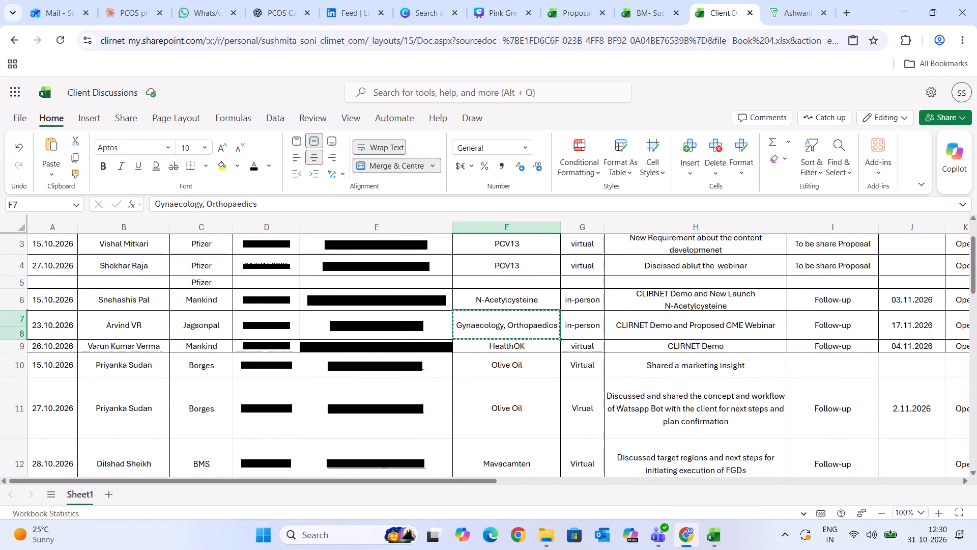
{"action": "scroll", "coordinate": [510, 319], "scroll_direction": "down", "scroll_amount": 3}
{"action": "left_click", "coordinate": [497, 373]}
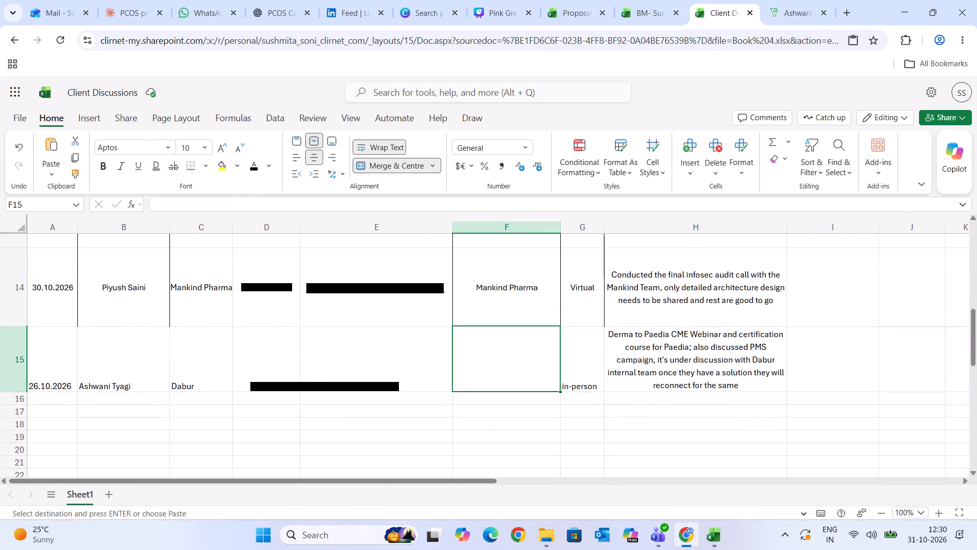
{"action": "key", "text": "ctrl+v"}
{"action": "left_click", "coordinate": [510, 367]}
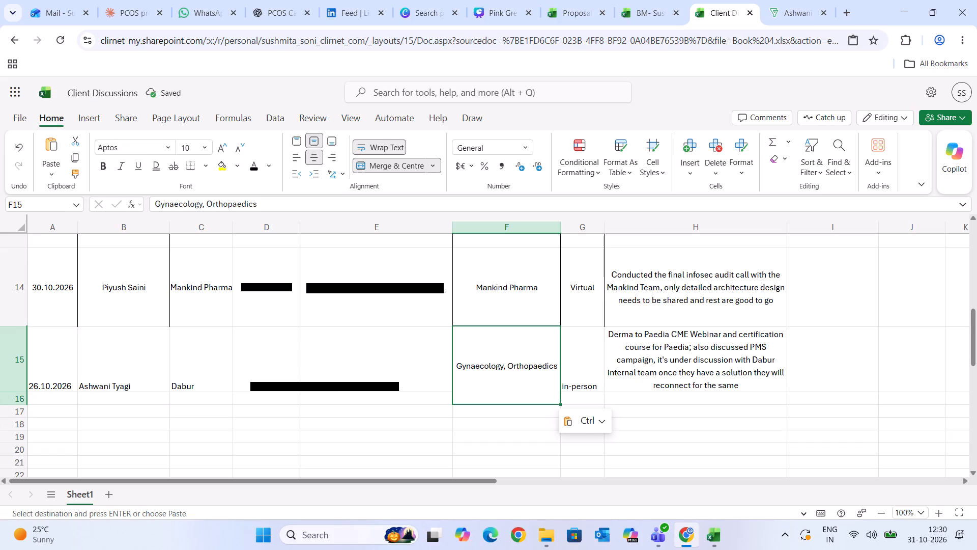
In F15, replace Orthopaedics with "Paediatrics (baby Skin)".
{"action": "left_click", "coordinate": [262, 206]}
{"action": "key", "text": "BackSpace"}
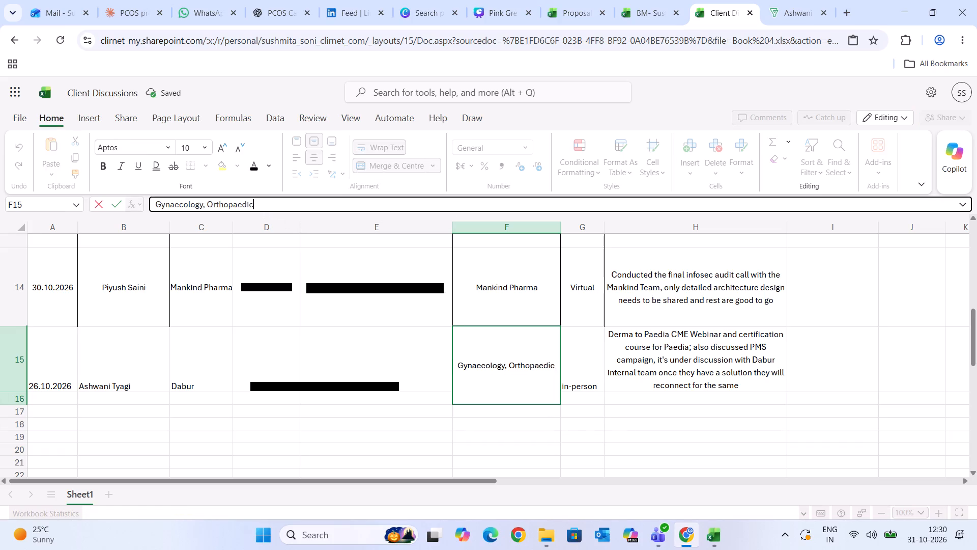
{"action": "key", "text": "BackSpace"}
{"action": "key", "text": "BackSpace"}
{"action": "key", "text": "BackSpace"}
{"action": "key", "text": "BackSpace"}
{"action": "key", "text": "BackSpace"}
{"action": "key", "text": "BackSpace"}
{"action": "key", "text": "BackSpace"}
{"action": "key", "text": "BackSpace"}
{"action": "key", "text": "BackSpace"}
{"action": "key", "text": "BackSpace"}
{"action": "key", "text": "BackSpace"}
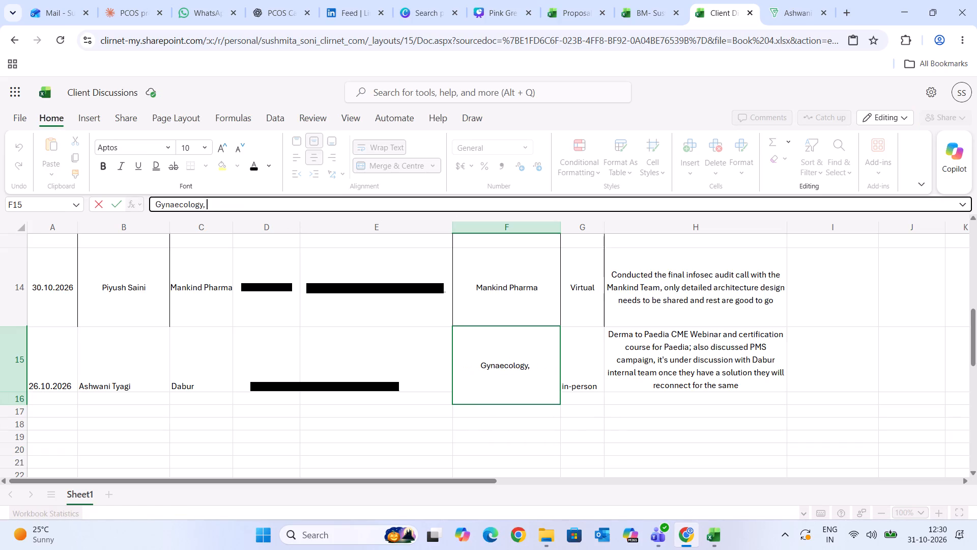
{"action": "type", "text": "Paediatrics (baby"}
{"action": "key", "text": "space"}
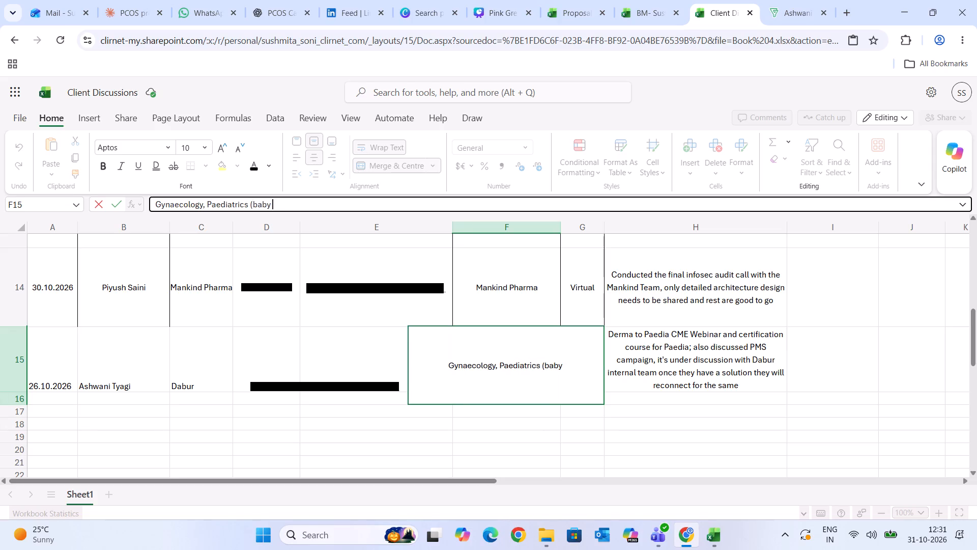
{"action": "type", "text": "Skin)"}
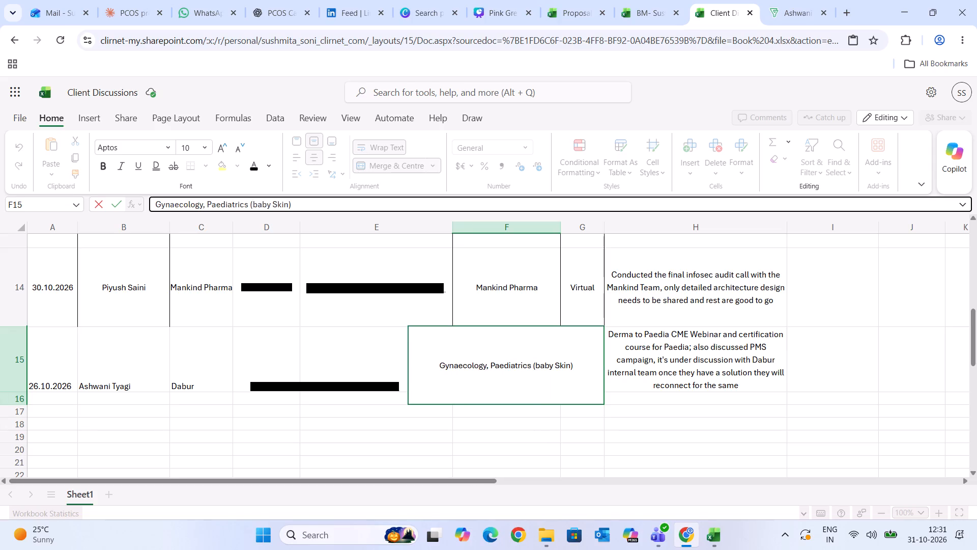
In F15, replace Gynaecology with Dermatology so the entry reads "Dermatology, Paediatrics (baby Skin)".
{"action": "left_click", "coordinate": [203, 205]}
{"action": "key", "text": "BackSpace"}
{"action": "key", "text": "BackSpace"}
{"action": "key", "text": "BackSpace"}
{"action": "key", "text": "BackSpace"}
{"action": "key", "text": "BackSpace"}
{"action": "key", "text": "BackSpace"}
{"action": "key", "text": "BackSpace"}
{"action": "key", "text": "BackSpace"}
{"action": "key", "text": "BackSpace"}
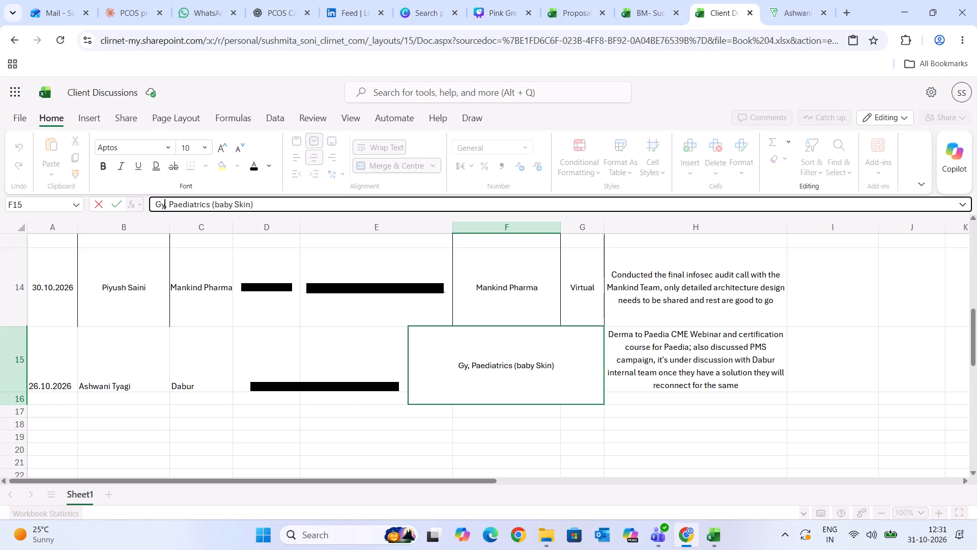
{"action": "key", "text": "BackSpace"}
{"action": "key", "text": "BackSpace"}
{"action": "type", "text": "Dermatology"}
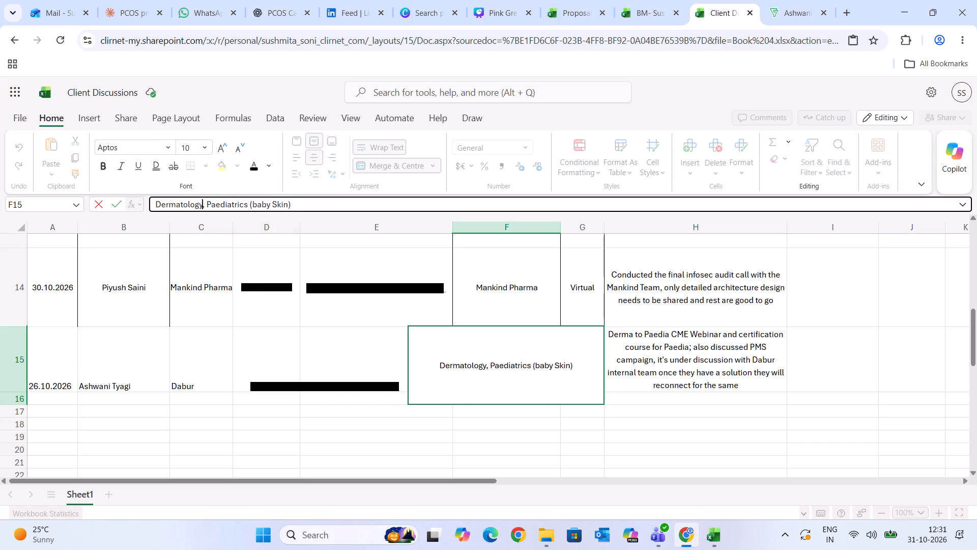
{"action": "left_click", "coordinate": [670, 432]}
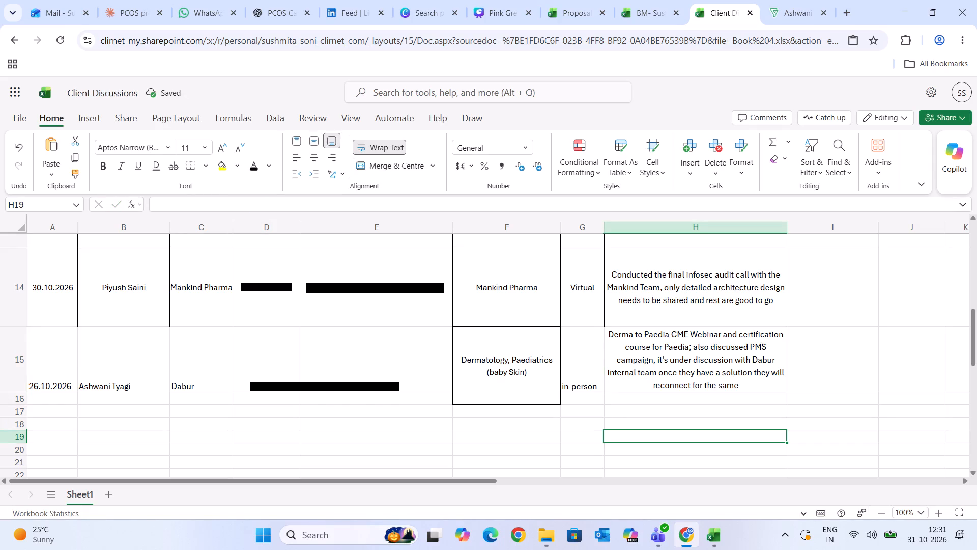
Enter "Follow-up" in I15 for the Dabur entry, matching the wording used in the rows above.
{"action": "left_click", "coordinate": [777, 379]}
{"action": "scroll", "coordinate": [777, 379], "scroll_direction": "left", "scroll_amount": 3}
{"action": "scroll", "coordinate": [777, 379], "scroll_direction": "up", "scroll_amount": 1}
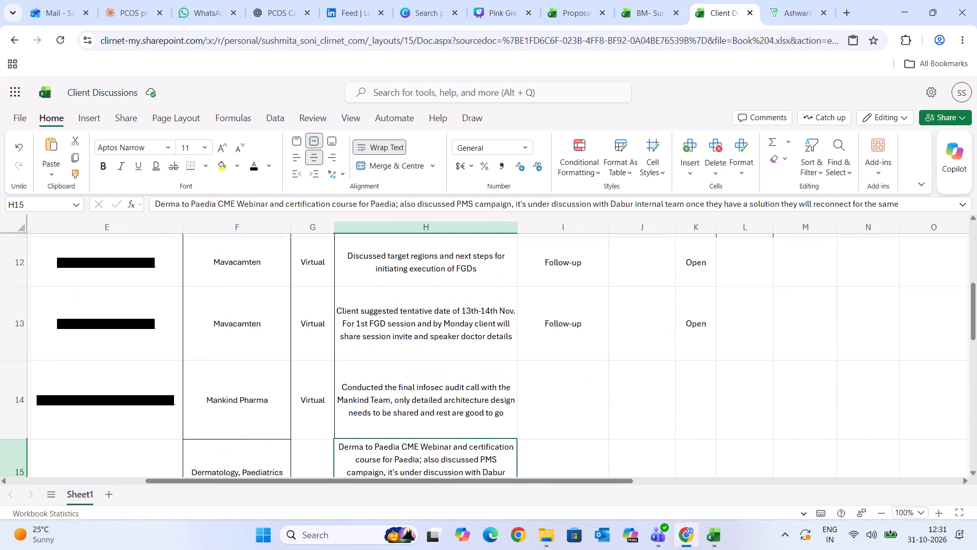
{"action": "left_click", "coordinate": [566, 356]}
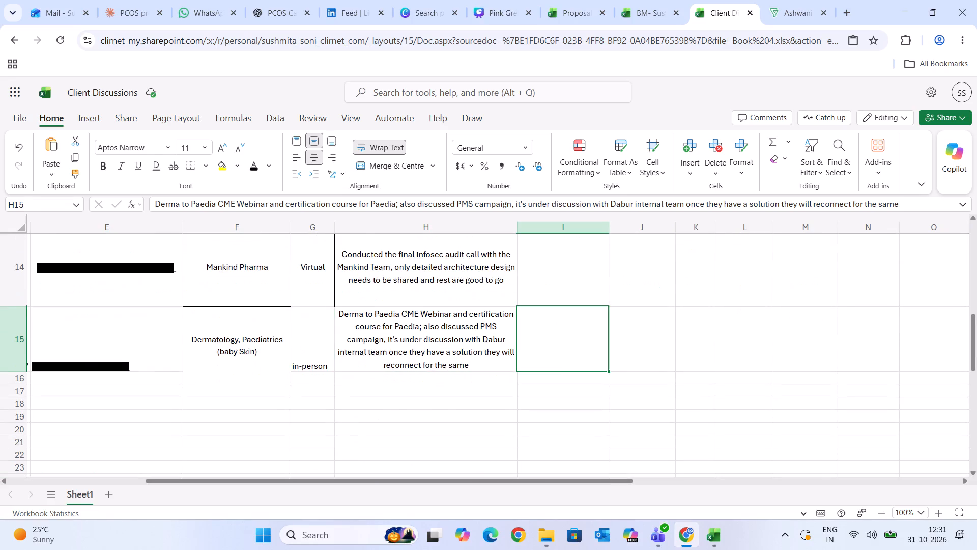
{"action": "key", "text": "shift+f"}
{"action": "key", "text": "Tab"}
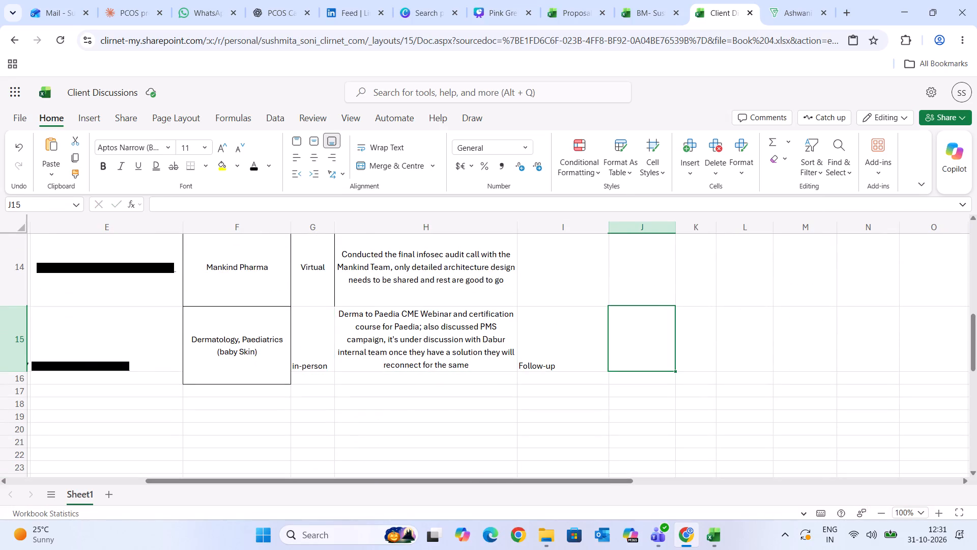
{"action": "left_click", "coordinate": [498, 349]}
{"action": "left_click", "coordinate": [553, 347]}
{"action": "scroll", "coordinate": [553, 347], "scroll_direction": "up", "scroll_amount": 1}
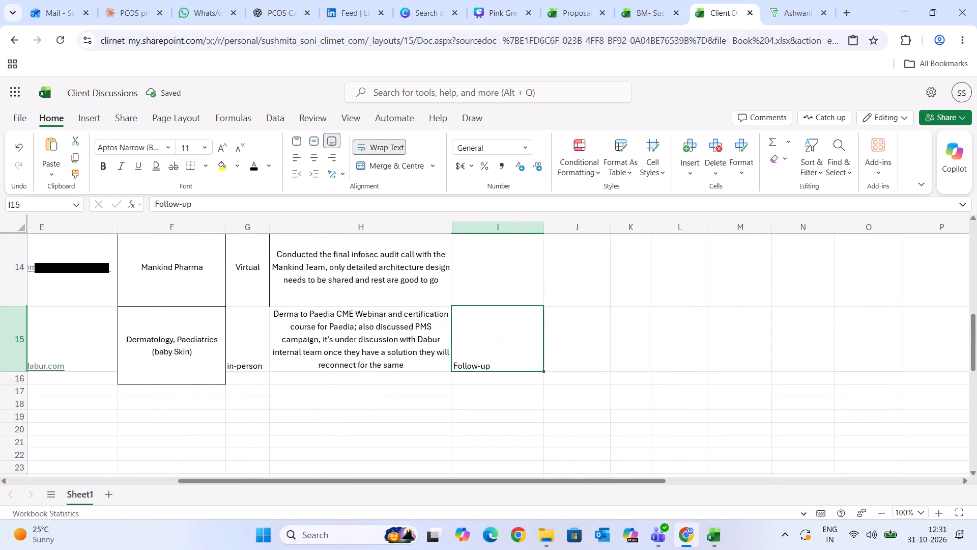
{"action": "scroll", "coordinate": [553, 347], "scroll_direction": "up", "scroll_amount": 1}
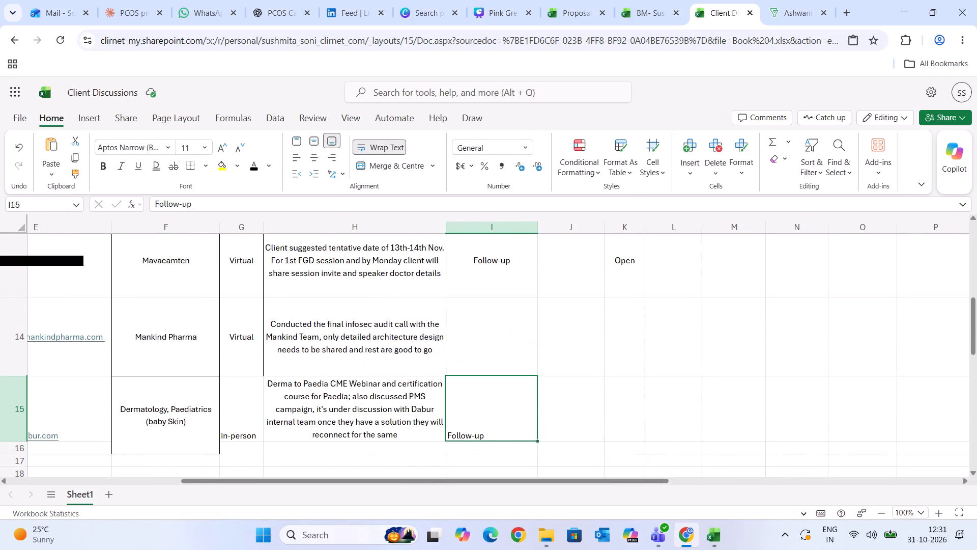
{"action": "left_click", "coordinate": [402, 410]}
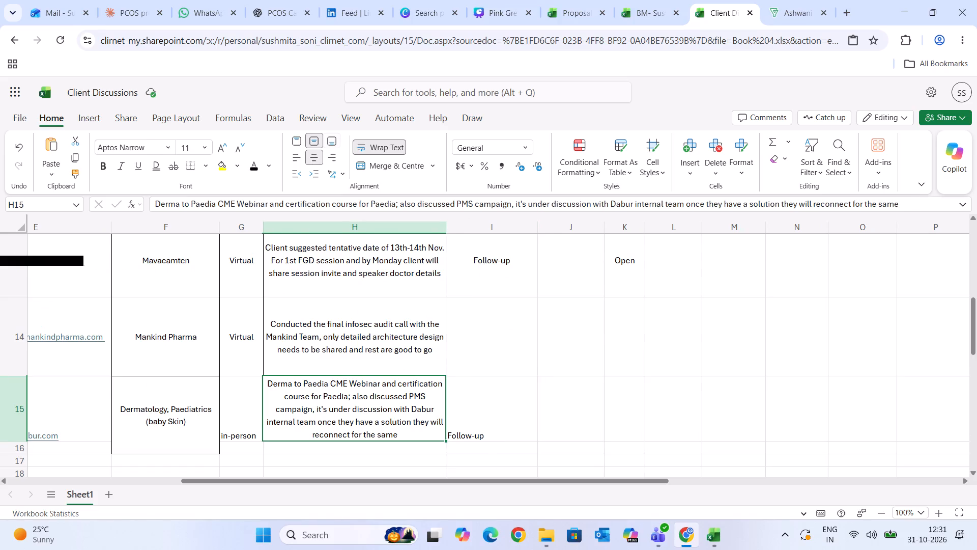
Merge and centre rows 15 and 16 separately in each of columns A to E of the Dabur entry.
{"action": "scroll", "coordinate": [424, 410], "scroll_direction": "right", "scroll_amount": 5}
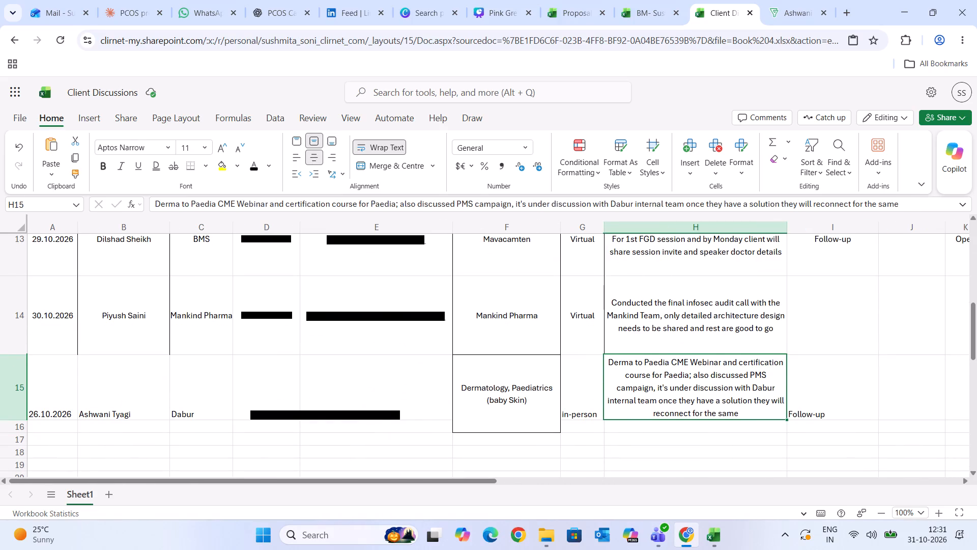
{"action": "left_click_drag", "start_coordinate": [53, 392], "coordinate": [54, 430]}
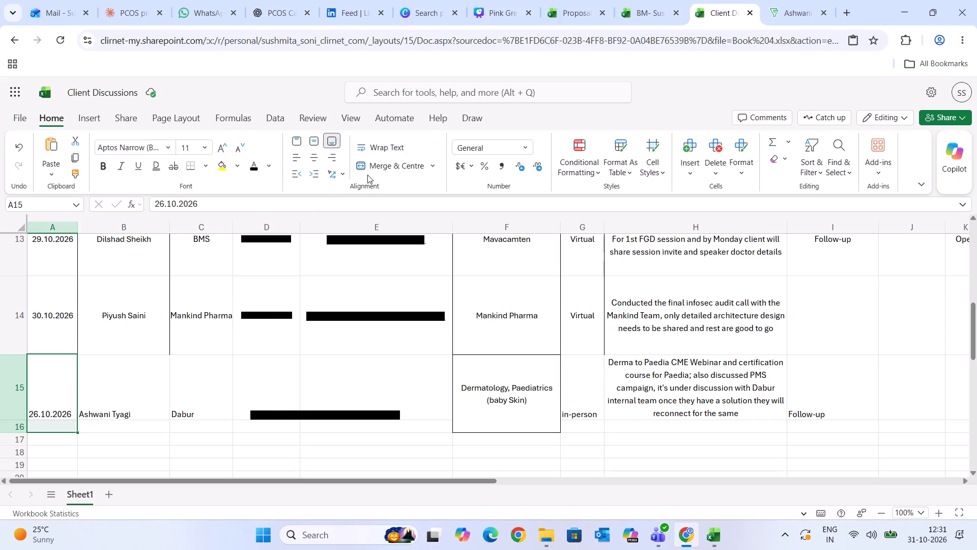
{"action": "left_click", "coordinate": [384, 167]}
{"action": "left_click_drag", "start_coordinate": [103, 396], "coordinate": [102, 420]}
{"action": "left_click", "coordinate": [379, 160]}
{"action": "left_click_drag", "start_coordinate": [202, 386], "coordinate": [203, 422]}
{"action": "left_click", "coordinate": [391, 167]}
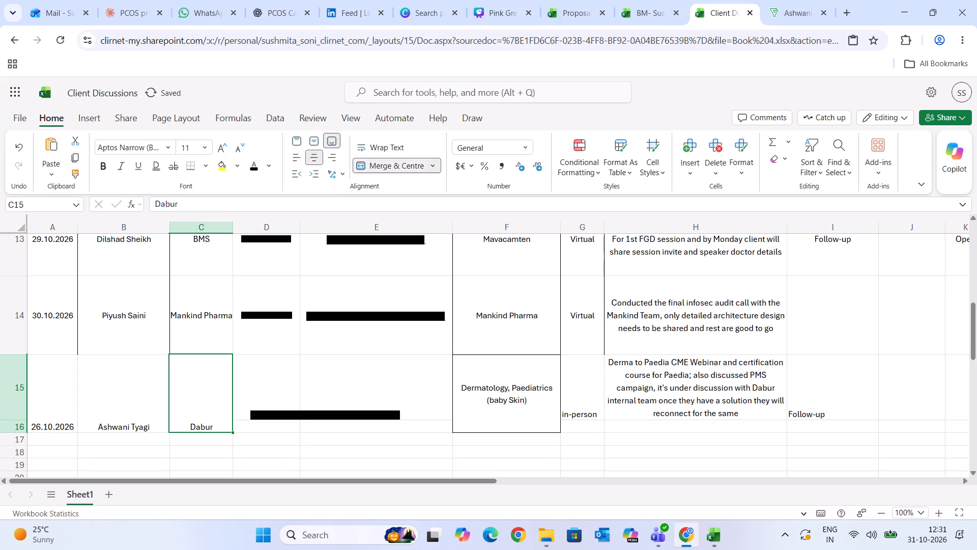
{"action": "left_click_drag", "start_coordinate": [265, 380], "coordinate": [262, 427]}
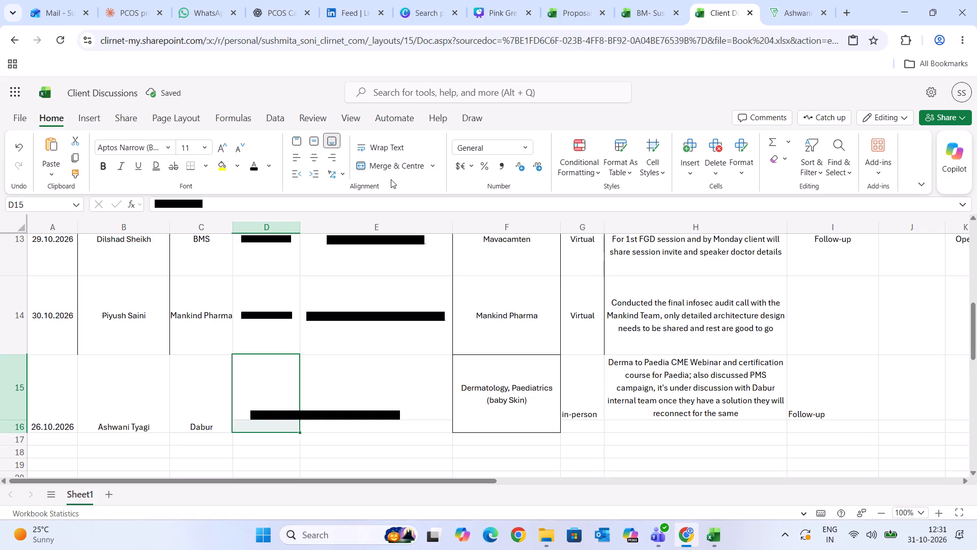
{"action": "left_click", "coordinate": [396, 164]}
{"action": "left_click_drag", "start_coordinate": [379, 387], "coordinate": [377, 424]}
{"action": "left_click", "coordinate": [404, 168]}
Merge and centre rows 15 and 16 separately in each of columns G, H and I of the Dabur entry.
{"action": "left_click", "coordinate": [522, 375]}
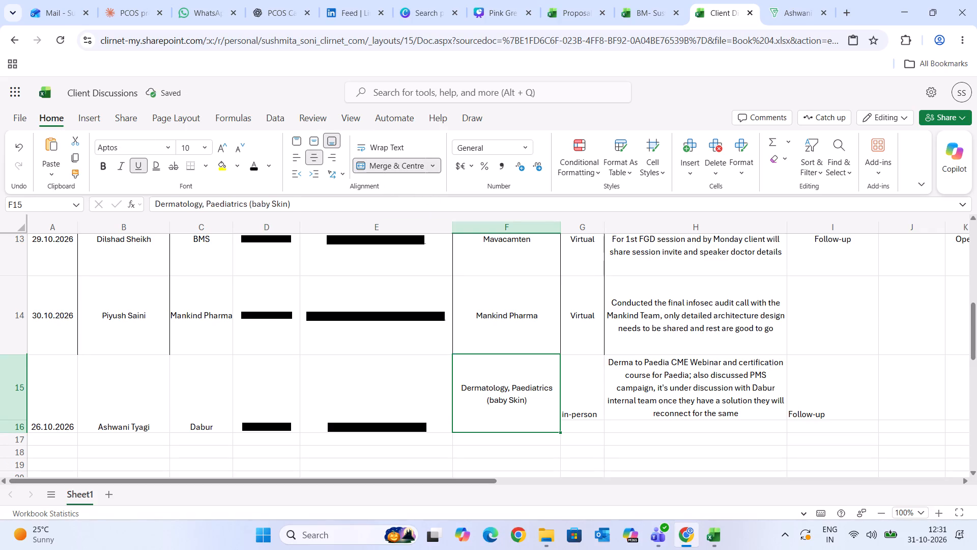
{"action": "left_click", "coordinate": [522, 375]}
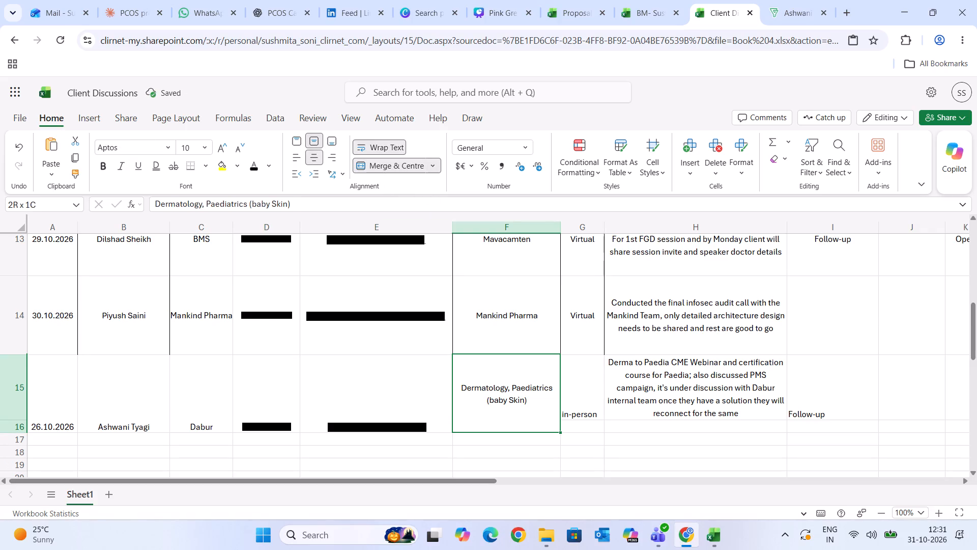
{"action": "left_click", "coordinate": [582, 381]}
{"action": "left_click_drag", "start_coordinate": [582, 381], "coordinate": [583, 394]}
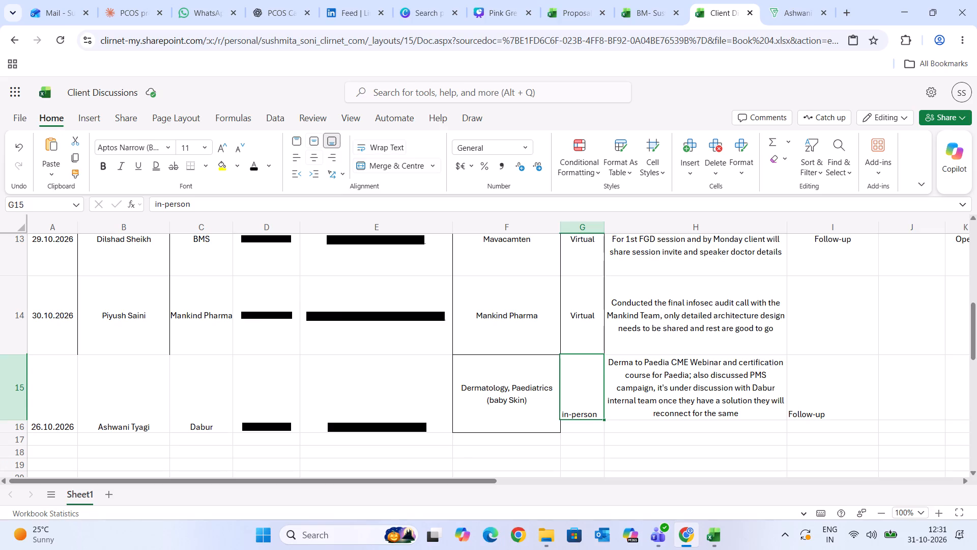
{"action": "left_click_drag", "start_coordinate": [583, 394], "coordinate": [583, 424]}
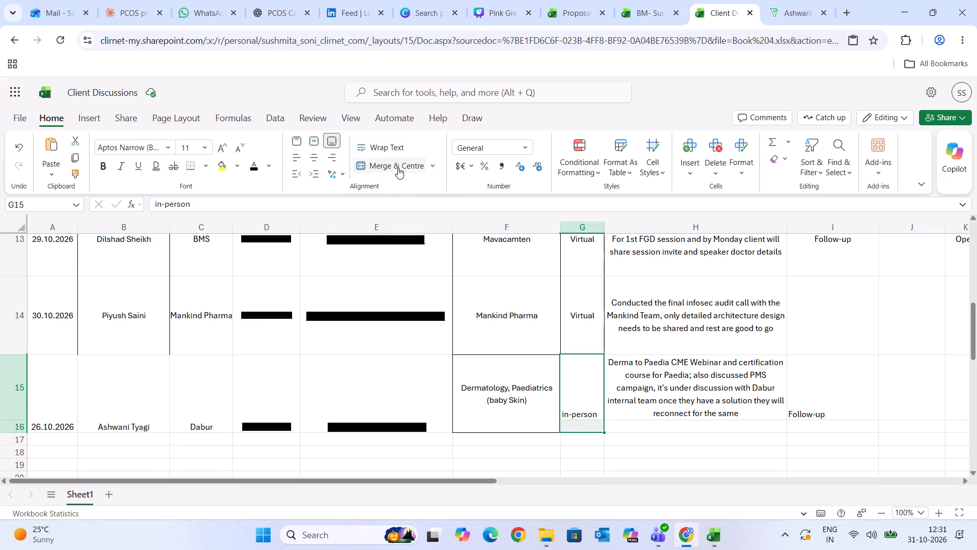
{"action": "left_click", "coordinate": [398, 168]}
{"action": "left_click_drag", "start_coordinate": [700, 386], "coordinate": [706, 421]}
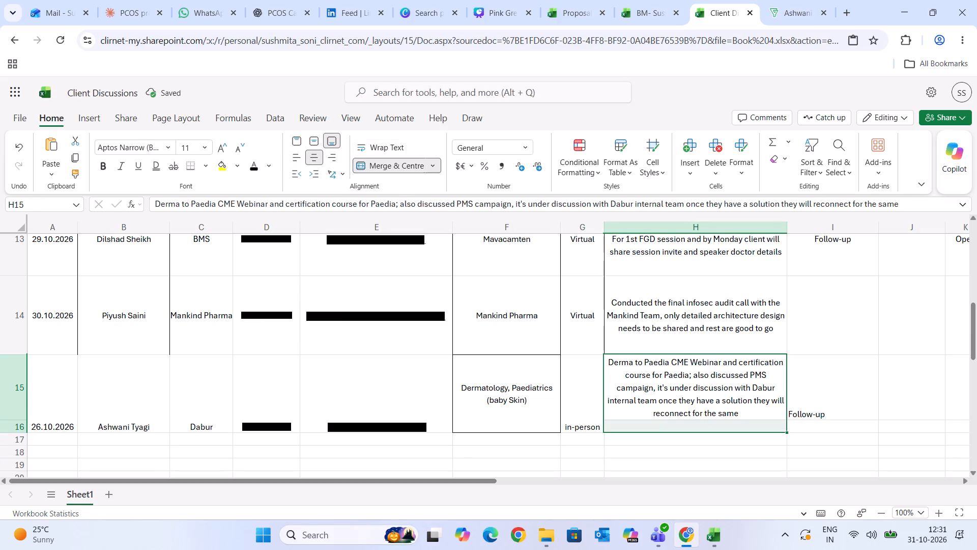
{"action": "left_click_drag", "start_coordinate": [706, 421], "coordinate": [706, 422]}
{"action": "left_click", "coordinate": [381, 167]}
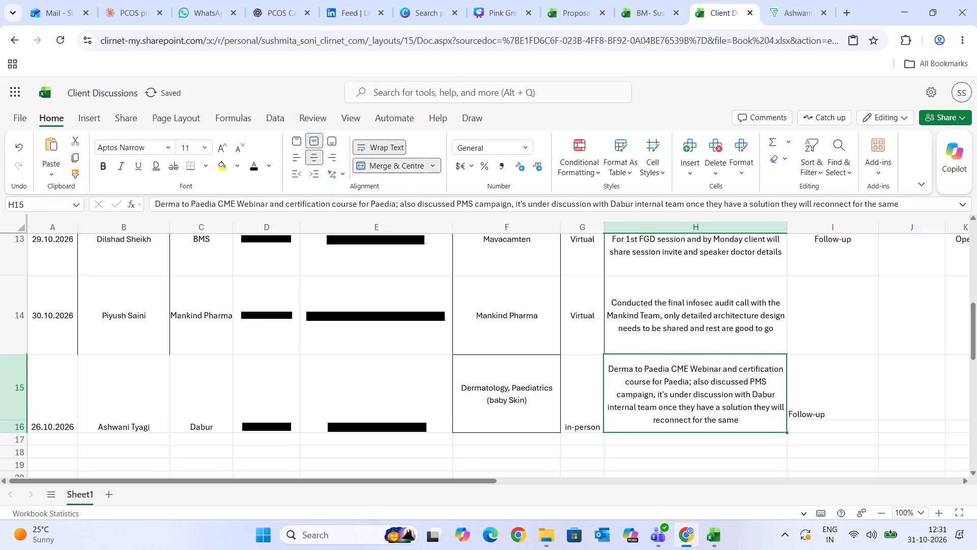
{"action": "left_click_drag", "start_coordinate": [834, 396], "coordinate": [835, 423]}
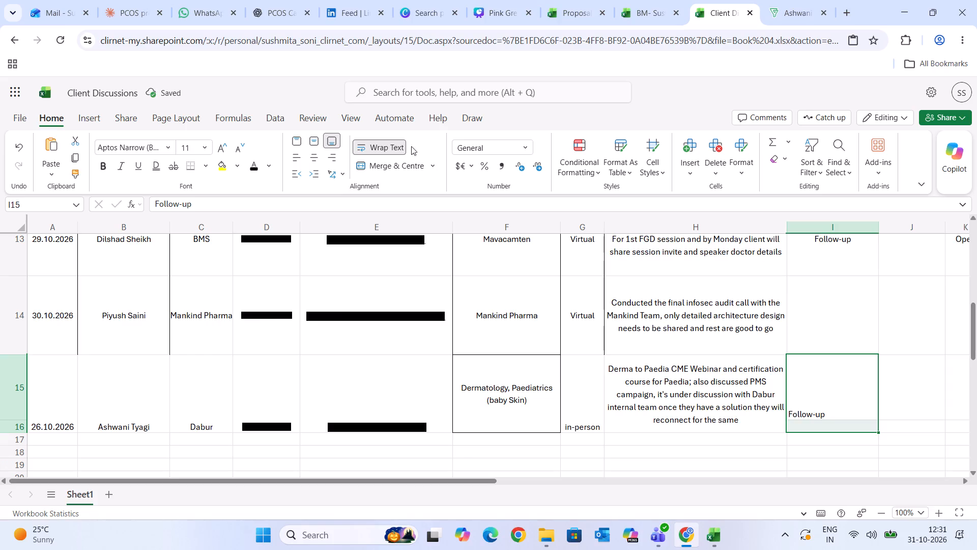
{"action": "left_click", "coordinate": [401, 162]}
Merge and centre rows 15 and 16 separately in each of the empty columns J, K and L.
{"action": "scroll", "coordinate": [834, 387], "scroll_direction": "left", "scroll_amount": 2}
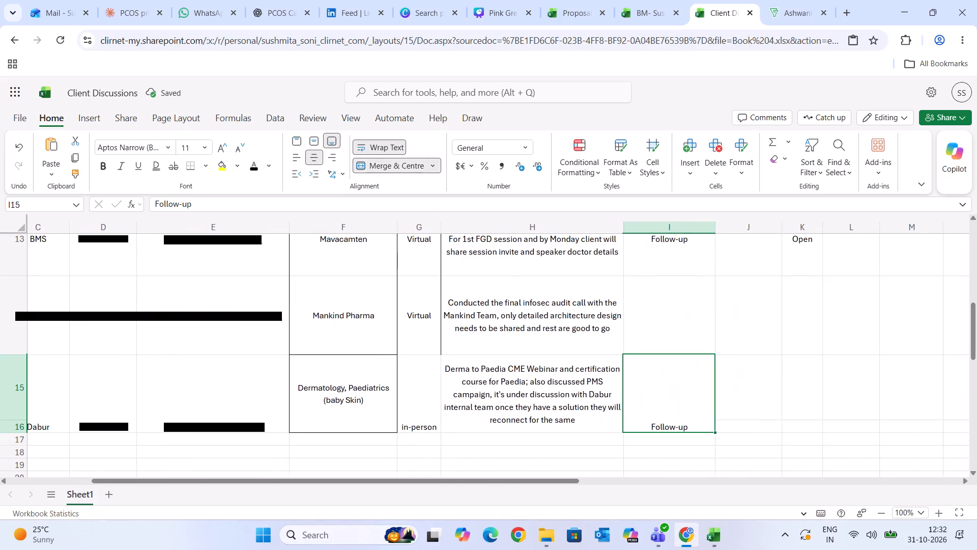
{"action": "left_click", "coordinate": [751, 385]}
{"action": "left_click_drag", "start_coordinate": [751, 388], "coordinate": [752, 395]}
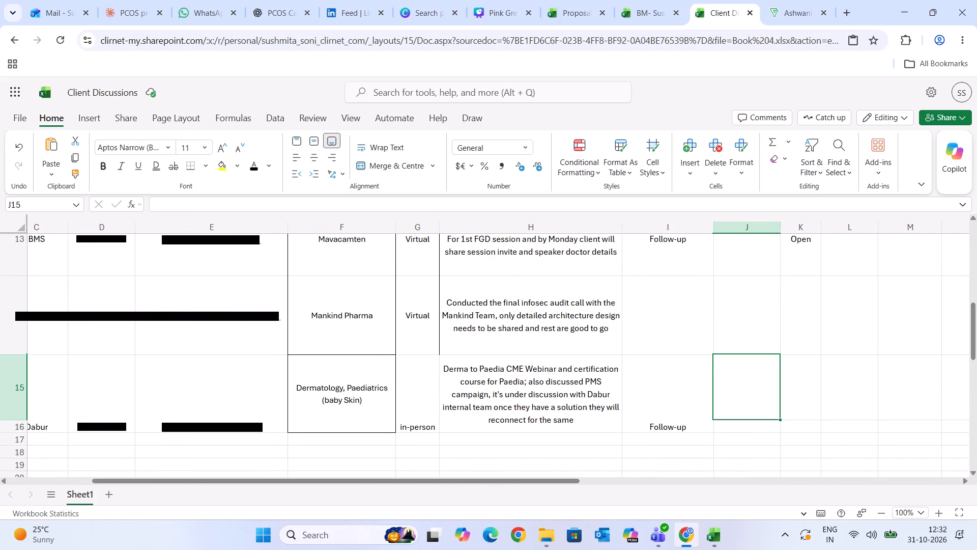
{"action": "left_click_drag", "start_coordinate": [752, 395], "coordinate": [754, 421]}
{"action": "left_click", "coordinate": [382, 161]}
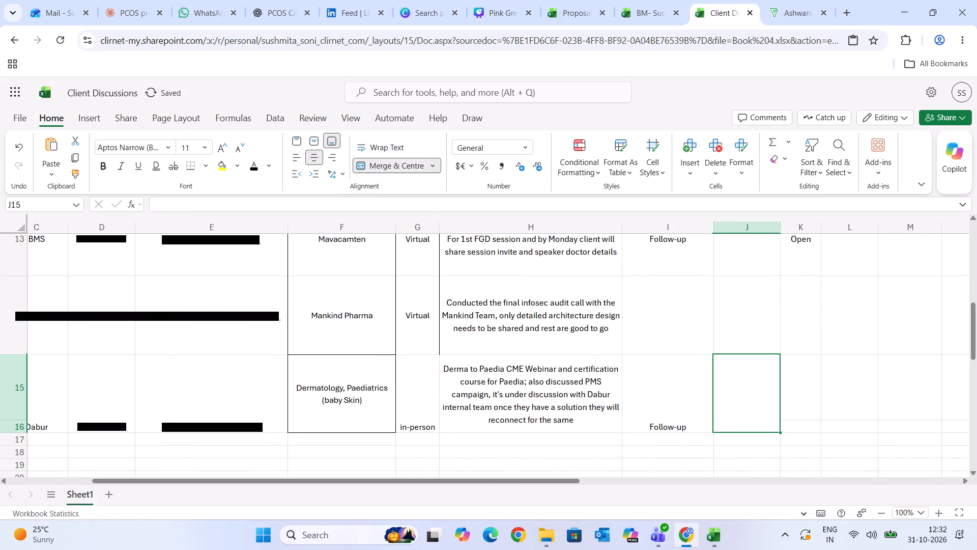
{"action": "left_click_drag", "start_coordinate": [801, 377], "coordinate": [806, 425]}
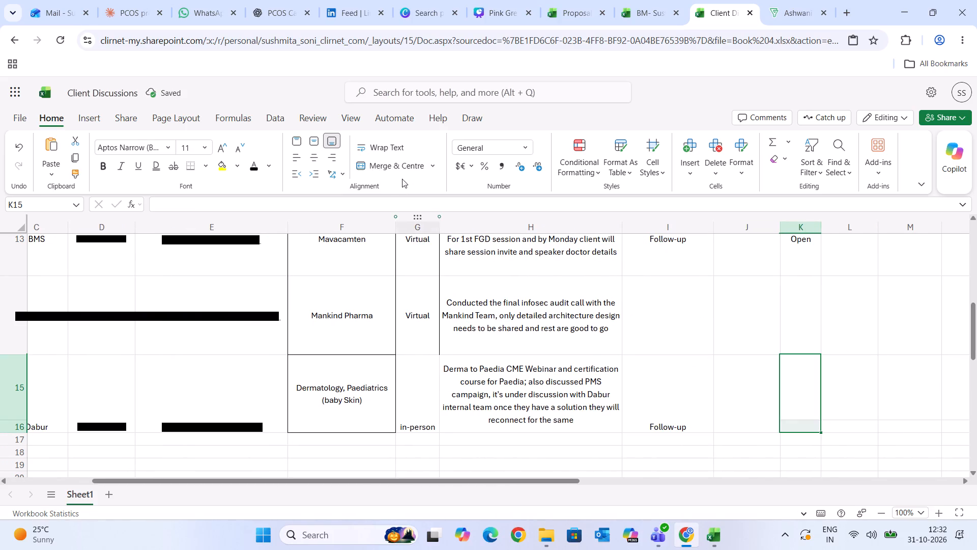
{"action": "left_click", "coordinate": [399, 161]}
{"action": "scroll", "coordinate": [739, 404], "scroll_direction": "left", "scroll_amount": 2}
{"action": "scroll", "coordinate": [739, 404], "scroll_direction": "up", "scroll_amount": 2}
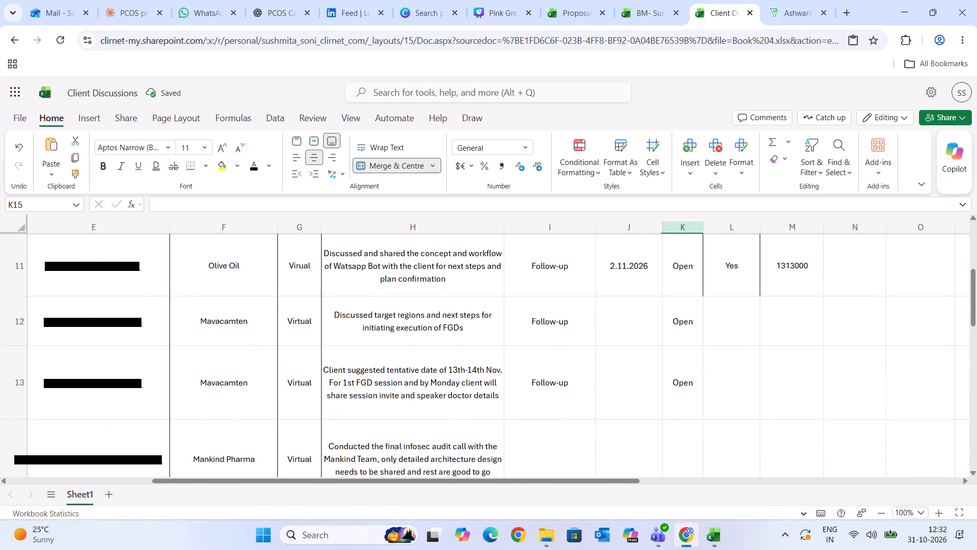
{"action": "right_click", "coordinate": [739, 404]}
{"action": "scroll", "coordinate": [739, 404], "scroll_direction": "down", "scroll_amount": 1}
{"action": "left_click", "coordinate": [682, 391]}
{"action": "scroll", "coordinate": [682, 391], "scroll_direction": "down", "scroll_amount": 2}
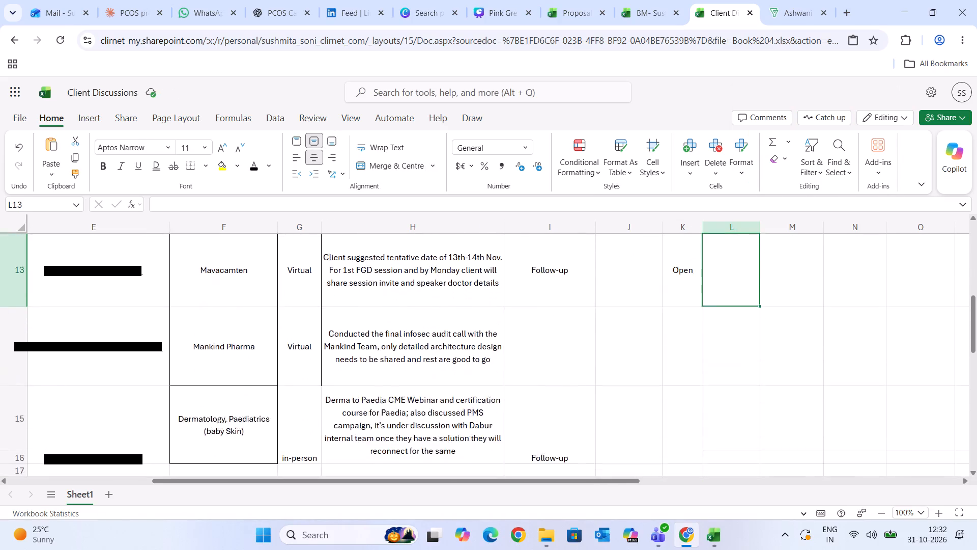
{"action": "scroll", "coordinate": [682, 391], "scroll_direction": "down", "scroll_amount": 2}
{"action": "left_click_drag", "start_coordinate": [729, 307], "coordinate": [729, 338]}
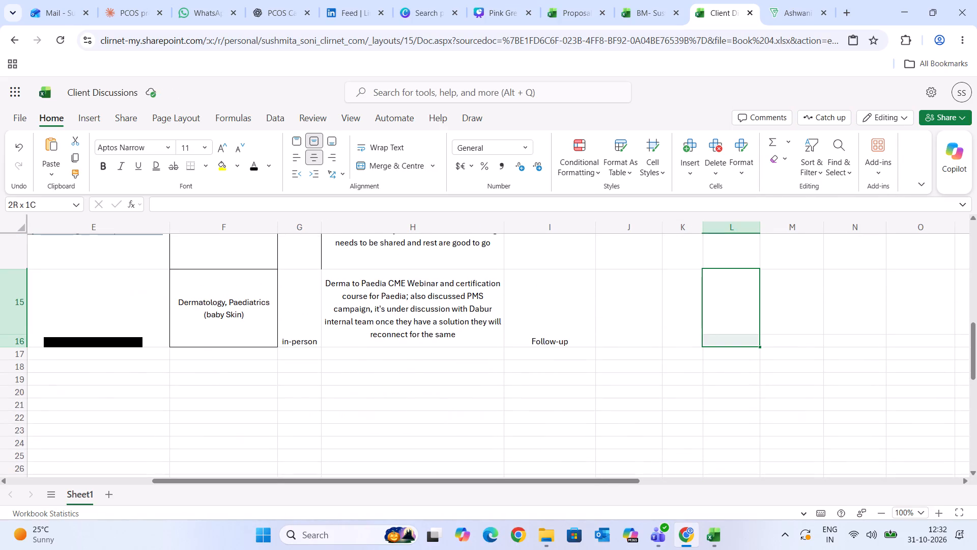
{"action": "left_click_drag", "start_coordinate": [729, 338], "coordinate": [728, 339]}
{"action": "left_click", "coordinate": [385, 163]}
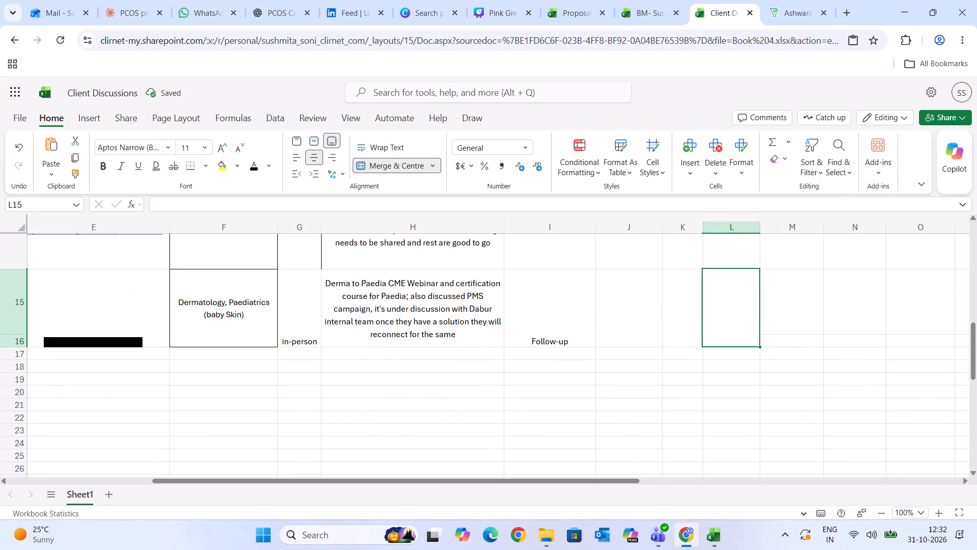
Widen column M slightly.
{"action": "left_click", "coordinate": [797, 310]}
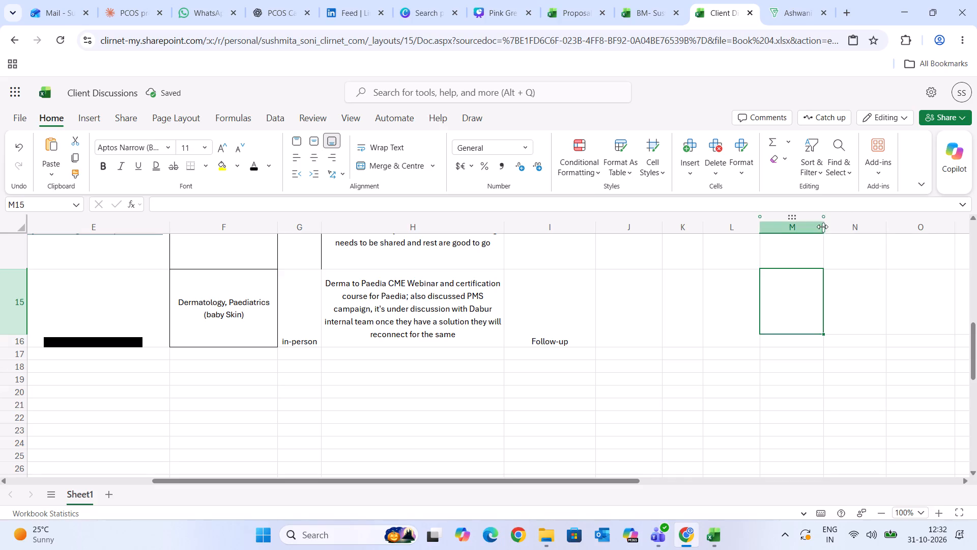
{"action": "left_click_drag", "start_coordinate": [822, 230], "coordinate": [840, 230]}
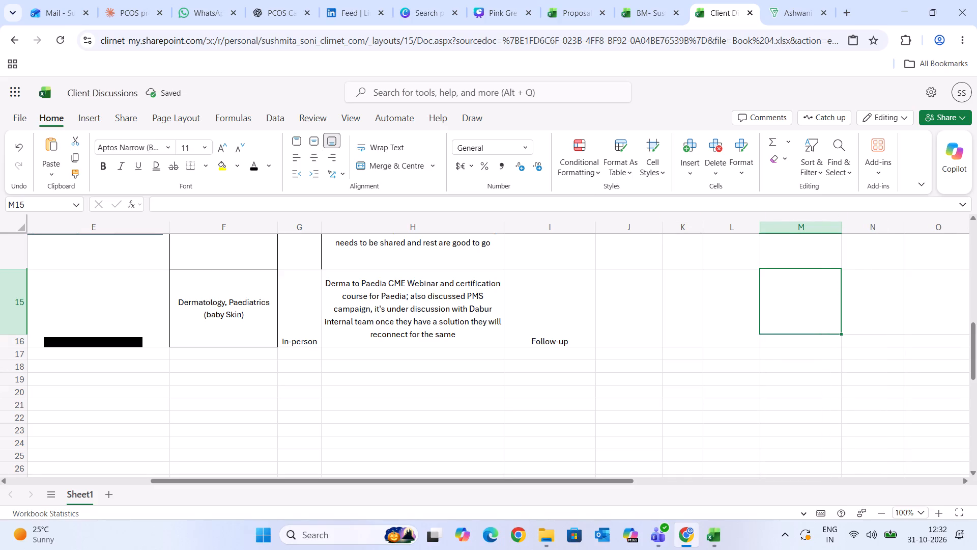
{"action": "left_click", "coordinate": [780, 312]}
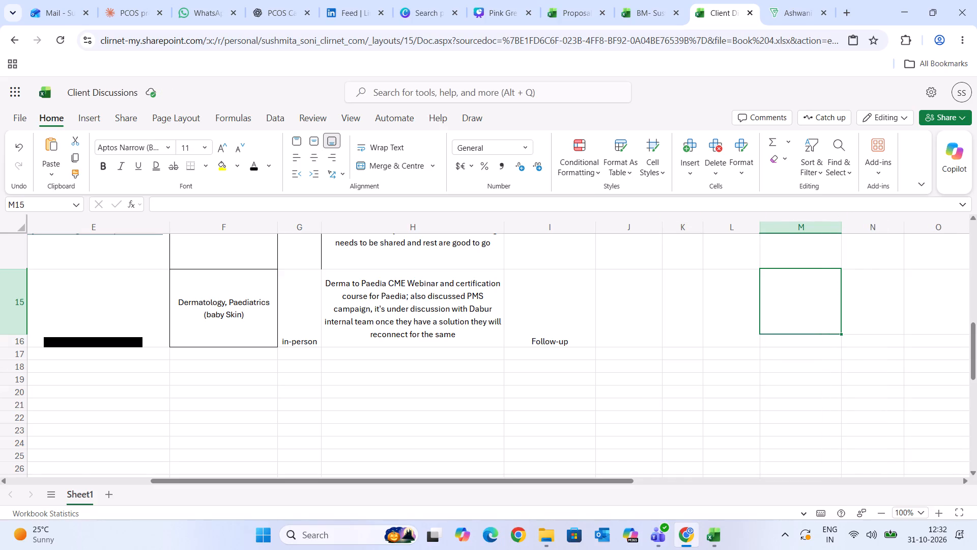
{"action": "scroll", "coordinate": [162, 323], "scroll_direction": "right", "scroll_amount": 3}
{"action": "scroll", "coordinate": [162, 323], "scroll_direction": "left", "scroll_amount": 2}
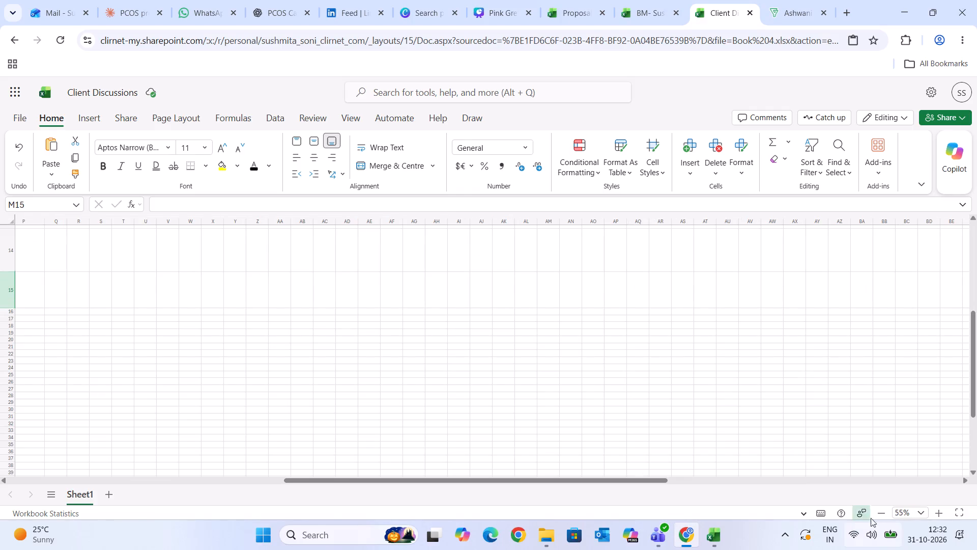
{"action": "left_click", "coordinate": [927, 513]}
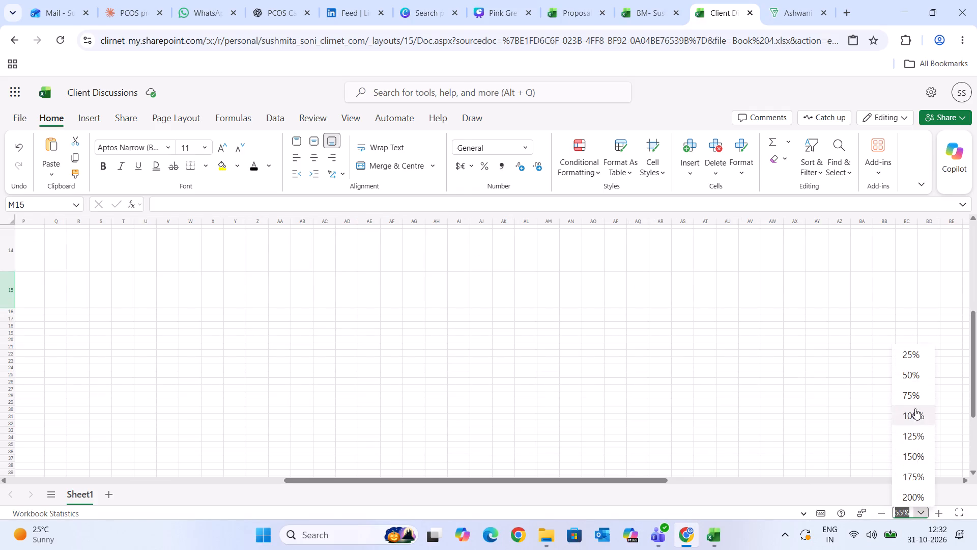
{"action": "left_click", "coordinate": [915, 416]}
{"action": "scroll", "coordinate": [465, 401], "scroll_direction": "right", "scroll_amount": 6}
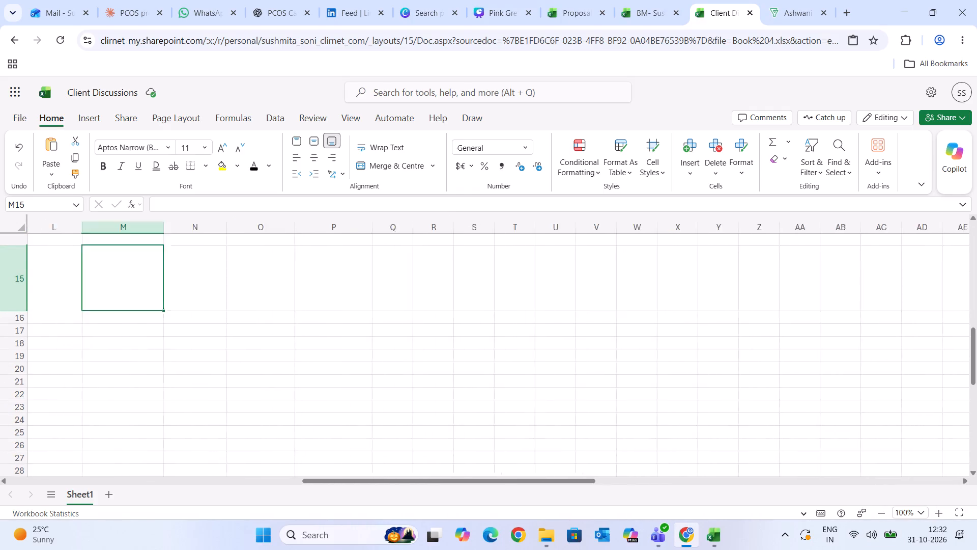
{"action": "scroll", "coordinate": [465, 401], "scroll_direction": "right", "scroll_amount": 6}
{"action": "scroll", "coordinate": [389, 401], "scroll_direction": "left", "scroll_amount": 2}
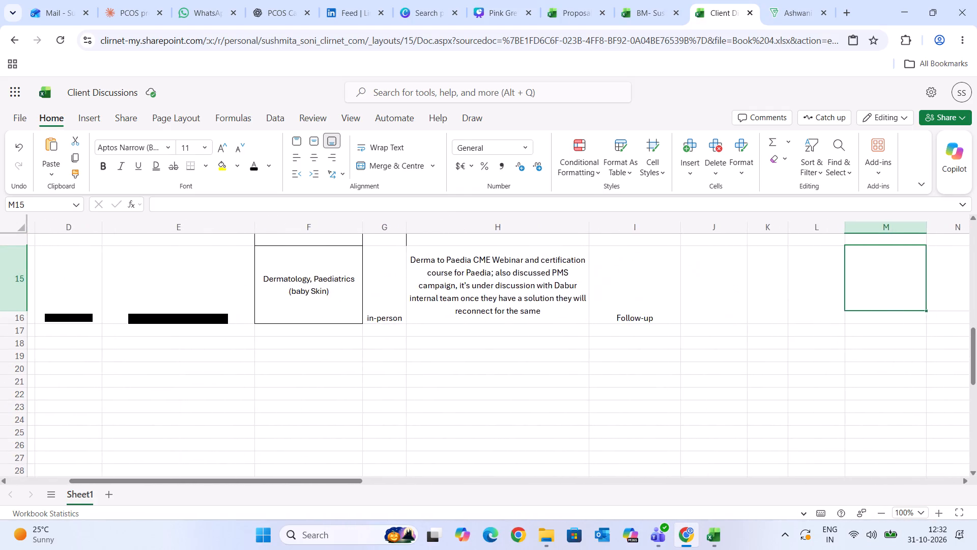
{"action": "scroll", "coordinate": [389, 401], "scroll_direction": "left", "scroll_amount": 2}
Copy the 563000 amount of the Dabur Paediatrics CME Webinar from the Proposal Data workbook into M15 of Client Discussions.
{"action": "left_click", "coordinate": [648, 269]}
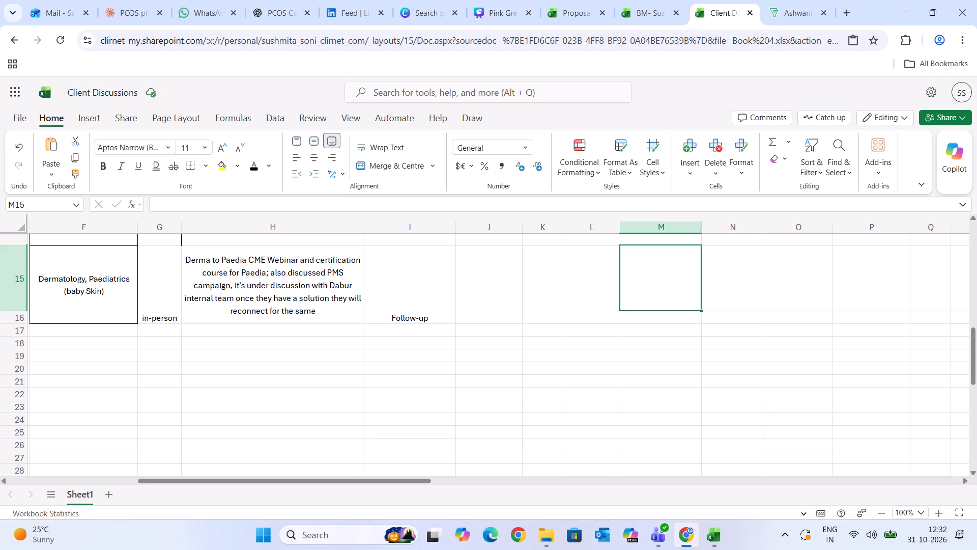
{"action": "left_click", "coordinate": [637, 0]}
{"action": "left_click", "coordinate": [599, 0]}
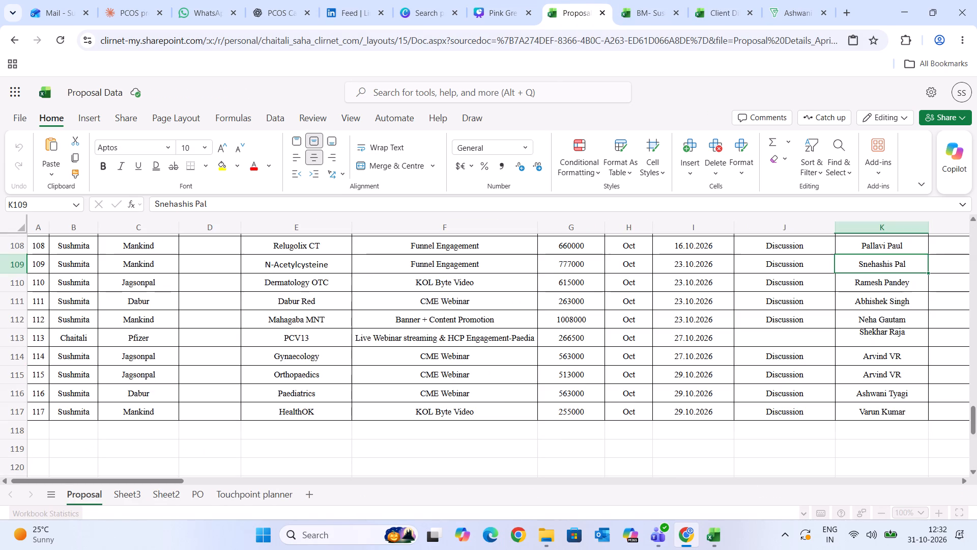
{"action": "left_click", "coordinate": [147, 303]}
{"action": "key", "text": "Down"}
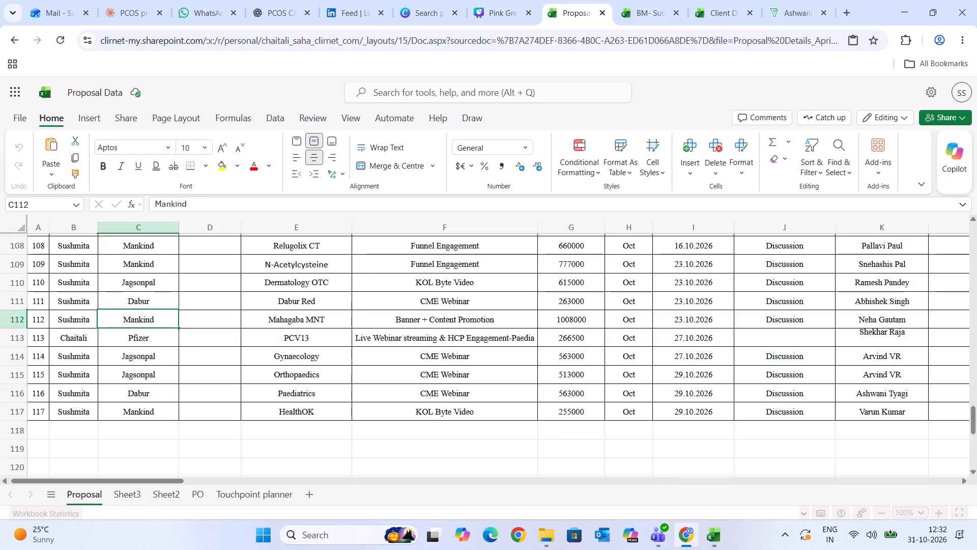
{"action": "key", "text": "Down"}
{"action": "key", "text": "Down"}
{"action": "key", "text": "Down"}
{"action": "key", "text": "Down"}
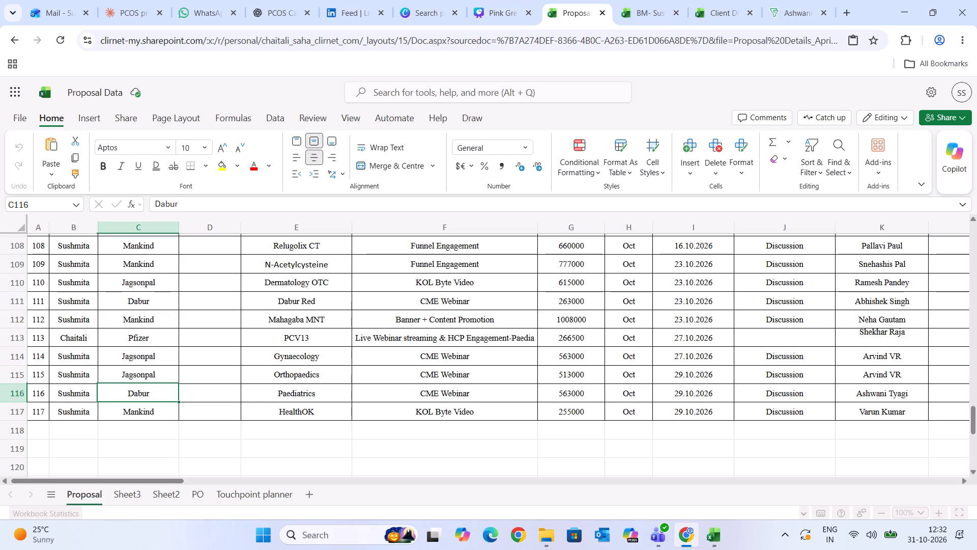
{"action": "key", "text": "Right"}
{"action": "key", "text": "Right"}
{"action": "key", "text": "Right"}
{"action": "key", "text": "Right"}
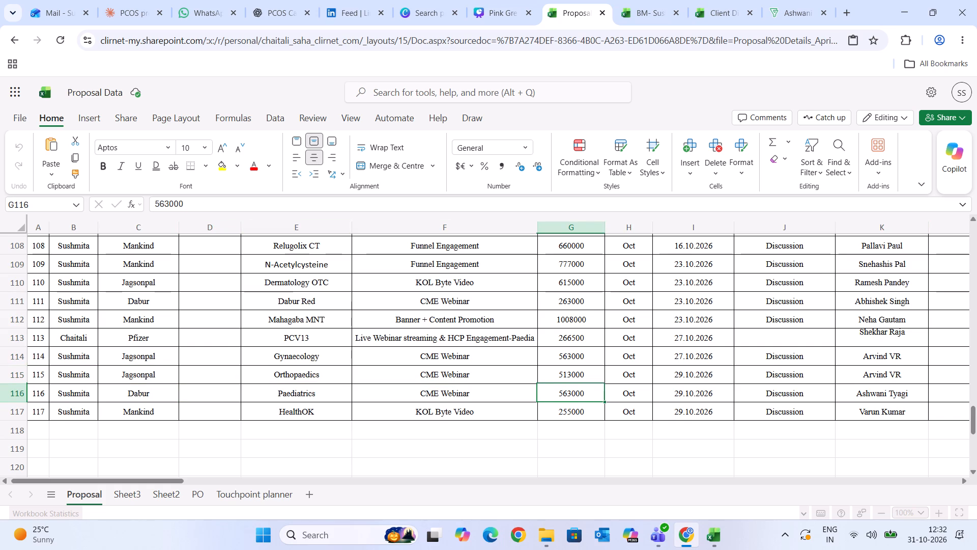
{"action": "key", "text": "ctrl+c"}
{"action": "left_click", "coordinate": [714, 0]}
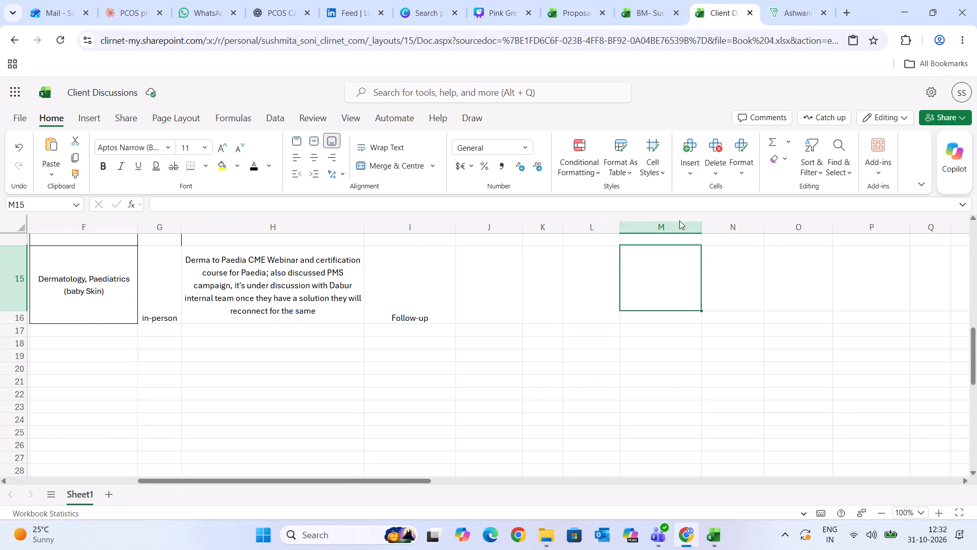
{"action": "key", "text": "ctrl+v"}
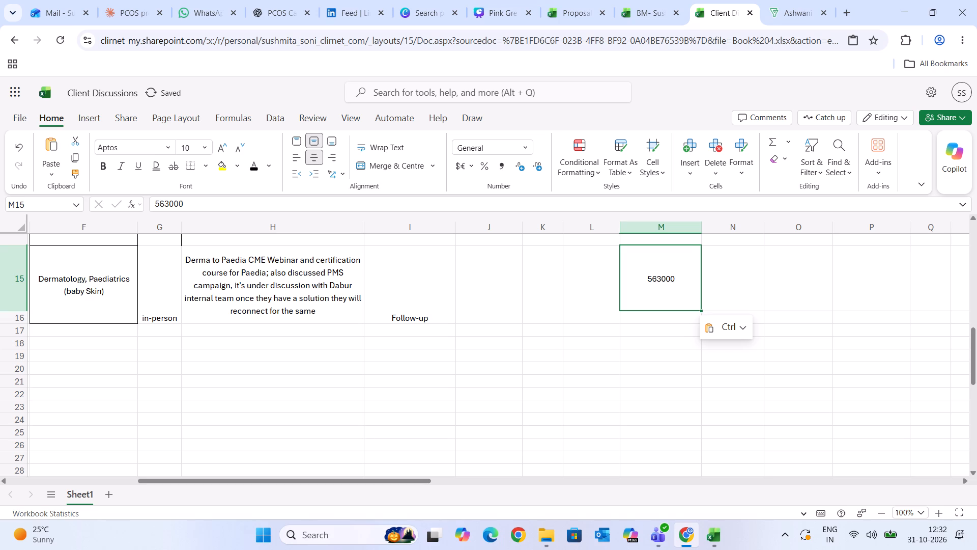
Check the performance tracker and Proposal Data workbooks, and enter 700000 in M16 of Client Discussions as the second Dabur amount.
{"action": "left_click", "coordinate": [649, 320]}
{"action": "left_click", "coordinate": [642, 7]}
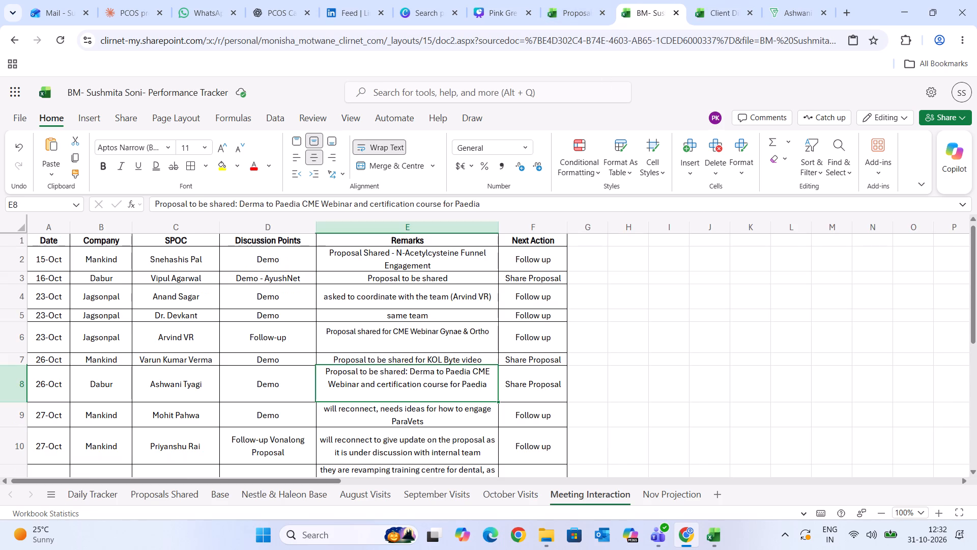
{"action": "left_click", "coordinate": [736, 0]}
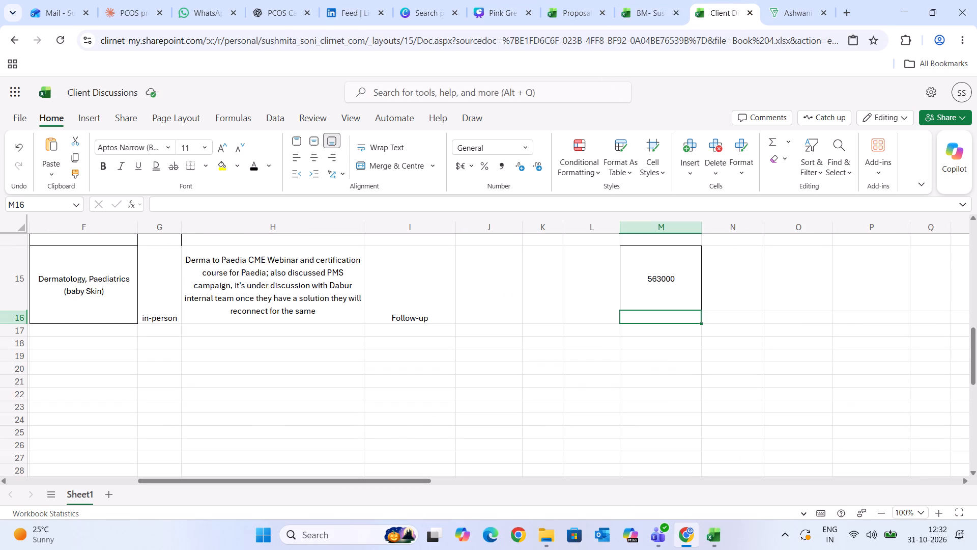
{"action": "left_click", "coordinate": [573, 0]}
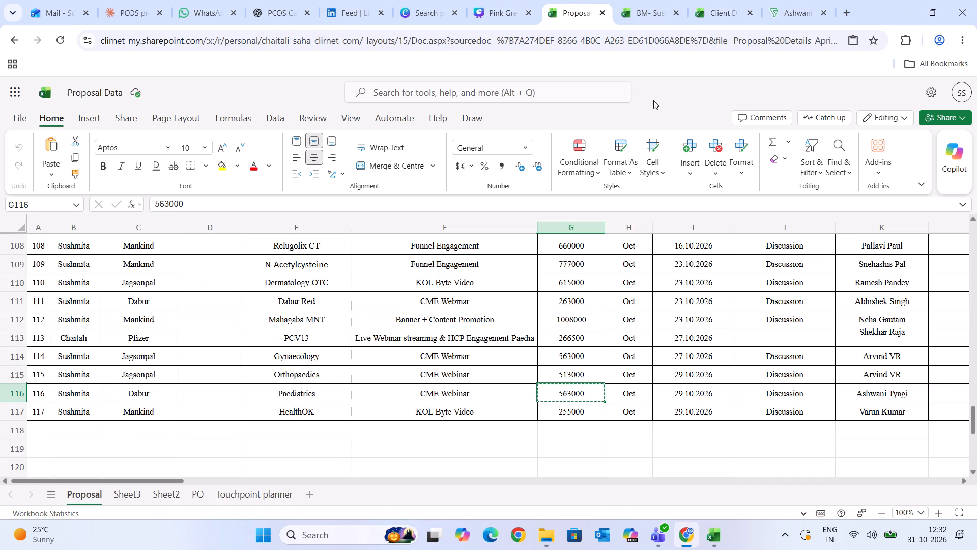
{"action": "left_click", "coordinate": [713, 0]}
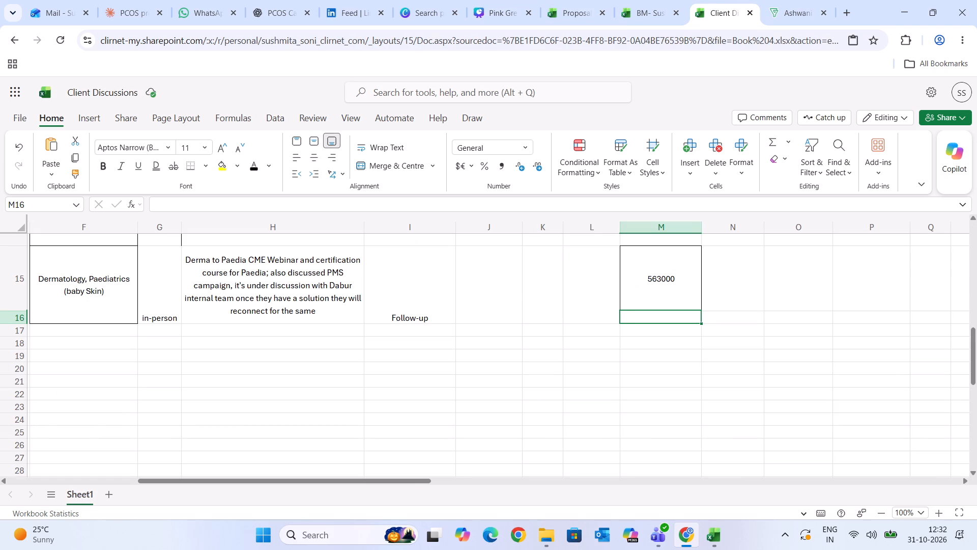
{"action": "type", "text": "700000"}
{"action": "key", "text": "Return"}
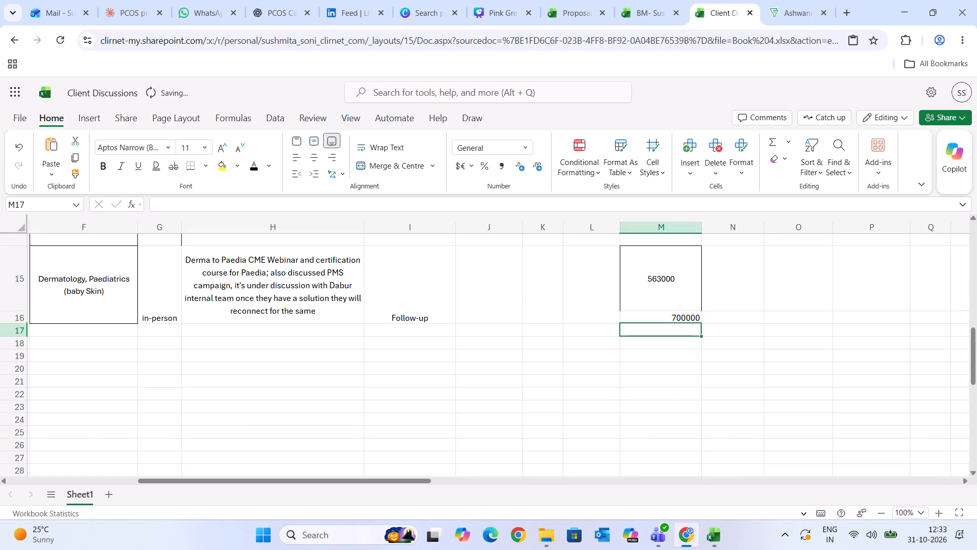
Complete the Dabur entry with Yes in L15 for proposal shared and Open in K15 for status.
{"action": "left_click", "coordinate": [682, 315]}
{"action": "left_click", "coordinate": [595, 303]}
{"action": "scroll", "coordinate": [595, 262], "scroll_direction": "up", "scroll_amount": 3}
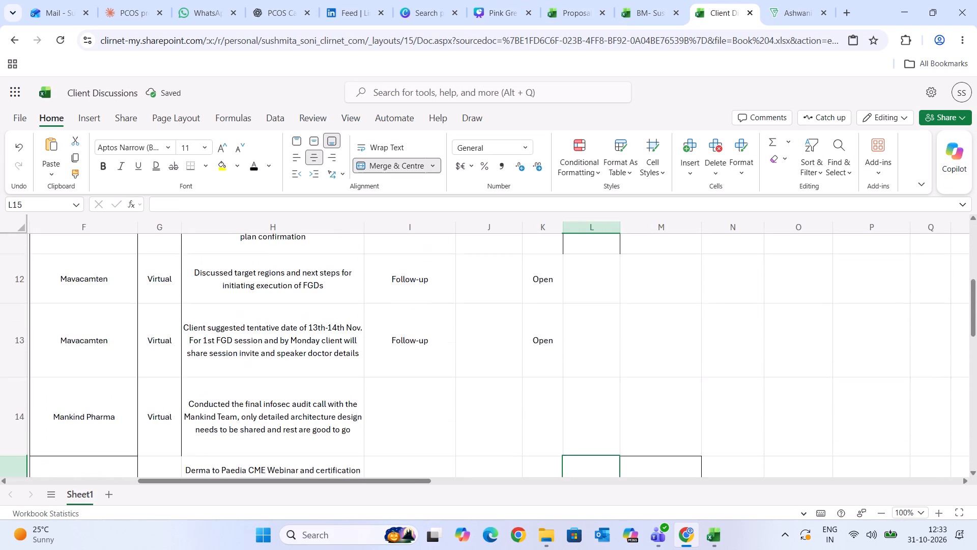
{"action": "scroll", "coordinate": [595, 262], "scroll_direction": "down", "scroll_amount": 1}
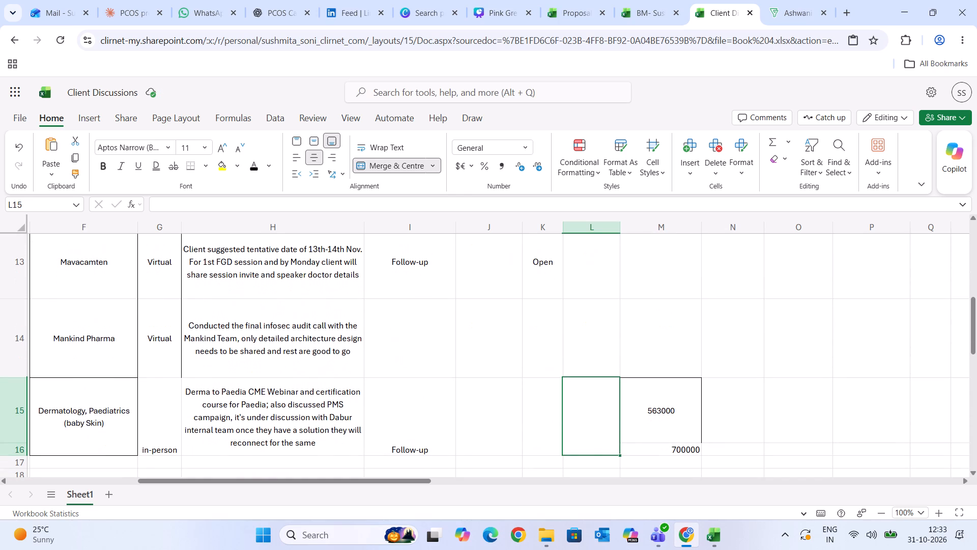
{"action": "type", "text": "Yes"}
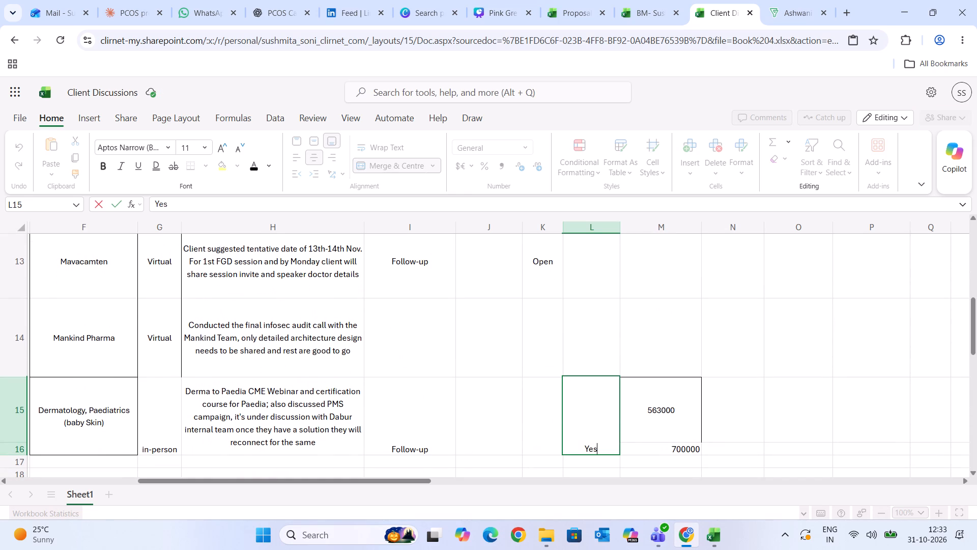
{"action": "left_click", "coordinate": [547, 411]}
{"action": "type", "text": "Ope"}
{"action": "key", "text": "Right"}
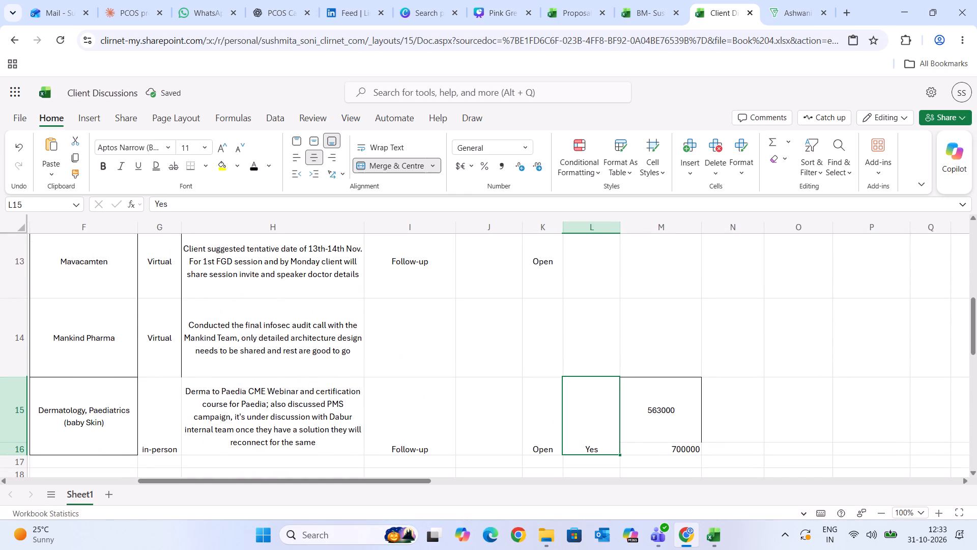
Apply all borders to the Dabur entry across A15 to M16.
{"action": "left_click_drag", "start_coordinate": [650, 415], "coordinate": [649, 452]}
{"action": "key", "text": "ctrl+shift+Left"}
{"action": "key", "text": "ctrl+shift+Left"}
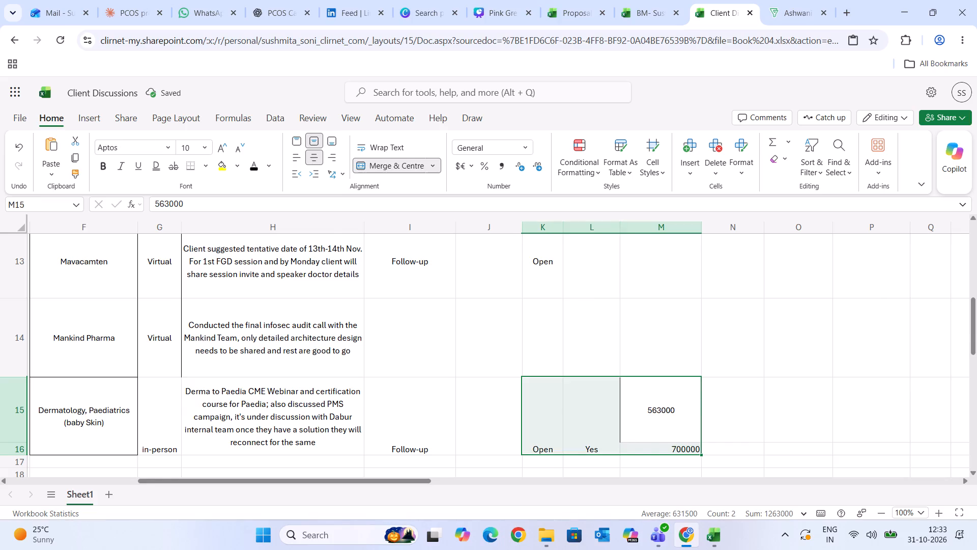
{"action": "key", "text": "ctrl+shift+Left"}
{"action": "key", "text": "ctrl+shift+Left"}
{"action": "key", "text": "ctrl+shift+Left"}
{"action": "key", "text": "ctrl+shift+Left"}
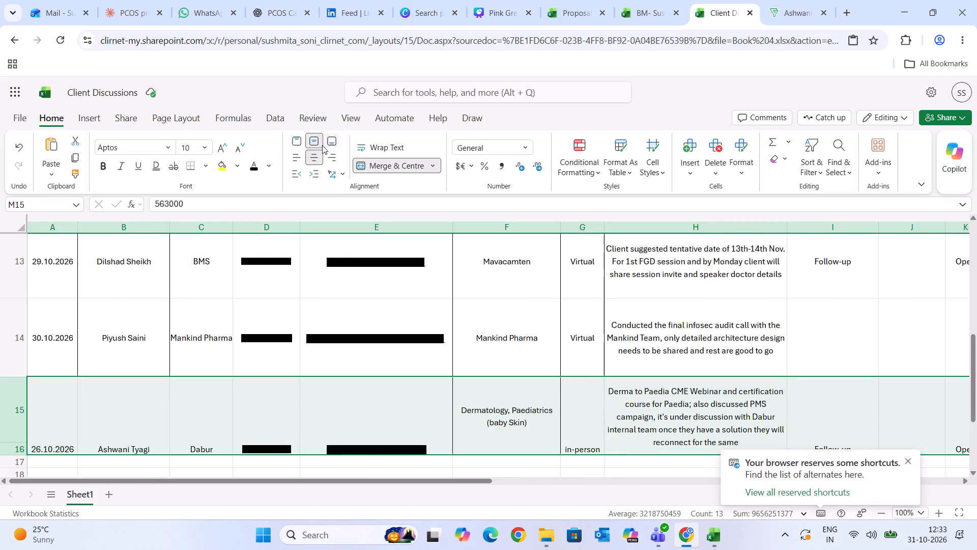
{"action": "left_click", "coordinate": [204, 163]}
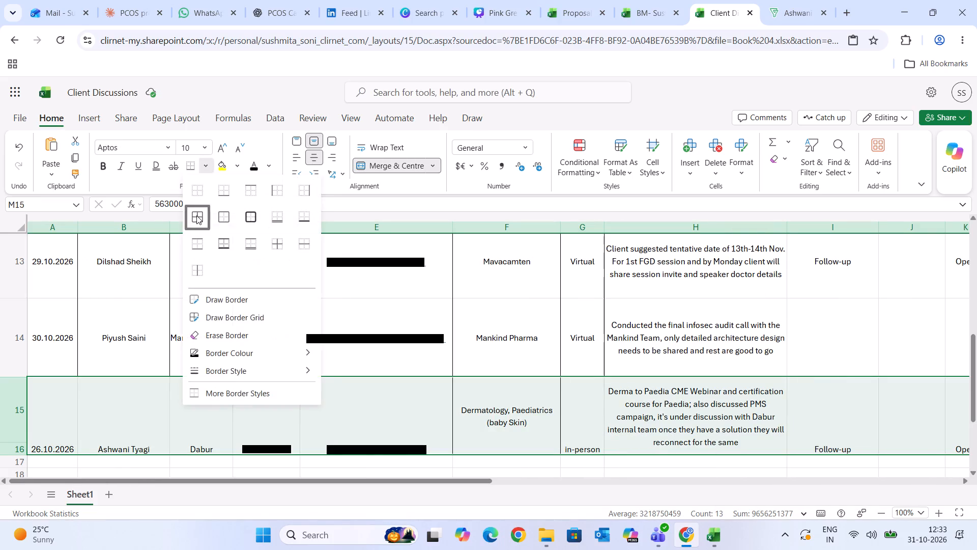
{"action": "left_click", "coordinate": [196, 215]}
Align the Dabur entry's cells, A15 to M16, to the vertical middle and centre them horizontally.
{"action": "left_click", "coordinate": [314, 136]}
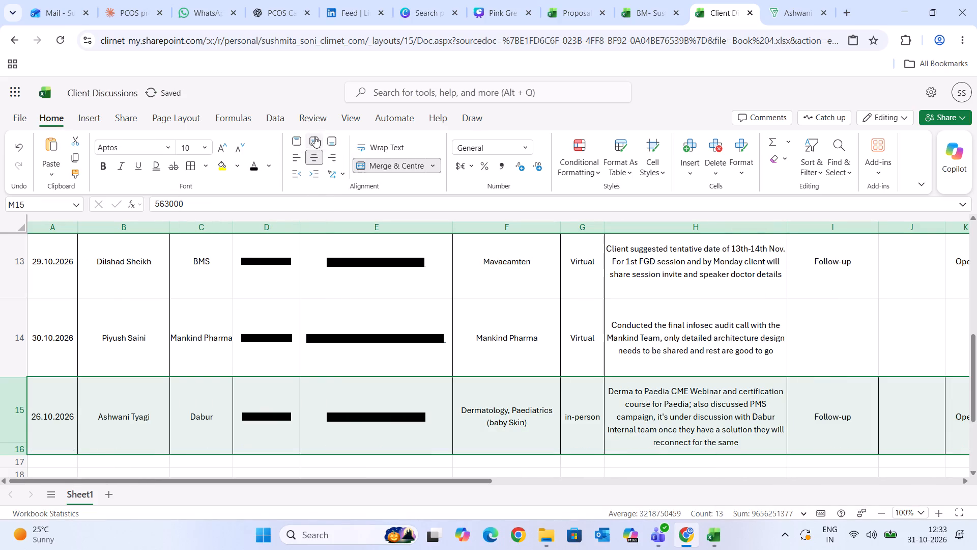
{"action": "left_click", "coordinate": [316, 160]}
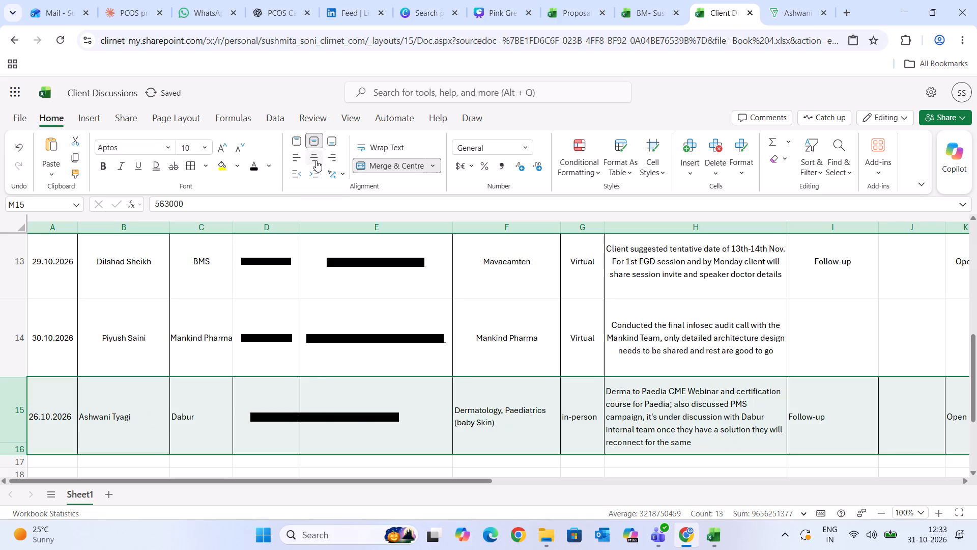
{"action": "left_click", "coordinate": [317, 152]}
{"action": "left_click", "coordinate": [760, 410]}
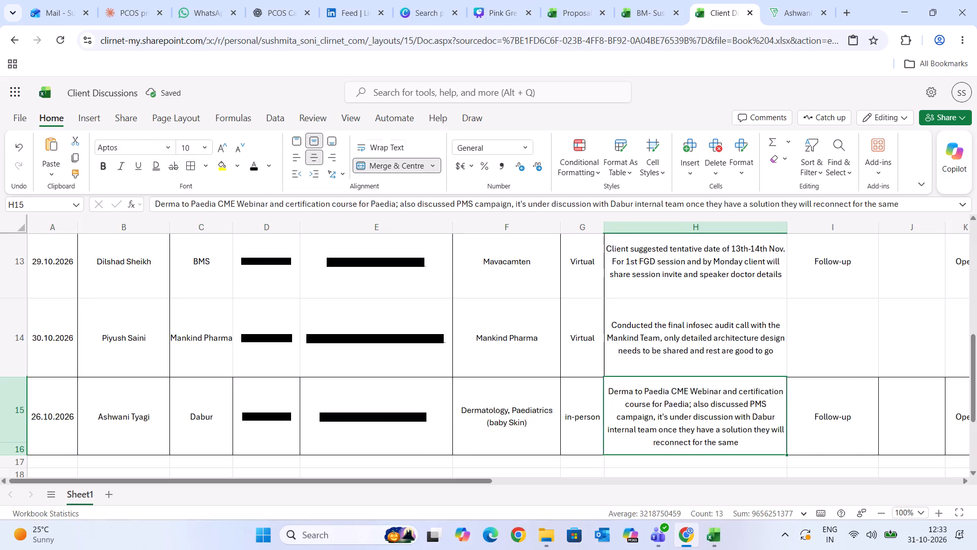
Apply all borders to the whole Client Discussions table, A1 to N16, and look over the rows.
{"action": "scroll", "coordinate": [760, 410], "scroll_direction": "left", "scroll_amount": 4}
{"action": "scroll", "coordinate": [760, 410], "scroll_direction": "up", "scroll_amount": 4}
{"action": "scroll", "coordinate": [760, 410], "scroll_direction": "down", "scroll_amount": 1}
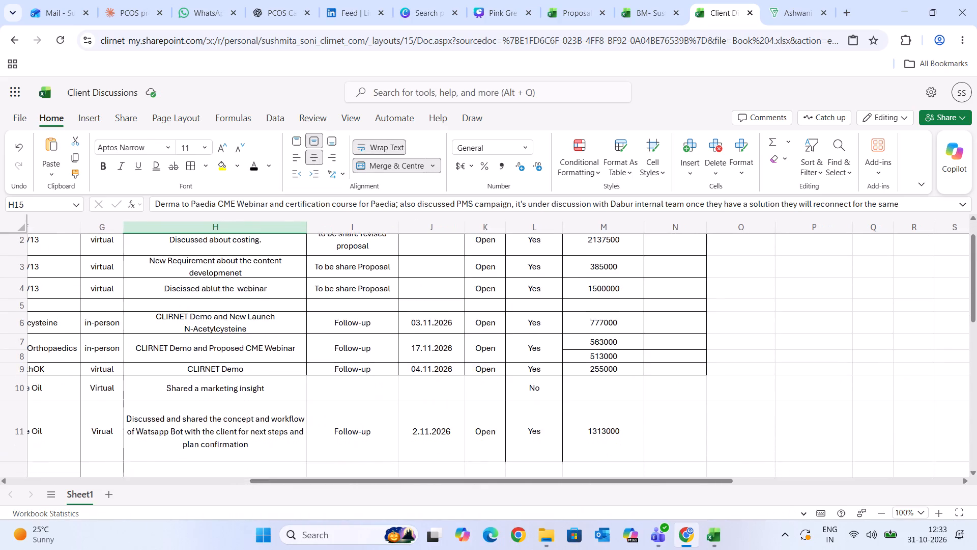
{"action": "scroll", "coordinate": [760, 410], "scroll_direction": "down", "scroll_amount": 1}
{"action": "scroll", "coordinate": [693, 283], "scroll_direction": "up", "scroll_amount": 4}
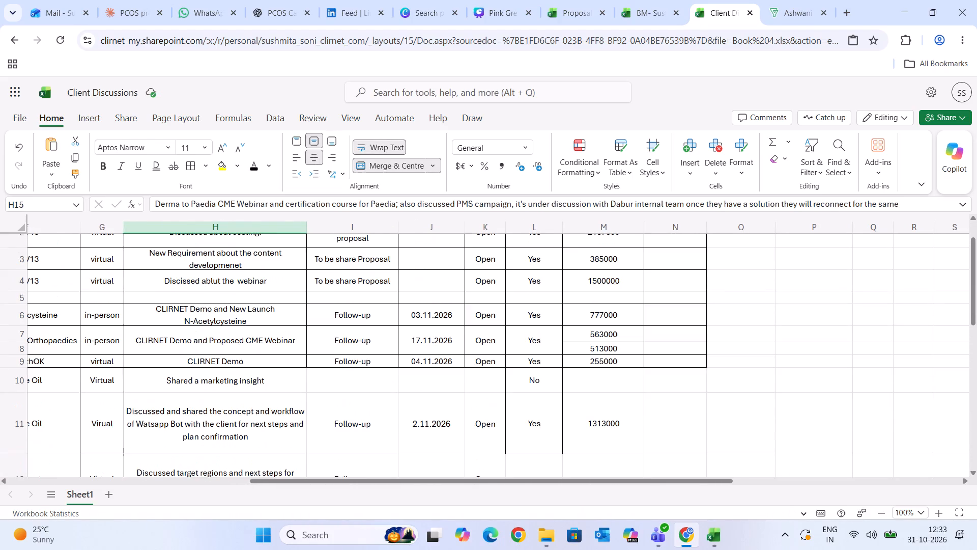
{"action": "left_click_drag", "start_coordinate": [688, 248], "coordinate": [682, 458]}
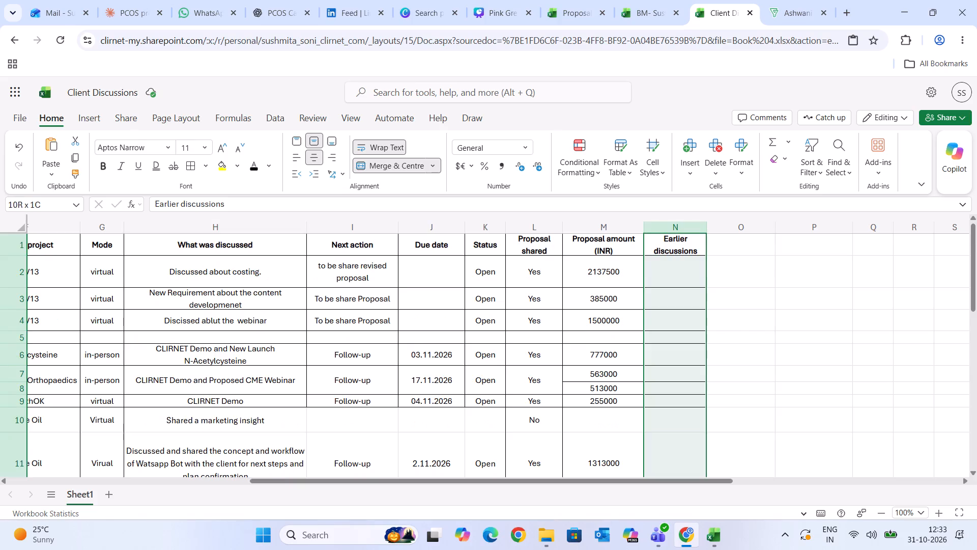
{"action": "left_click_drag", "start_coordinate": [682, 458], "coordinate": [657, 308]}
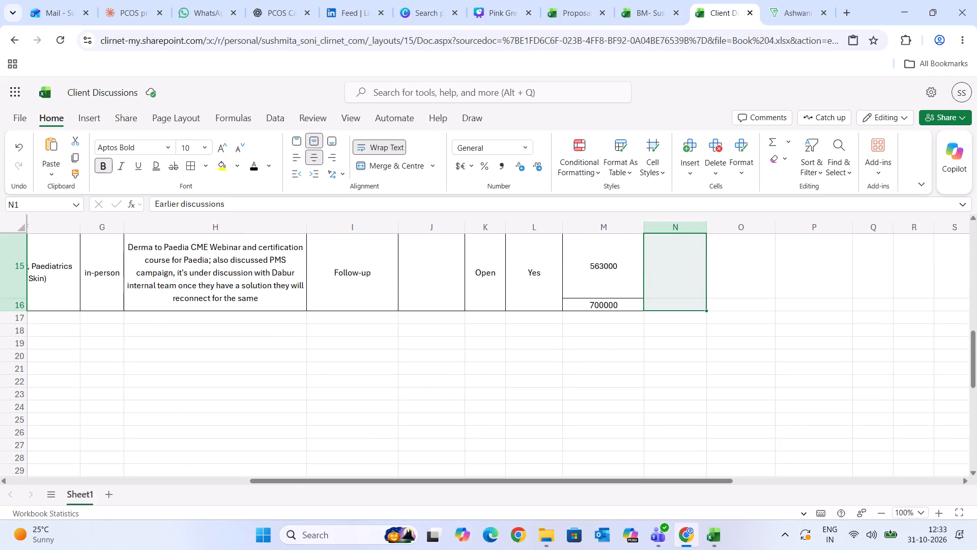
{"action": "key", "text": "ctrl+shift+Left"}
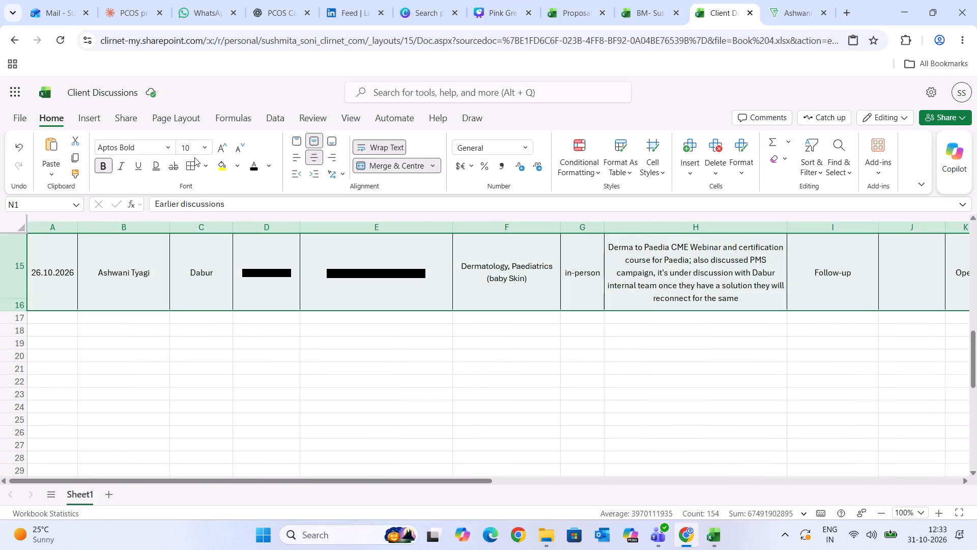
{"action": "left_click", "coordinate": [188, 166]}
{"action": "left_click", "coordinate": [273, 338]}
{"action": "scroll", "coordinate": [273, 338], "scroll_direction": "up", "scroll_amount": 6}
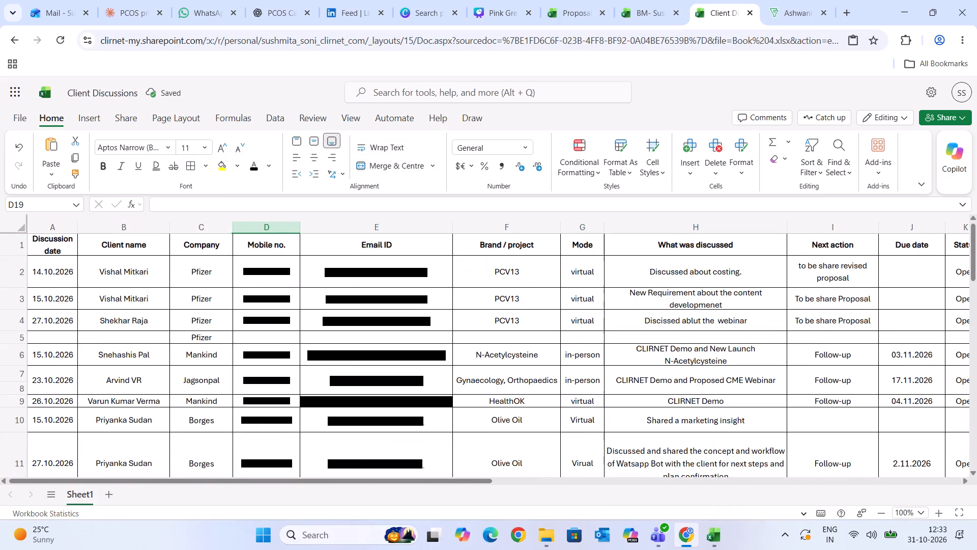
{"action": "scroll", "coordinate": [273, 338], "scroll_direction": "down", "scroll_amount": 4}
{"action": "scroll", "coordinate": [273, 338], "scroll_direction": "up", "scroll_amount": 1}
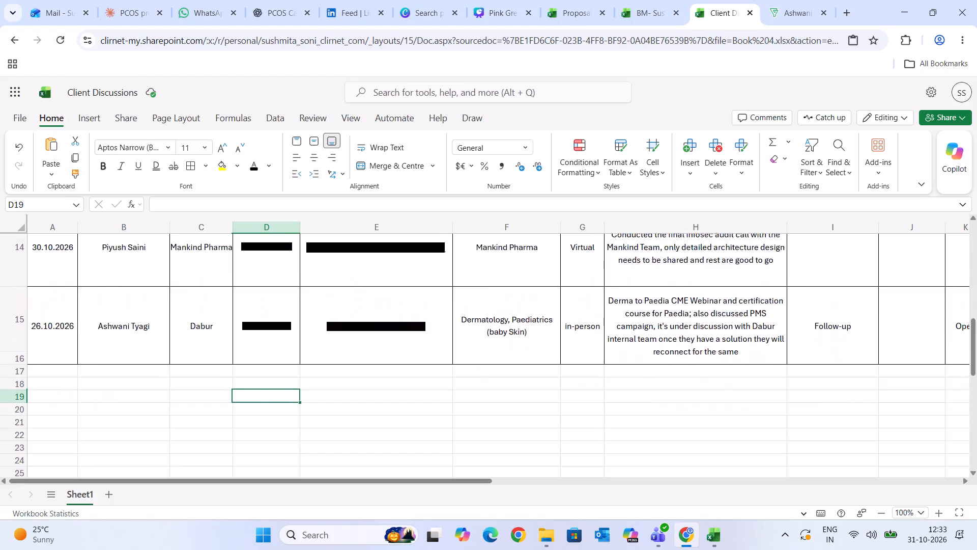
{"action": "scroll", "coordinate": [273, 338], "scroll_direction": "up", "scroll_amount": 1}
{"action": "scroll", "coordinate": [164, 272], "scroll_direction": "down", "scroll_amount": 4}
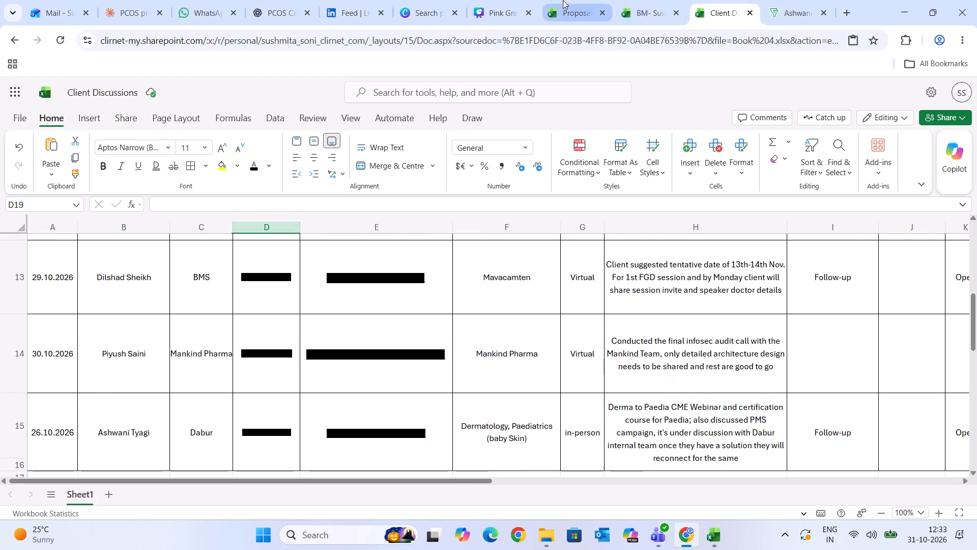
{"action": "left_click", "coordinate": [657, 0]}
{"action": "left_click", "coordinate": [716, 17]}
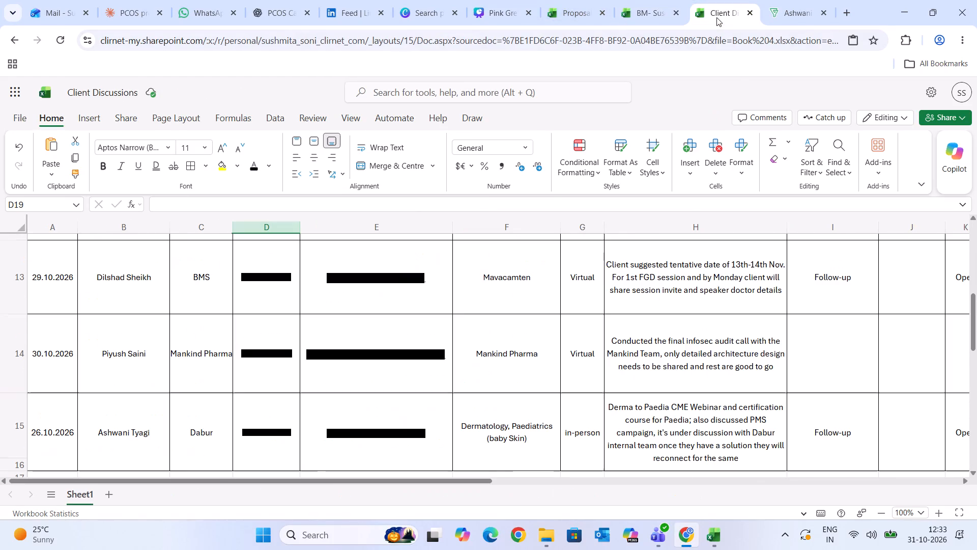
{"action": "left_click", "coordinate": [574, 5]}
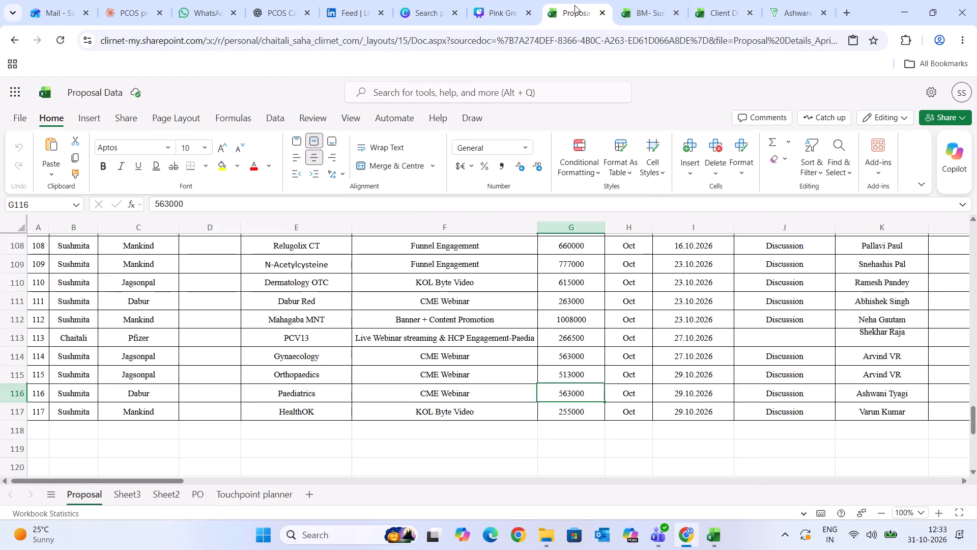
{"action": "left_click", "coordinate": [37, 423]}
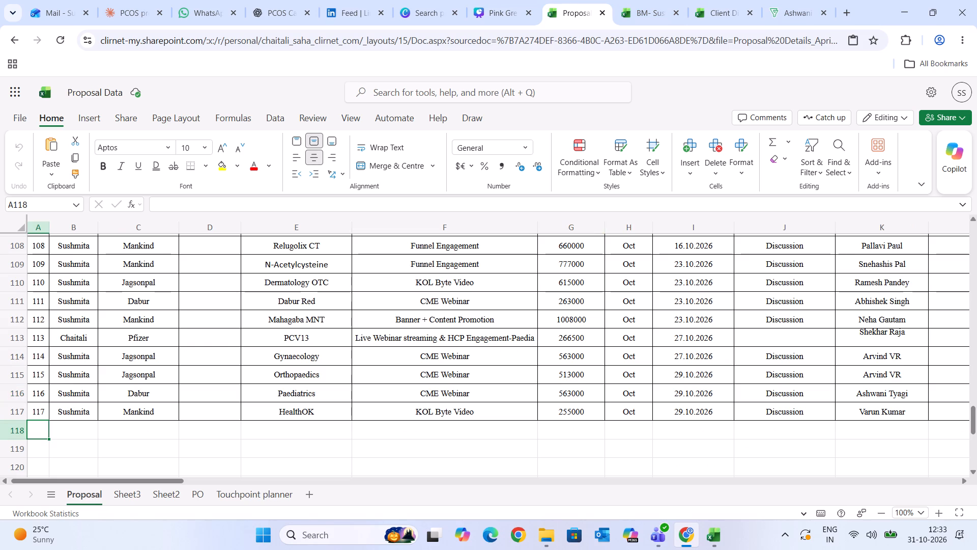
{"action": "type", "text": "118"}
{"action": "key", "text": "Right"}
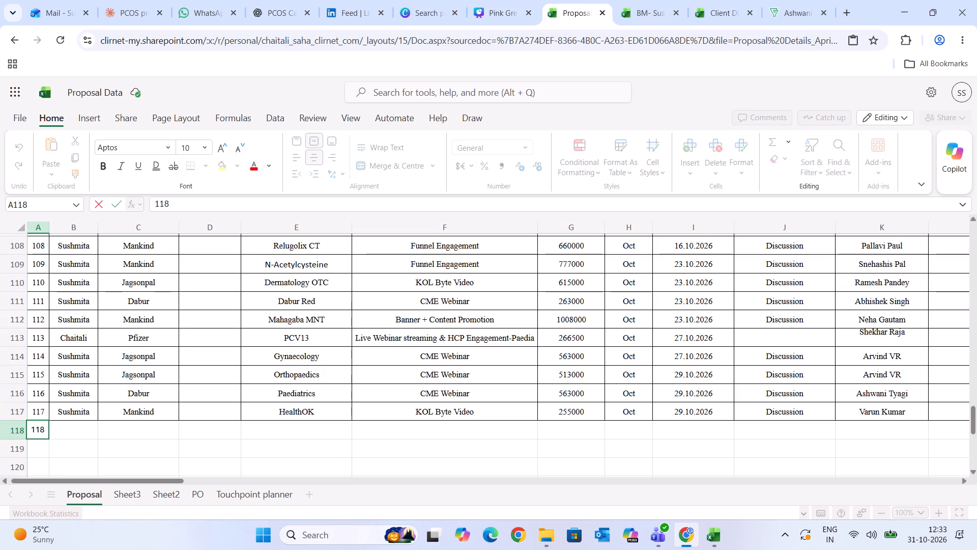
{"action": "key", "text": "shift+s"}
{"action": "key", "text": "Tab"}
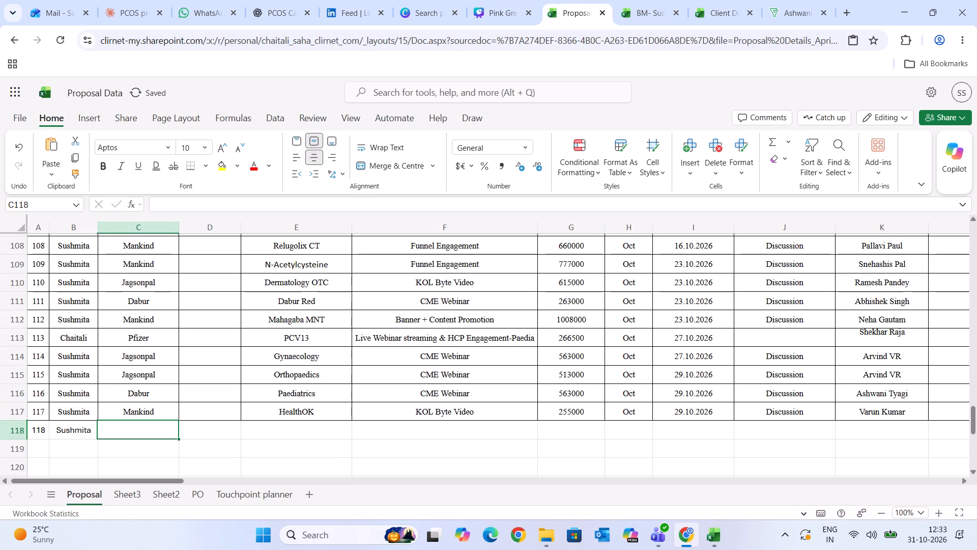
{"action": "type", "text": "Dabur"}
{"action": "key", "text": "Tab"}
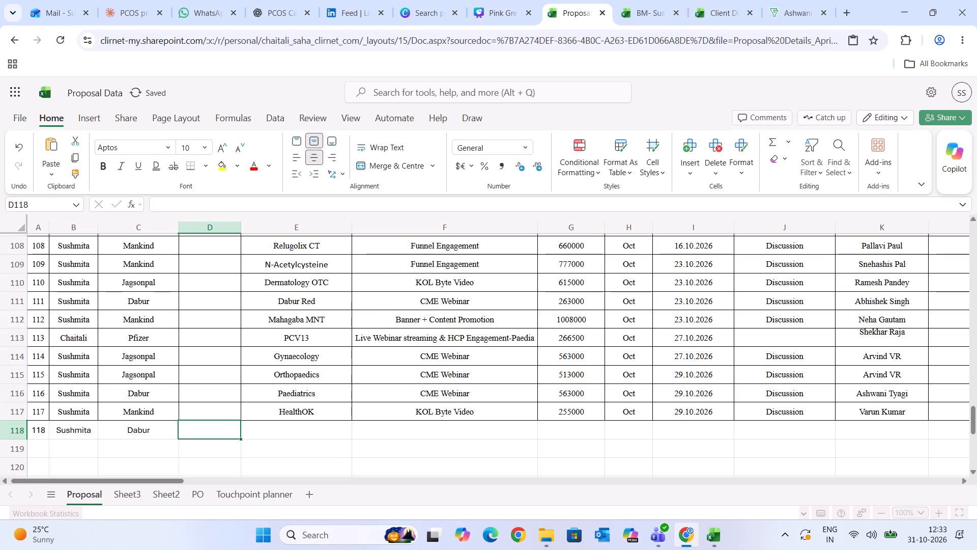
Enter Paediatrics (Baby Skin) in E118 and Certification Course for Dermatologists in F118.
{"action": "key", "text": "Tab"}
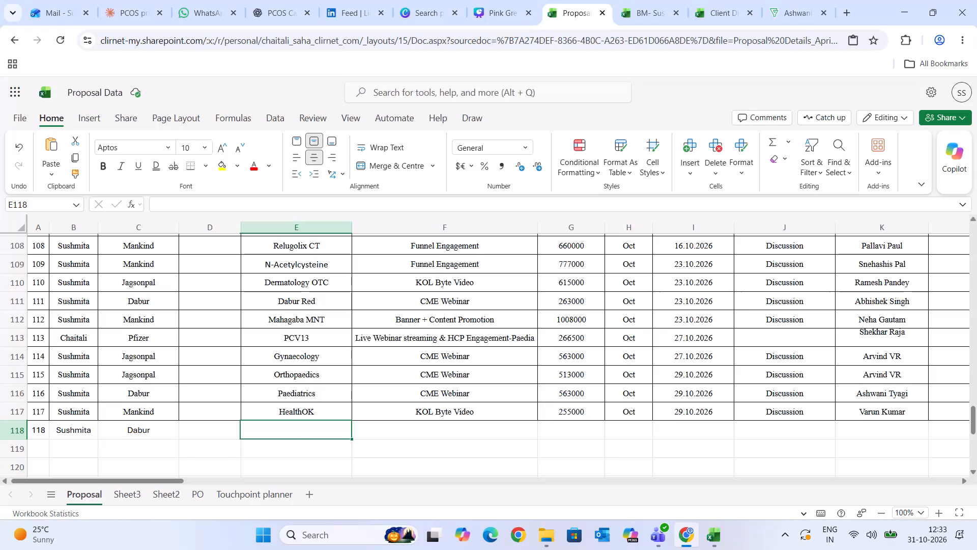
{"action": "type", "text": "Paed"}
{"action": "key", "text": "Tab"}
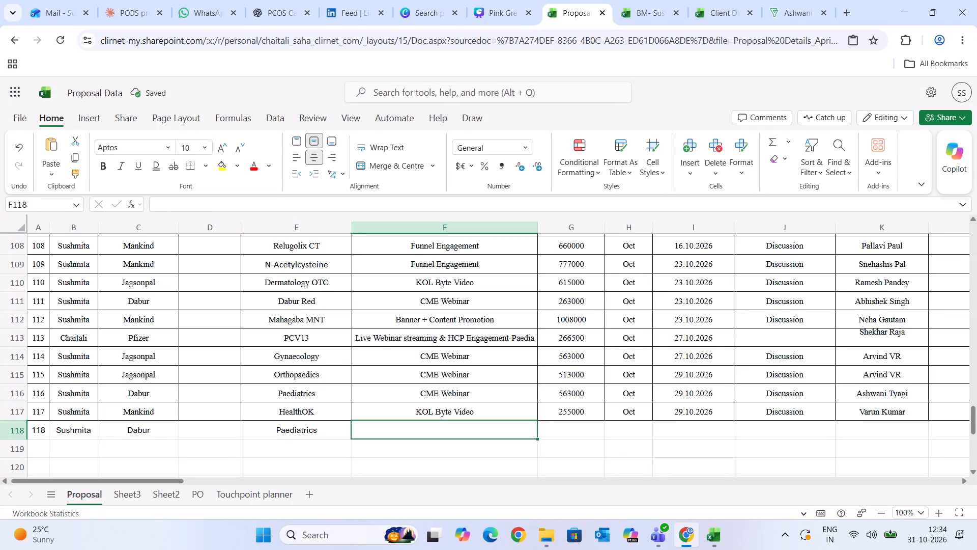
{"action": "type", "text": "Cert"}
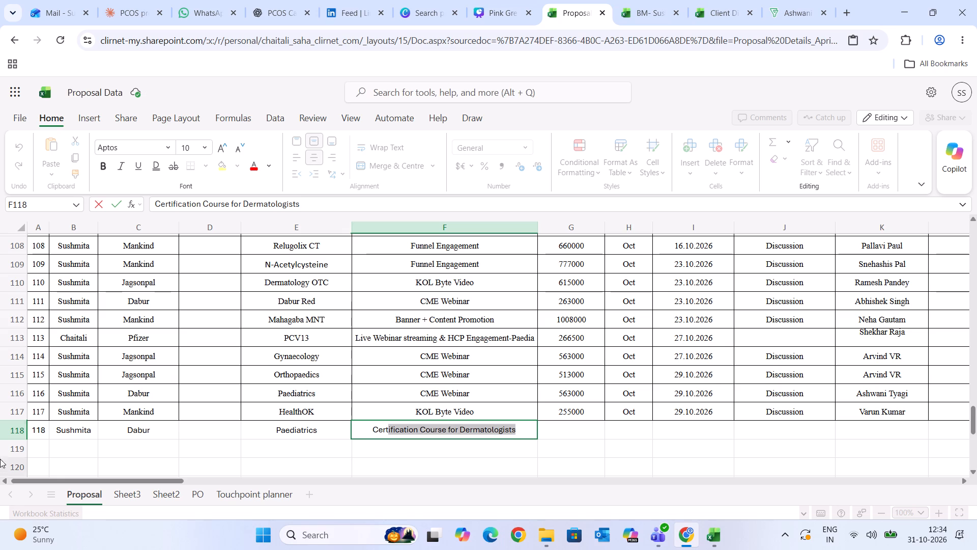
{"action": "double_click", "coordinate": [322, 436]}
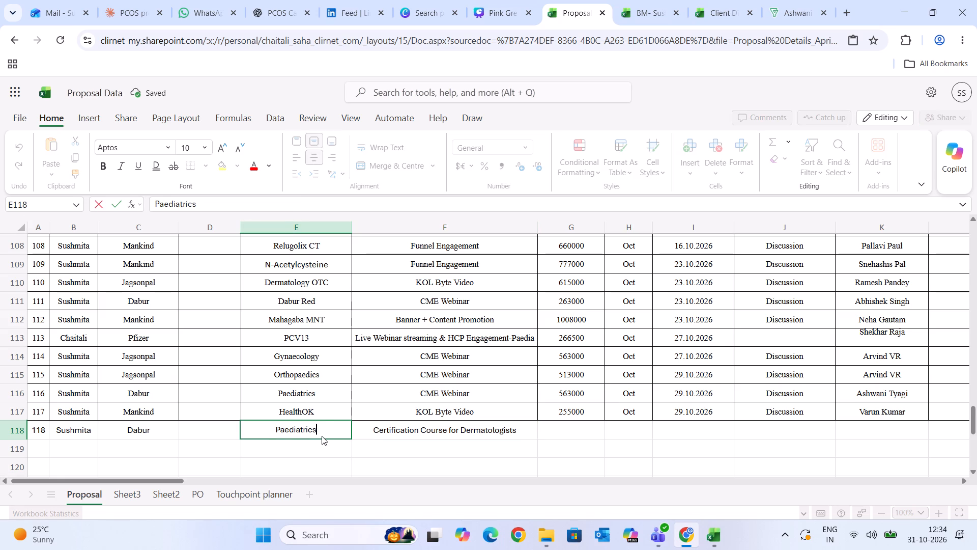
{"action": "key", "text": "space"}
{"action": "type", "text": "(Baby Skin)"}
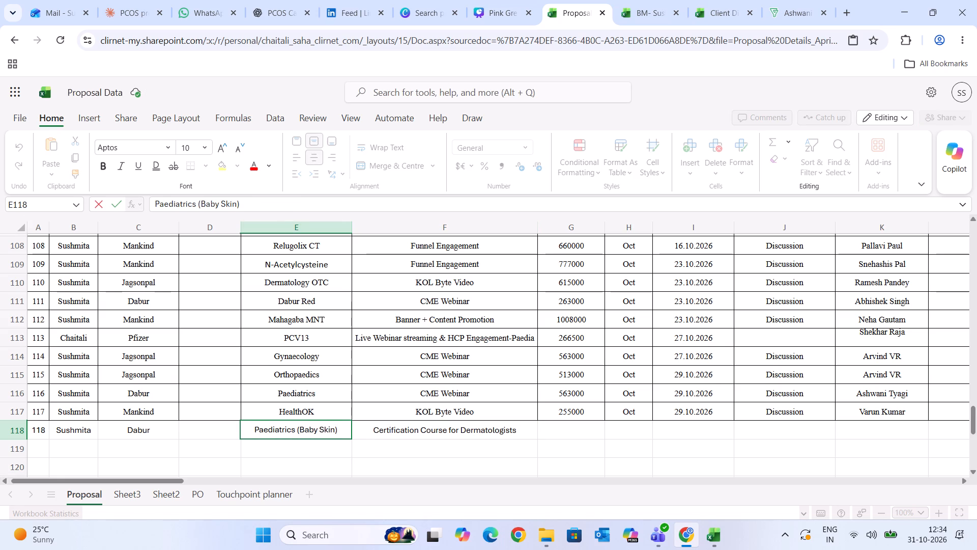
Change the proposal description in F118 to Certification Course for Paediatrics.
{"action": "left_click", "coordinate": [513, 431]}
{"action": "double_click", "coordinate": [513, 431]}
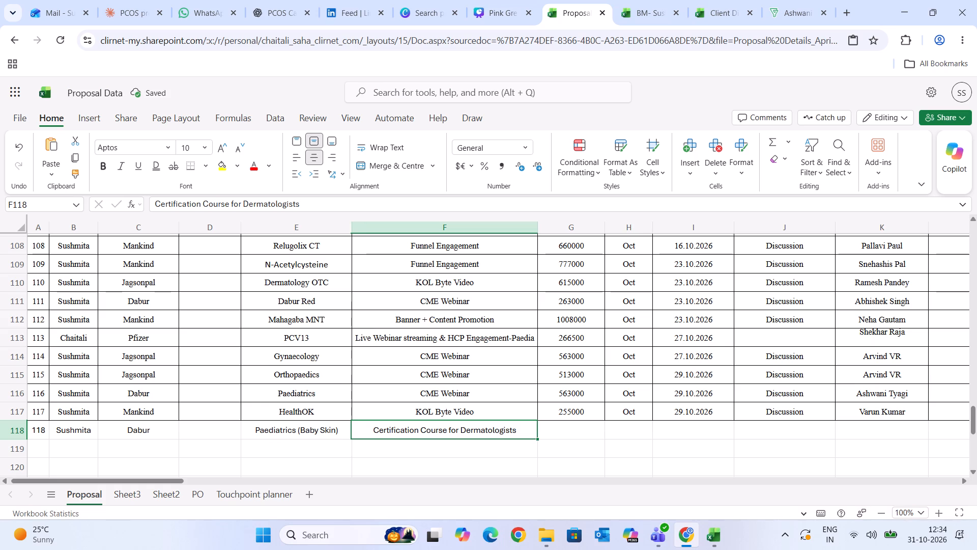
{"action": "key", "text": "BackSpace"}
{"action": "key", "text": "BackSpace"}
{"action": "key", "text": "BackSpace"}
{"action": "key", "text": "BackSpace"}
{"action": "key", "text": "BackSpace"}
{"action": "key", "text": "BackSpace"}
{"action": "key", "text": "BackSpace"}
{"action": "key", "text": "BackSpace"}
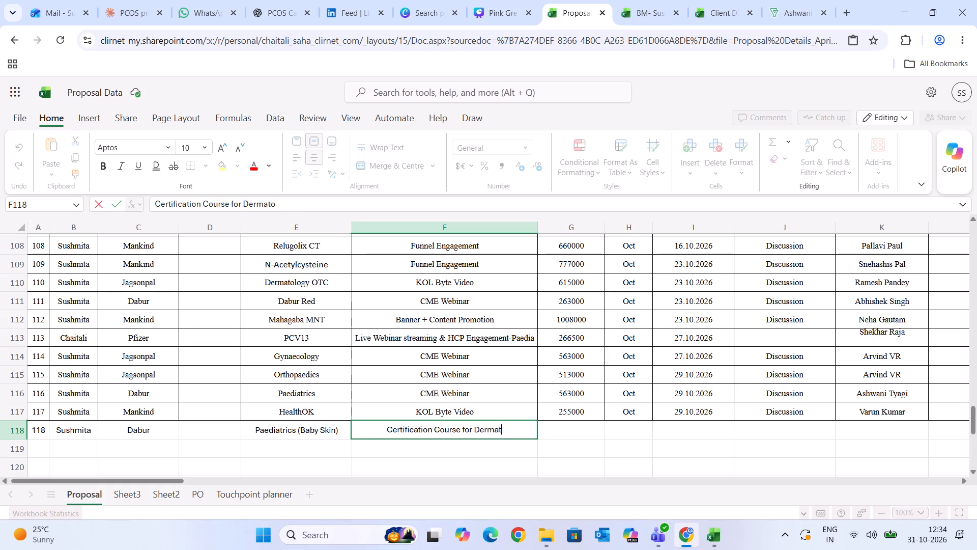
{"action": "key", "text": "BackSpace"}
{"action": "key", "text": "BackSpace"}
{"action": "key", "text": "BackSpace"}
{"action": "key", "text": "BackSpace"}
{"action": "key", "text": "BackSpace"}
{"action": "key", "text": "BackSpace"}
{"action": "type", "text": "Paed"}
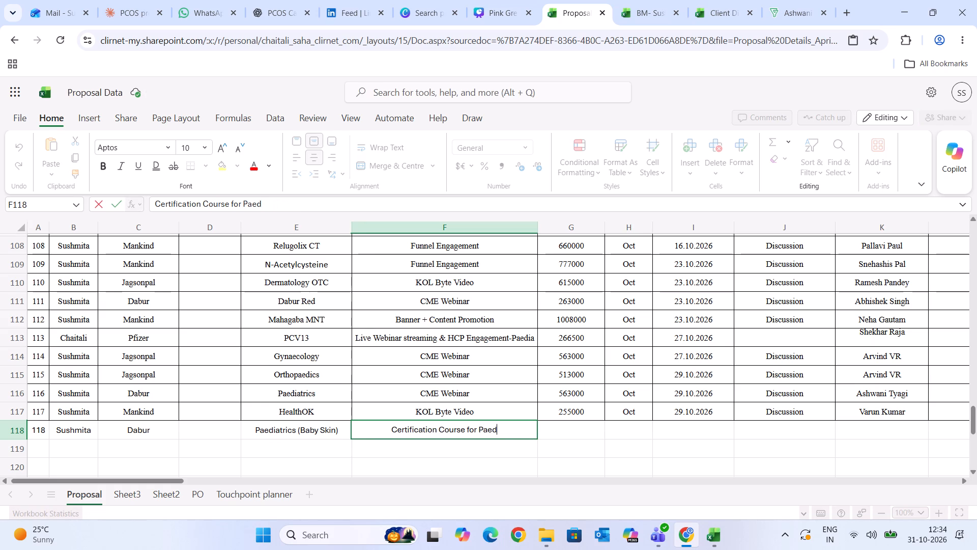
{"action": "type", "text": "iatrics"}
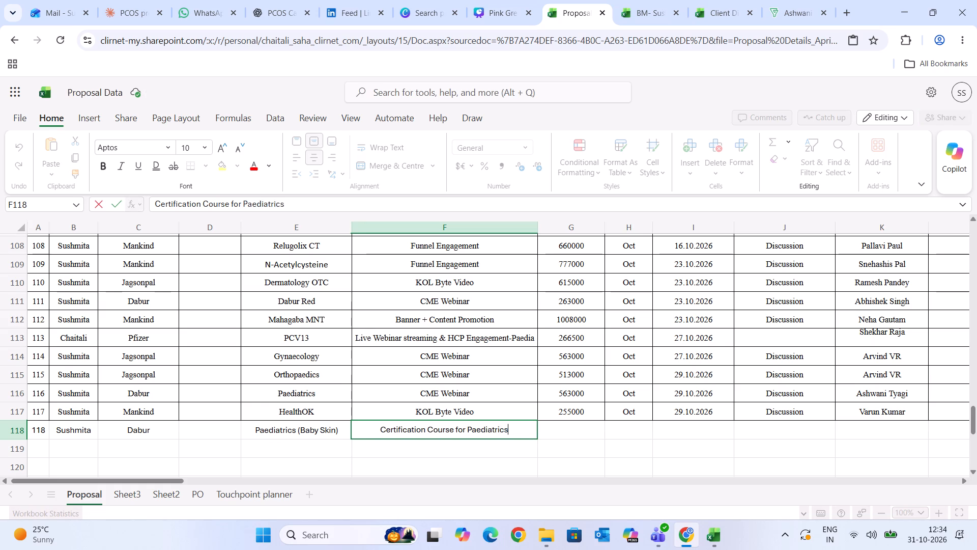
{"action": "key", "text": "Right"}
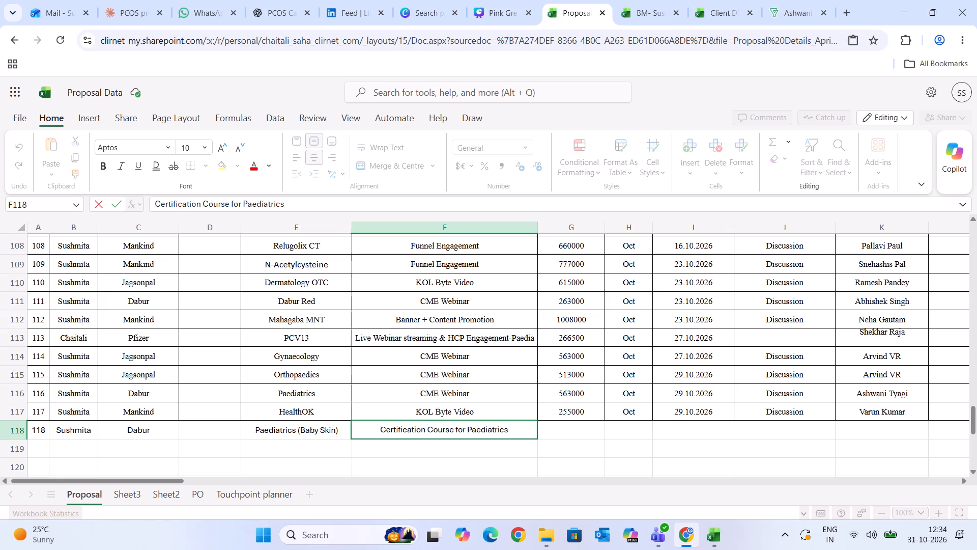
Fill G118 to J118 of the Dabur proposal with 700000, Oct, 30.10.2026 and Discussion.
{"action": "left_click", "coordinate": [568, 435]}
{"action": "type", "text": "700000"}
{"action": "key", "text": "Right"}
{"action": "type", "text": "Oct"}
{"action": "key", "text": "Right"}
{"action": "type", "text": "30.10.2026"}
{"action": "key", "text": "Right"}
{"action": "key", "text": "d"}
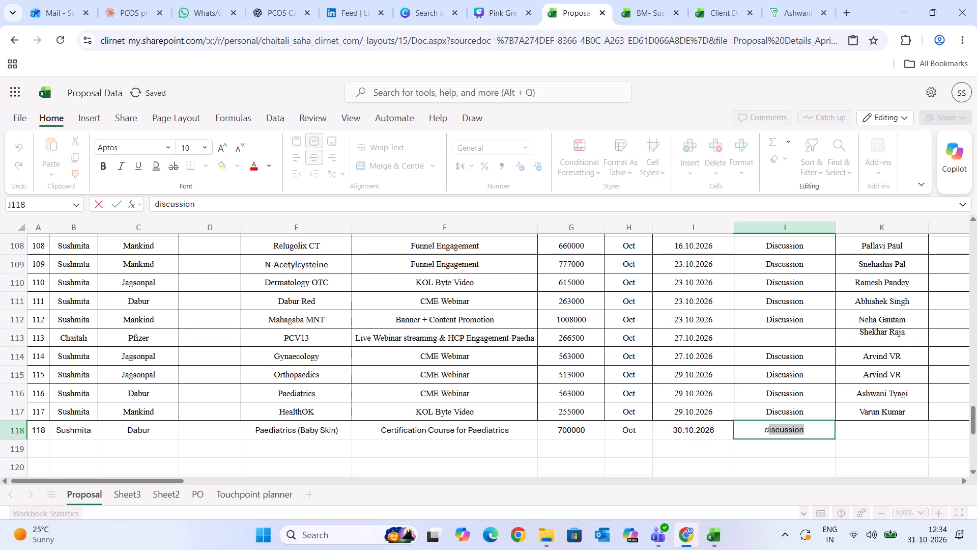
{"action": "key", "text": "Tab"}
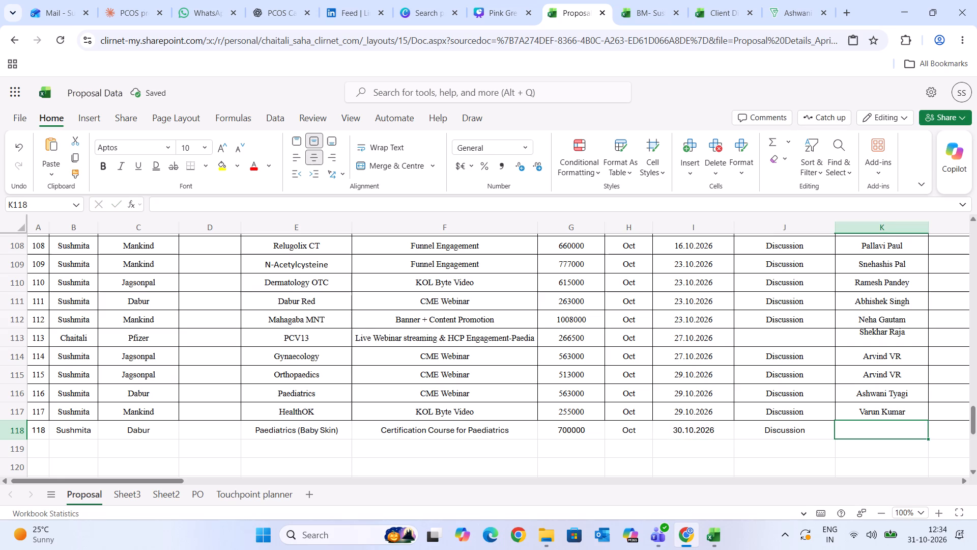
{"action": "scroll", "coordinate": [568, 435], "scroll_direction": "left", "scroll_amount": 2}
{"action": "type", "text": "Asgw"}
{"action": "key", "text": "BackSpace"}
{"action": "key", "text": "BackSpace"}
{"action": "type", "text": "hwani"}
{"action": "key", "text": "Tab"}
{"action": "scroll", "coordinate": [568, 435], "scroll_direction": "left", "scroll_amount": 1}
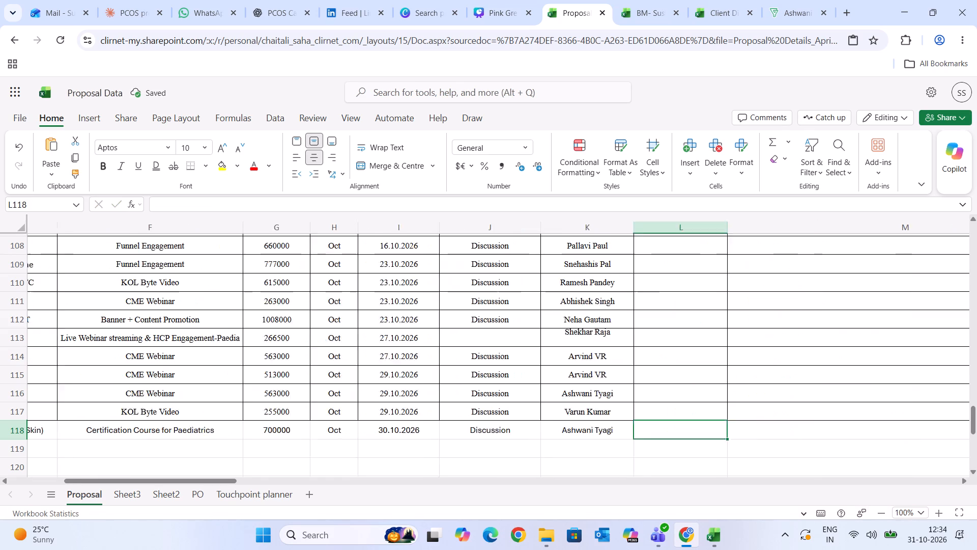
Examine the earlier proposal rows, comparing their status, contact, follow-up and remarks entries with the recent October rows.
{"action": "scroll", "coordinate": [568, 435], "scroll_direction": "left", "scroll_amount": 1}
{"action": "scroll", "coordinate": [568, 435], "scroll_direction": "up", "scroll_amount": 4}
{"action": "scroll", "coordinate": [568, 435], "scroll_direction": "down", "scroll_amount": 4}
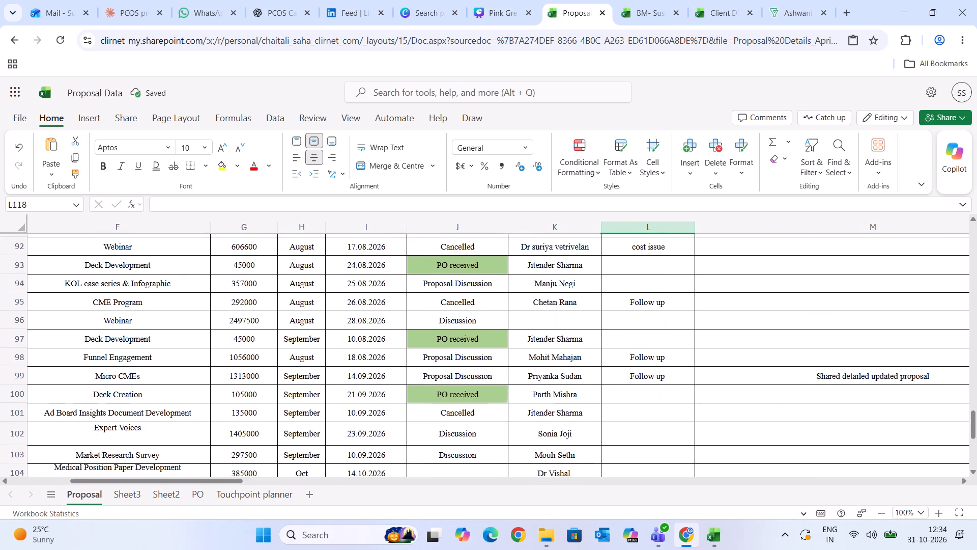
{"action": "scroll", "coordinate": [568, 435], "scroll_direction": "down", "scroll_amount": 5}
{"action": "scroll", "coordinate": [568, 435], "scroll_direction": "up", "scroll_amount": 1}
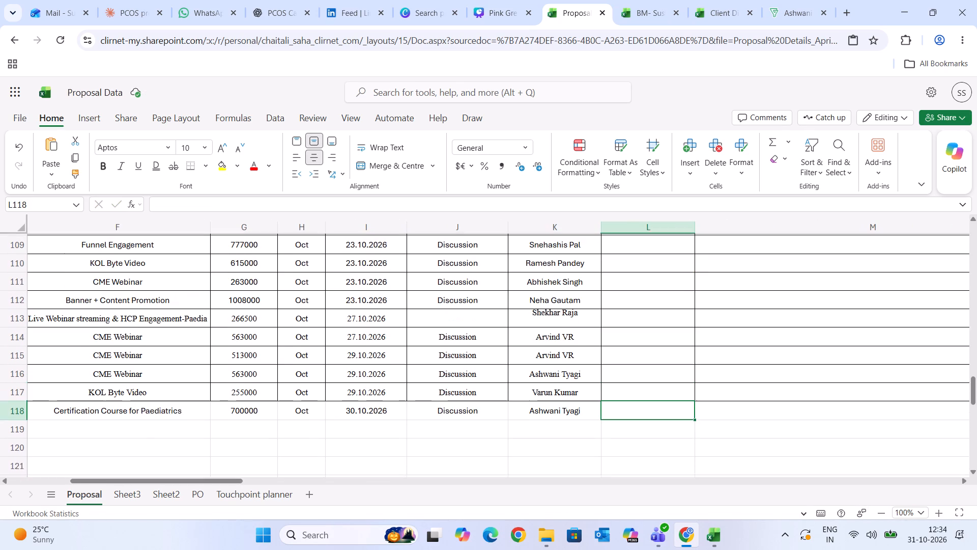
{"action": "scroll", "coordinate": [568, 435], "scroll_direction": "up", "scroll_amount": 1}
{"action": "scroll", "coordinate": [781, 398], "scroll_direction": "up", "scroll_amount": 4}
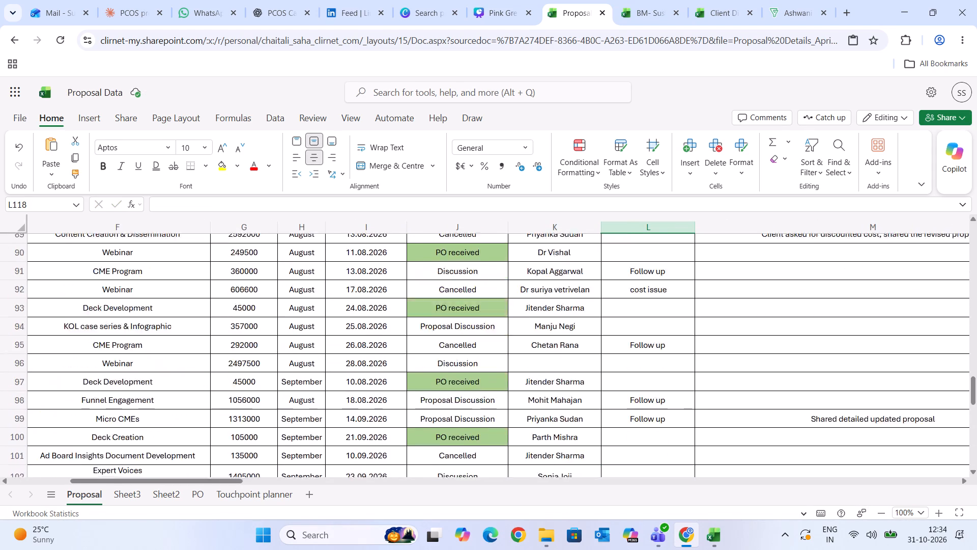
{"action": "scroll", "coordinate": [781, 398], "scroll_direction": "up", "scroll_amount": 1}
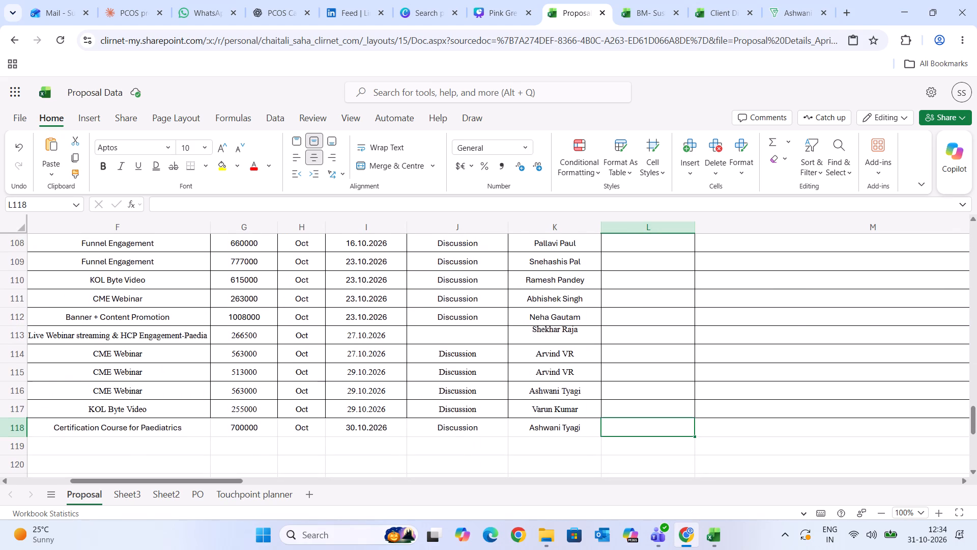
{"action": "scroll", "coordinate": [781, 398], "scroll_direction": "up", "scroll_amount": 1}
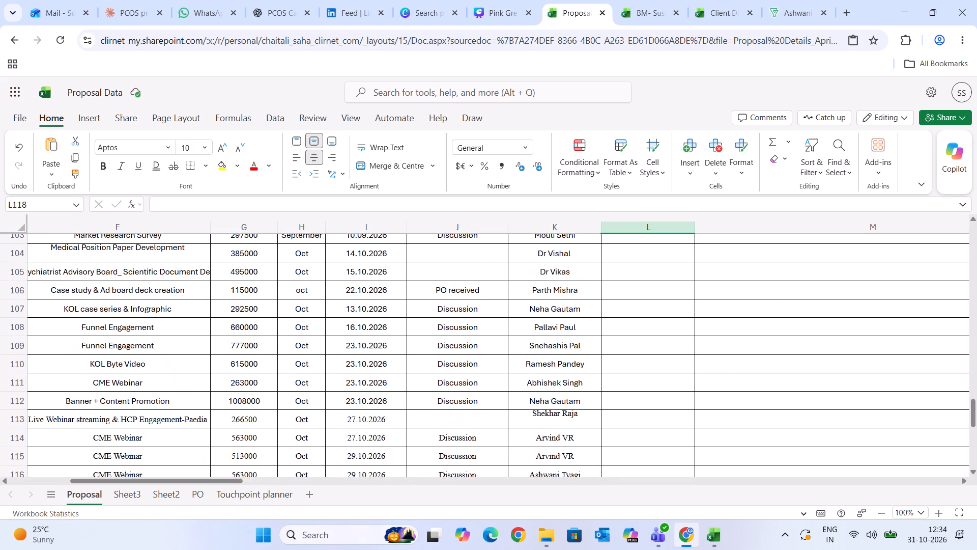
{"action": "scroll", "coordinate": [781, 398], "scroll_direction": "up", "scroll_amount": 1}
{"action": "scroll", "coordinate": [781, 398], "scroll_direction": "right", "scroll_amount": 4}
{"action": "scroll", "coordinate": [781, 398], "scroll_direction": "down", "scroll_amount": 1}
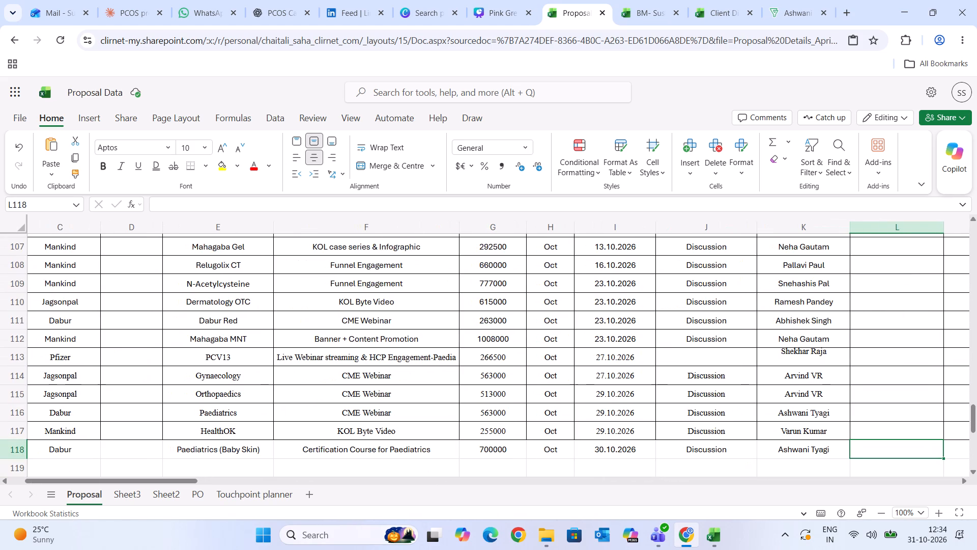
{"action": "scroll", "coordinate": [802, 391], "scroll_direction": "right", "scroll_amount": 2}
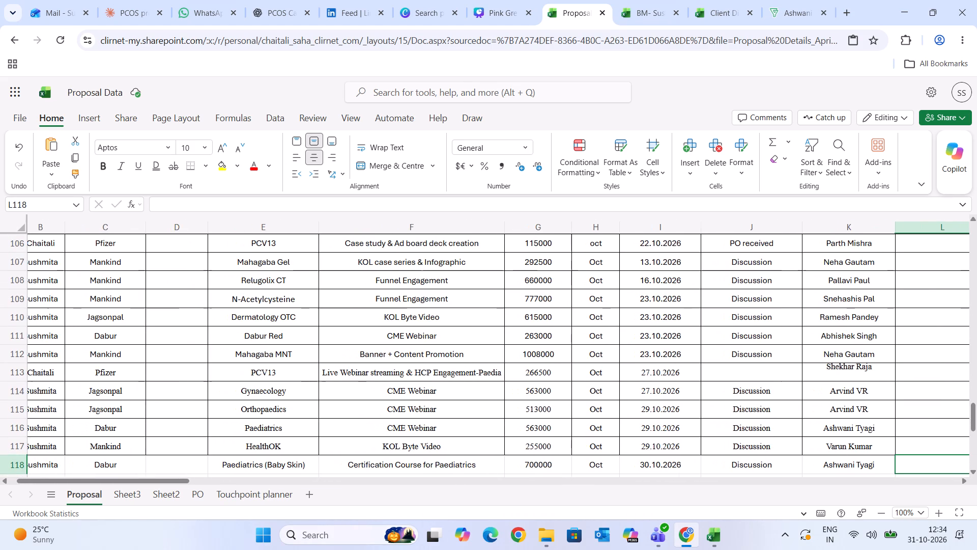
{"action": "scroll", "coordinate": [802, 391], "scroll_direction": "right", "scroll_amount": 2}
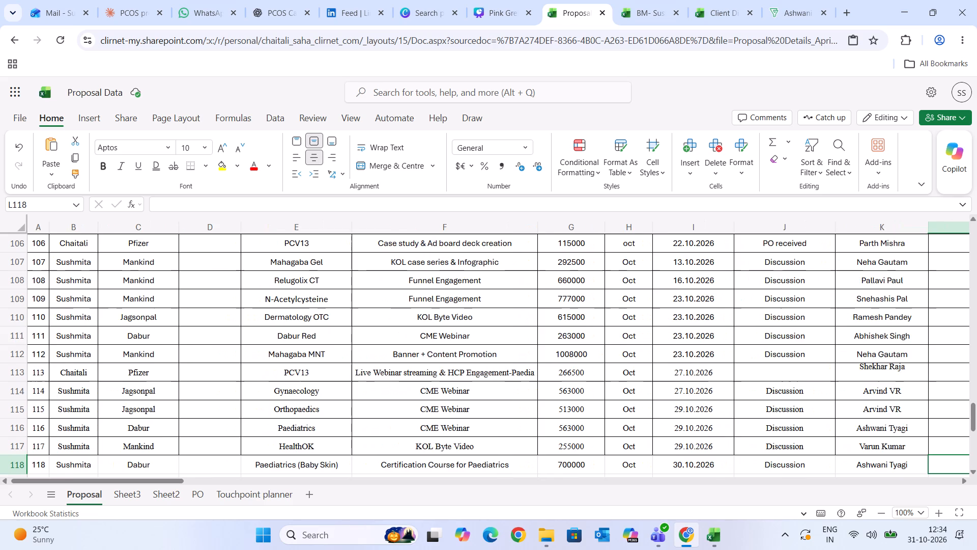
{"action": "scroll", "coordinate": [802, 391], "scroll_direction": "right", "scroll_amount": 1}
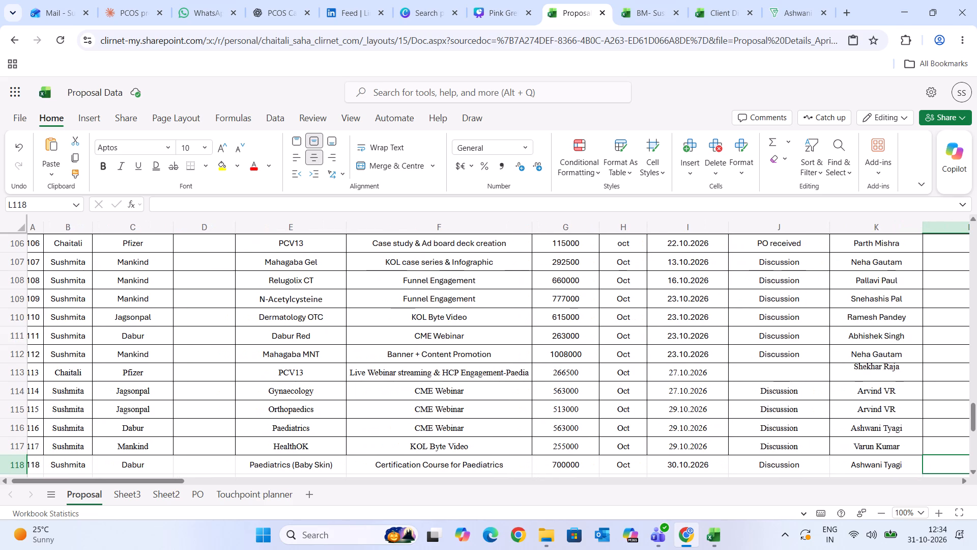
{"action": "left_click_drag", "start_coordinate": [119, 263], "coordinate": [148, 341]}
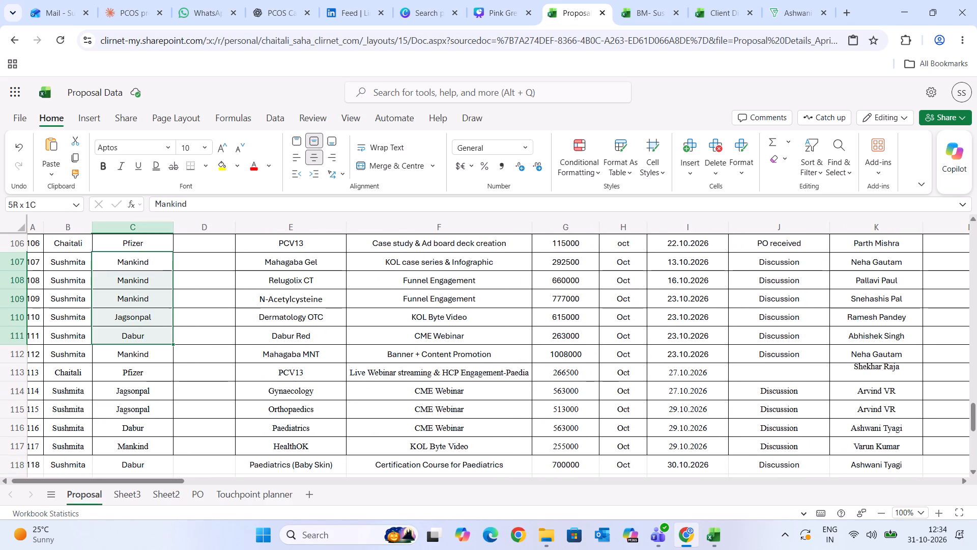
{"action": "left_click_drag", "start_coordinate": [148, 341], "coordinate": [137, 265]}
{"action": "left_click", "coordinate": [137, 265]}
{"action": "scroll", "coordinate": [137, 265], "scroll_direction": "up", "scroll_amount": 1}
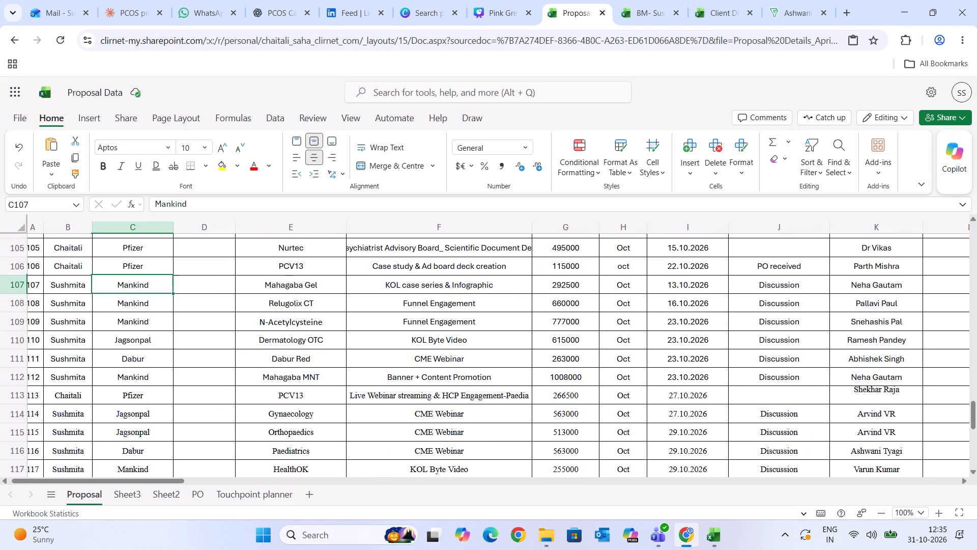
Enter Follow up in L108, on the Mankind Relugolix CT row.
{"action": "left_click", "coordinate": [131, 308]}
{"action": "key", "text": "Right"}
{"action": "key", "text": "Right"}
{"action": "key", "text": "Right"}
{"action": "key", "text": "Right"}
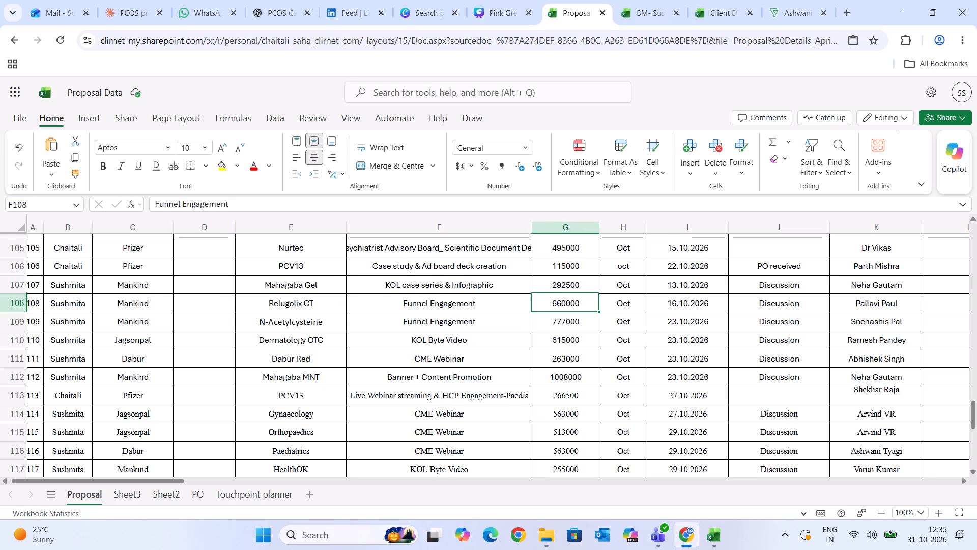
{"action": "key", "text": "Right"}
{"action": "key", "text": "Right"}
{"action": "key", "text": "Right"}
{"action": "key", "text": "Right"}
{"action": "key", "text": "Right"}
{"action": "key", "text": "Right"}
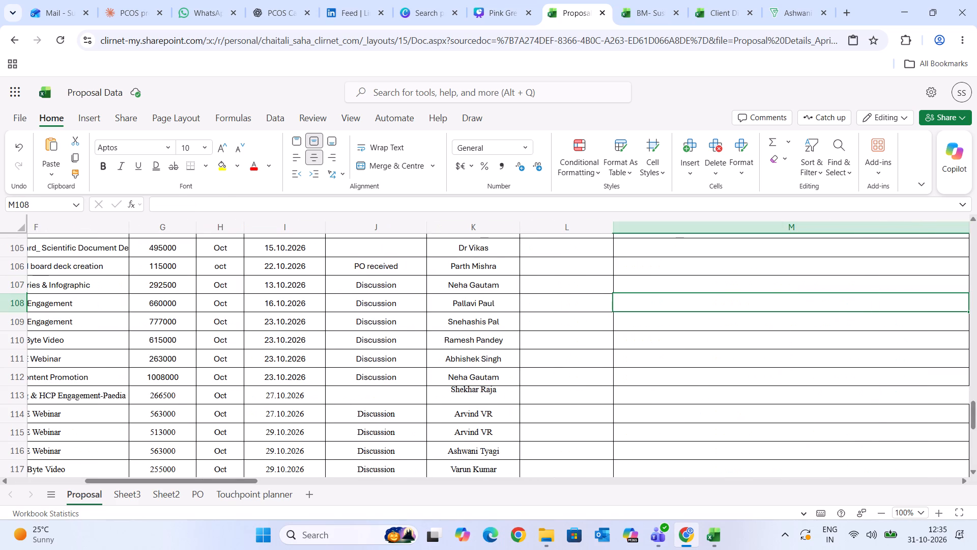
{"action": "key", "text": "Left"}
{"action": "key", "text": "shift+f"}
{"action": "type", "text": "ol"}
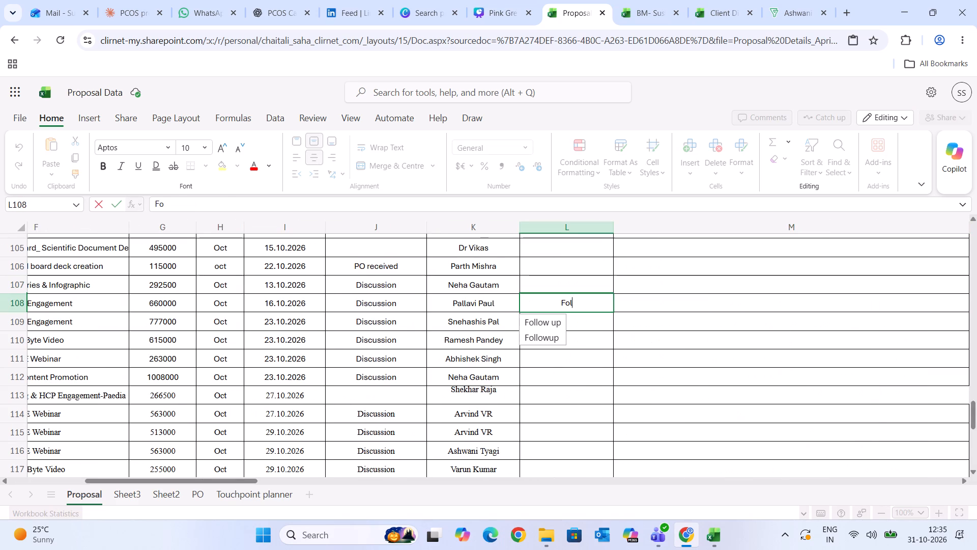
{"action": "left_click", "coordinate": [533, 325]}
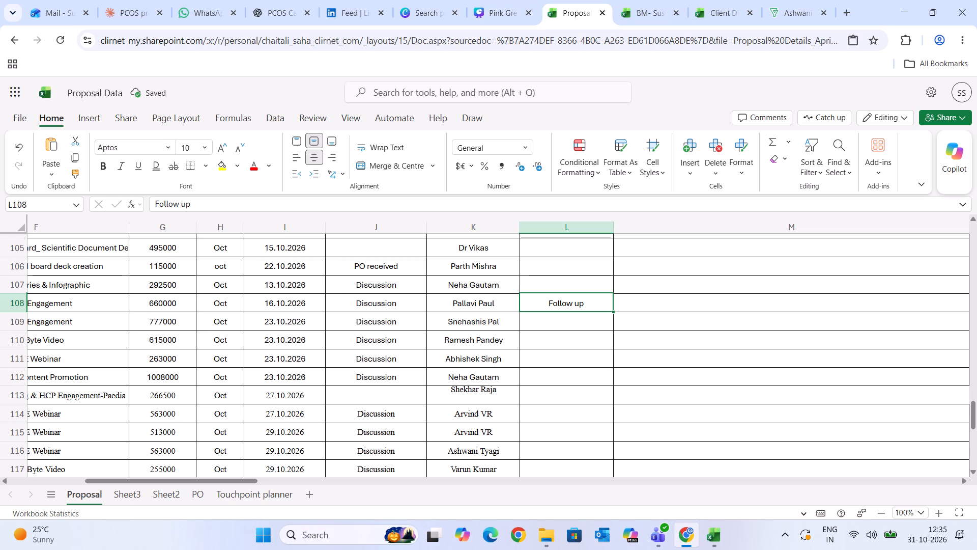
Fill Follow up from L108 down column L through row 118, clearing the extra entry in L119.
{"action": "left_click_drag", "start_coordinate": [612, 312], "coordinate": [584, 249]}
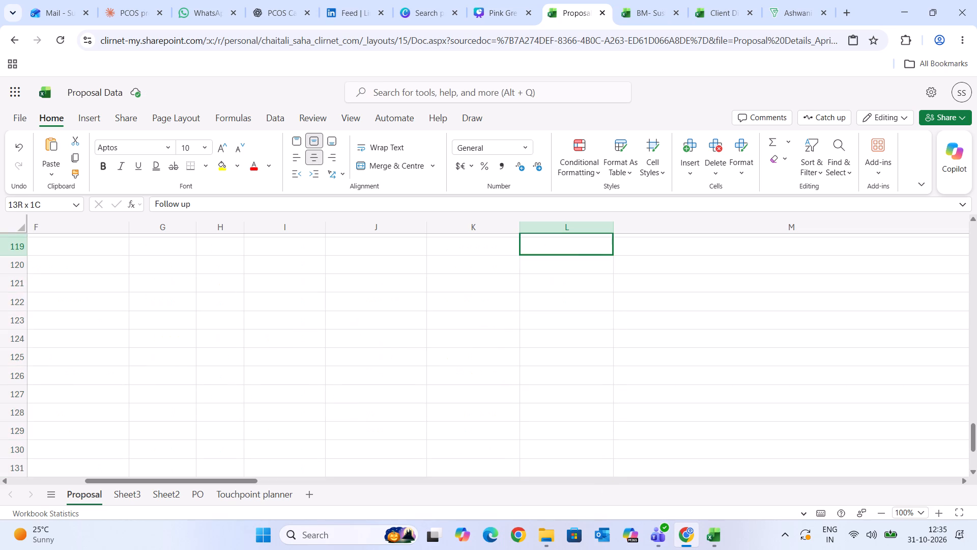
{"action": "left_click_drag", "start_coordinate": [584, 249], "coordinate": [584, 248]}
{"action": "scroll", "coordinate": [576, 353], "scroll_direction": "up", "scroll_amount": 2}
{"action": "left_click", "coordinate": [571, 366]}
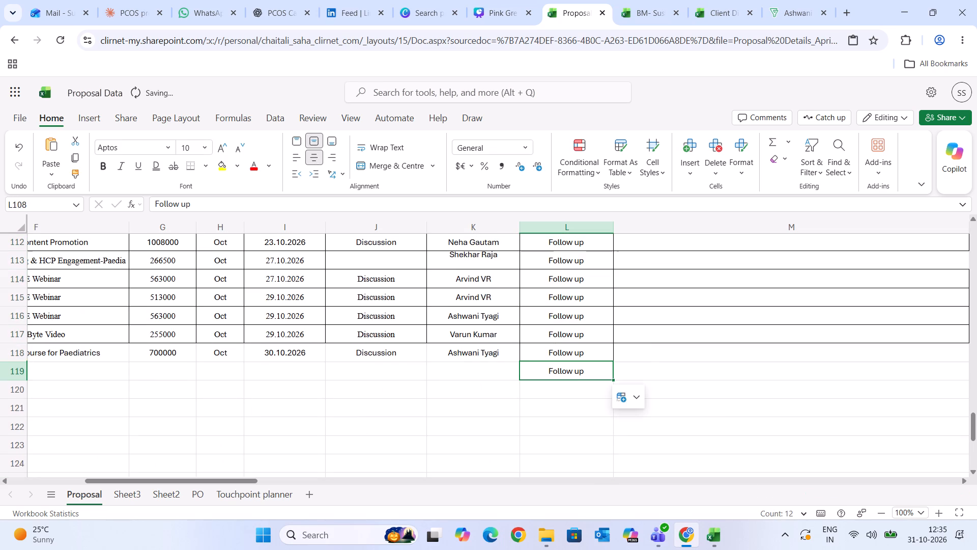
{"action": "key", "text": "BackSpace"}
Remove the leftover borders from the empty cell L119 below the proposal table.
{"action": "left_click", "coordinate": [596, 401]}
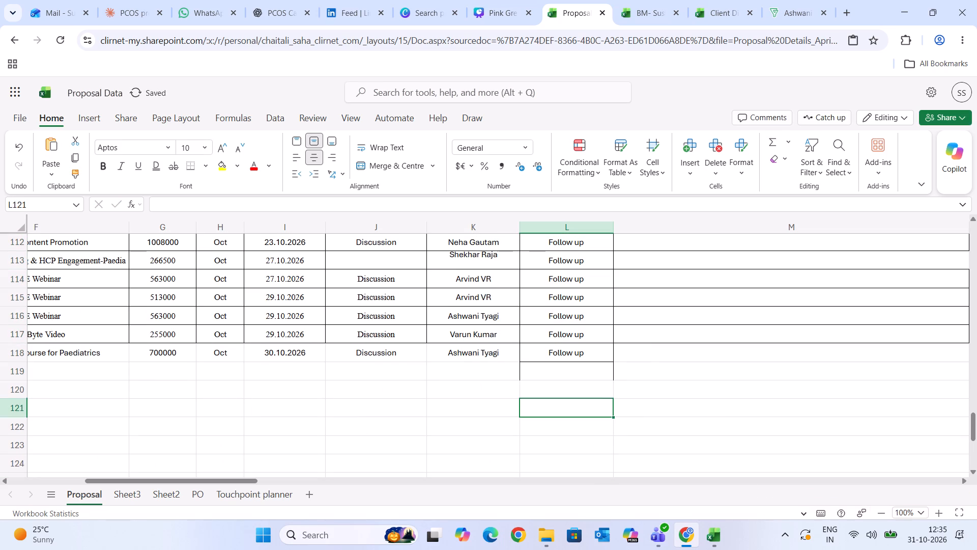
{"action": "left_click", "coordinate": [580, 356]}
{"action": "left_click", "coordinate": [576, 364]}
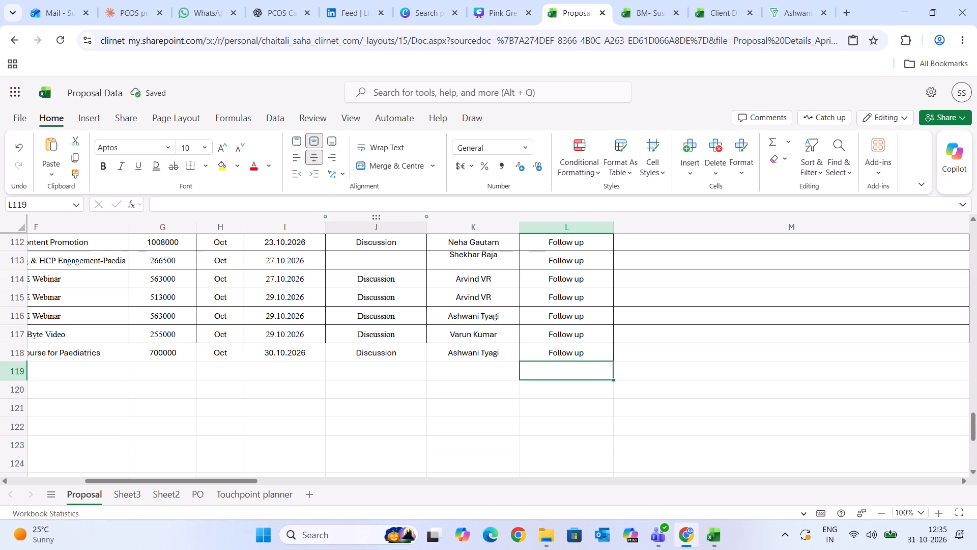
{"action": "left_click", "coordinate": [647, 443]}
{"action": "left_click", "coordinate": [593, 372]}
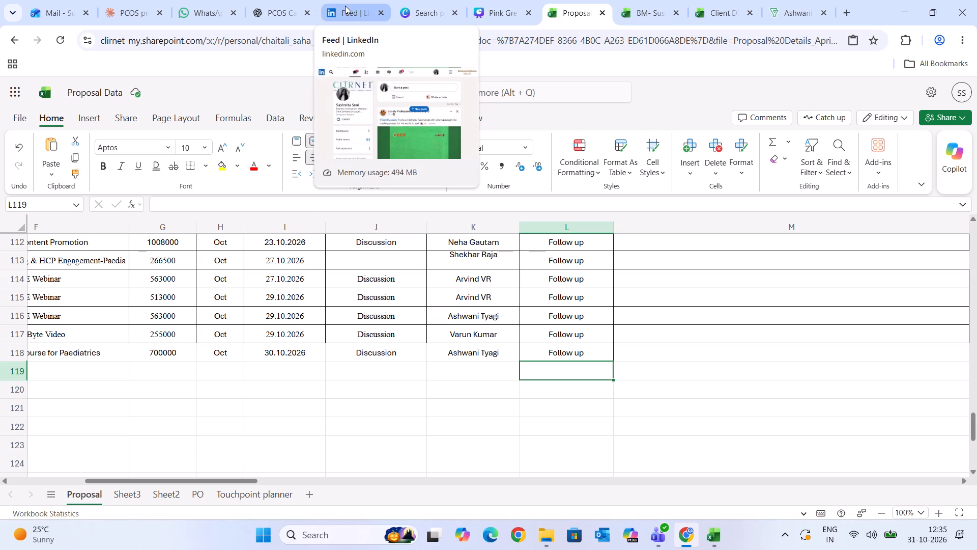
{"action": "left_click", "coordinate": [576, 372]}
{"action": "left_click", "coordinate": [666, 365]}
{"action": "left_click", "coordinate": [611, 369]}
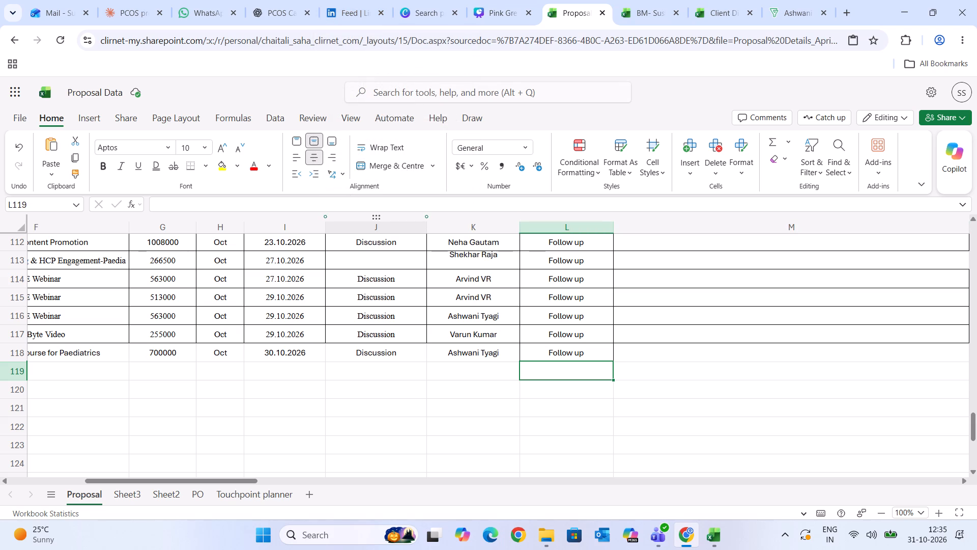
{"action": "left_click", "coordinate": [665, 379]}
{"action": "left_click", "coordinate": [589, 372]}
{"action": "left_click", "coordinate": [203, 162]}
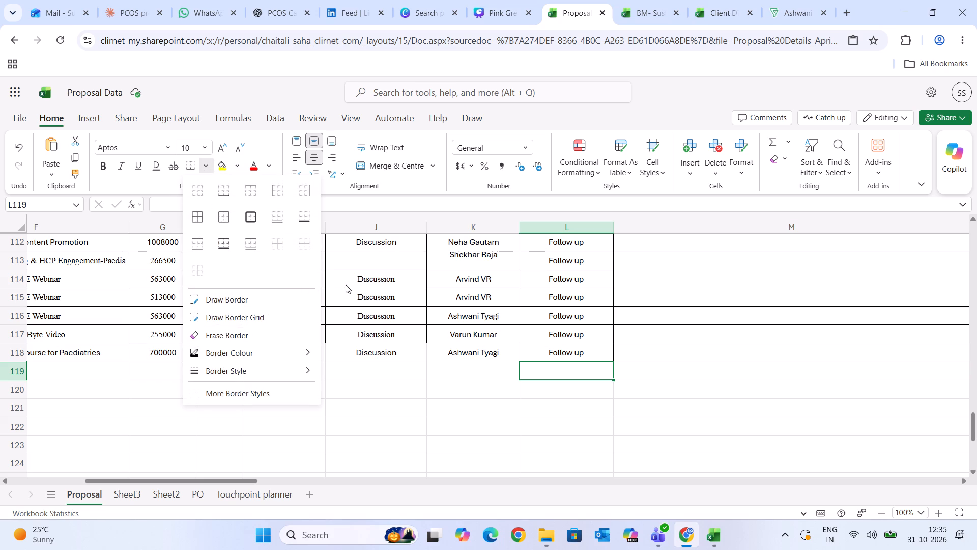
{"action": "left_click", "coordinate": [650, 386]}
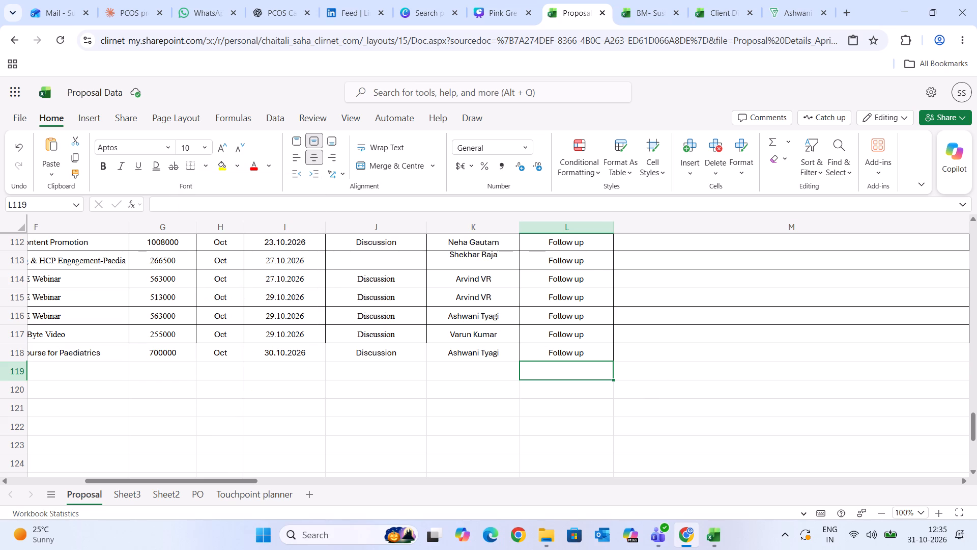
{"action": "left_click", "coordinate": [644, 374]}
{"action": "scroll", "coordinate": [644, 374], "scroll_direction": "left", "scroll_amount": 1}
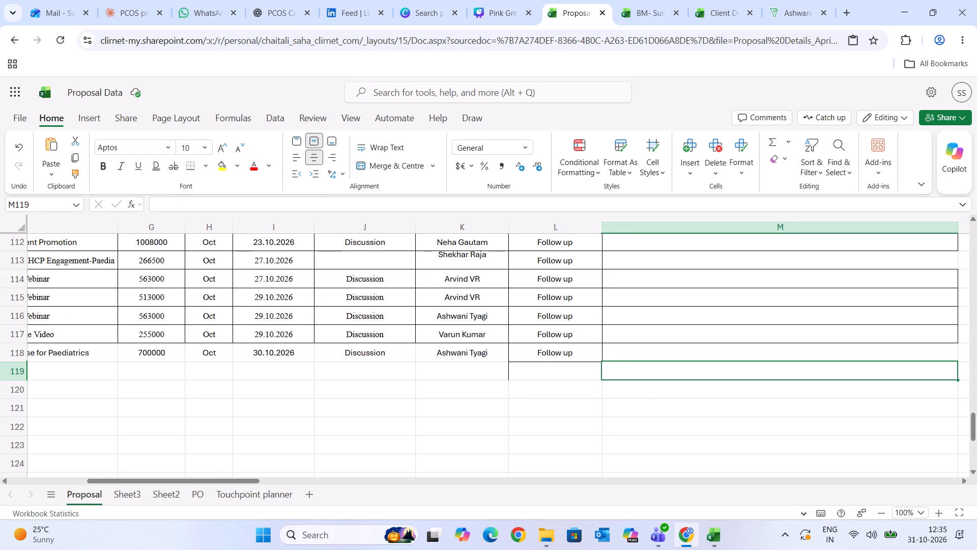
{"action": "left_click", "coordinate": [557, 377]}
{"action": "left_click", "coordinate": [206, 163]}
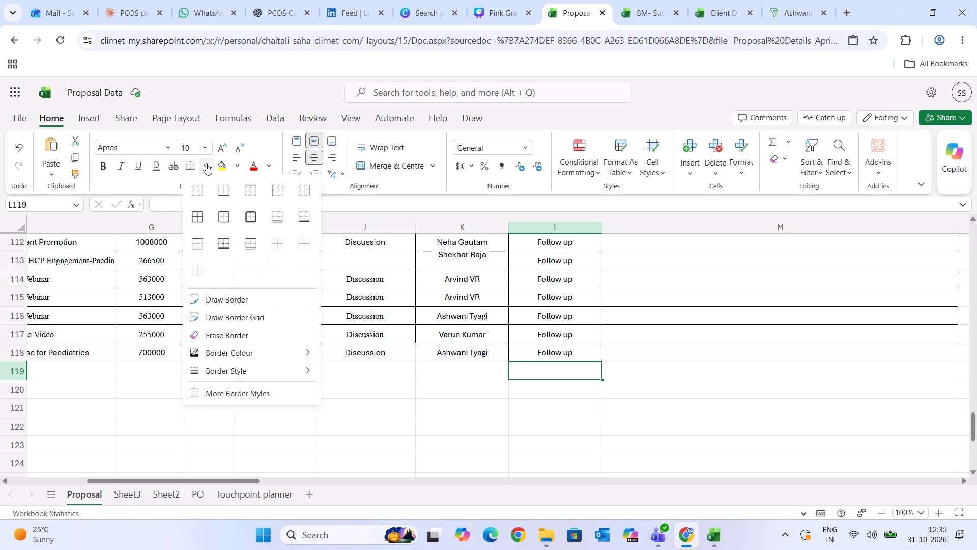
{"action": "left_click", "coordinate": [197, 193]}
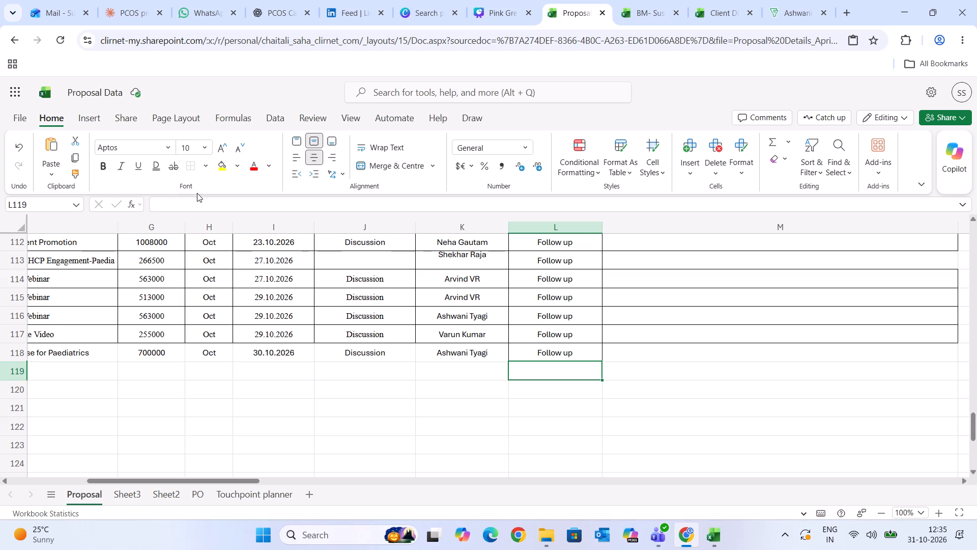
{"action": "left_click", "coordinate": [473, 399]}
{"action": "left_click", "coordinate": [656, 353]}
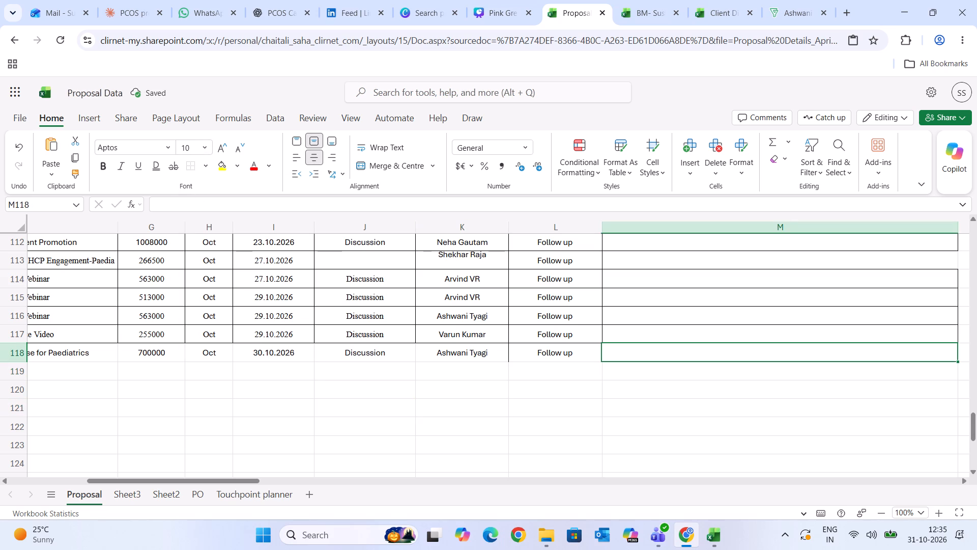
{"action": "key", "text": "Left"}
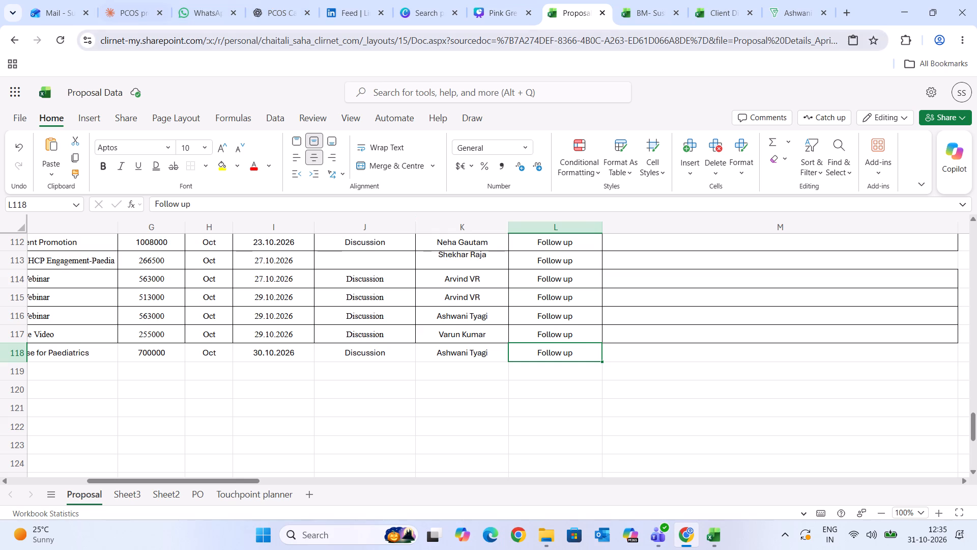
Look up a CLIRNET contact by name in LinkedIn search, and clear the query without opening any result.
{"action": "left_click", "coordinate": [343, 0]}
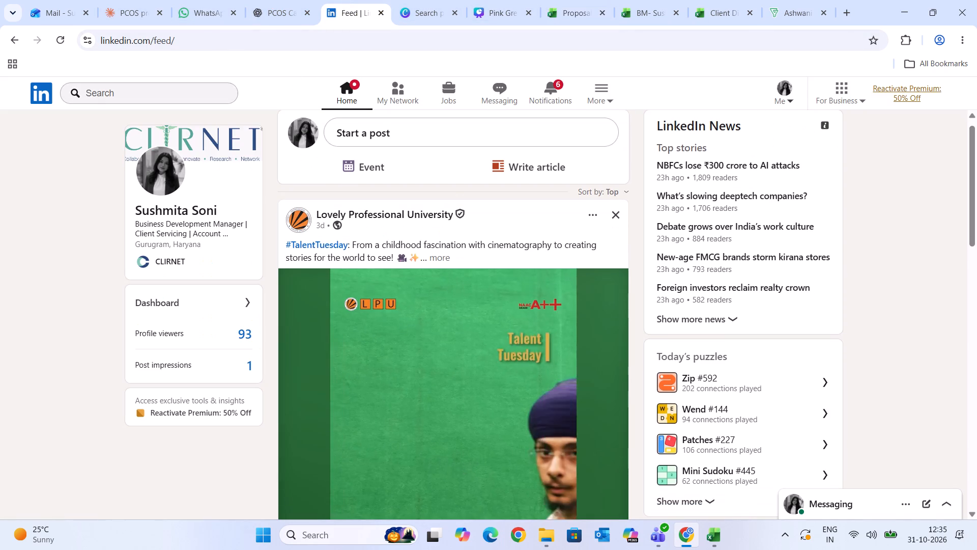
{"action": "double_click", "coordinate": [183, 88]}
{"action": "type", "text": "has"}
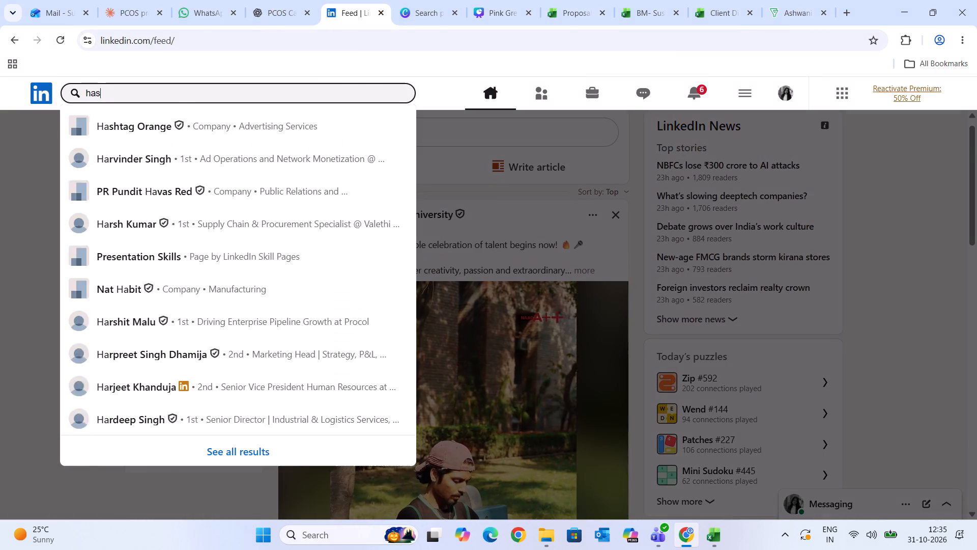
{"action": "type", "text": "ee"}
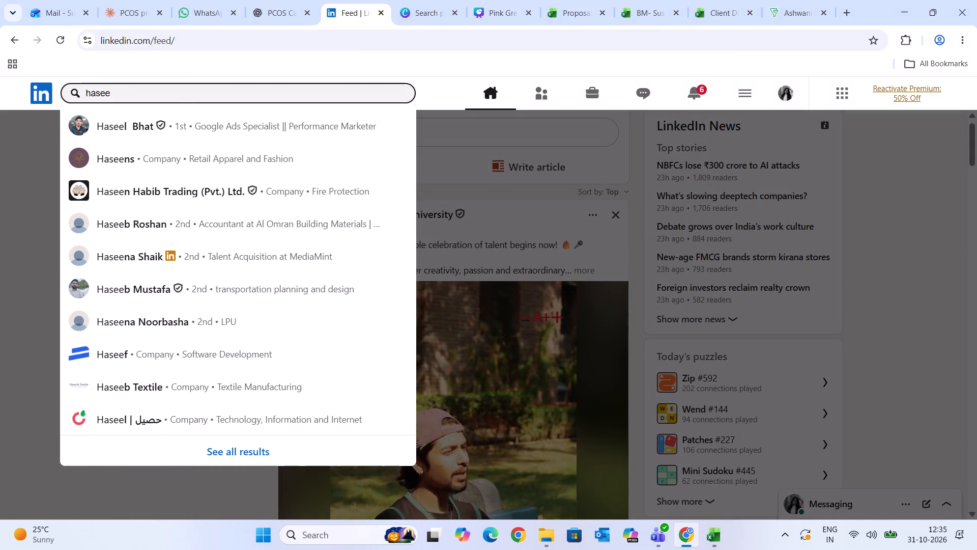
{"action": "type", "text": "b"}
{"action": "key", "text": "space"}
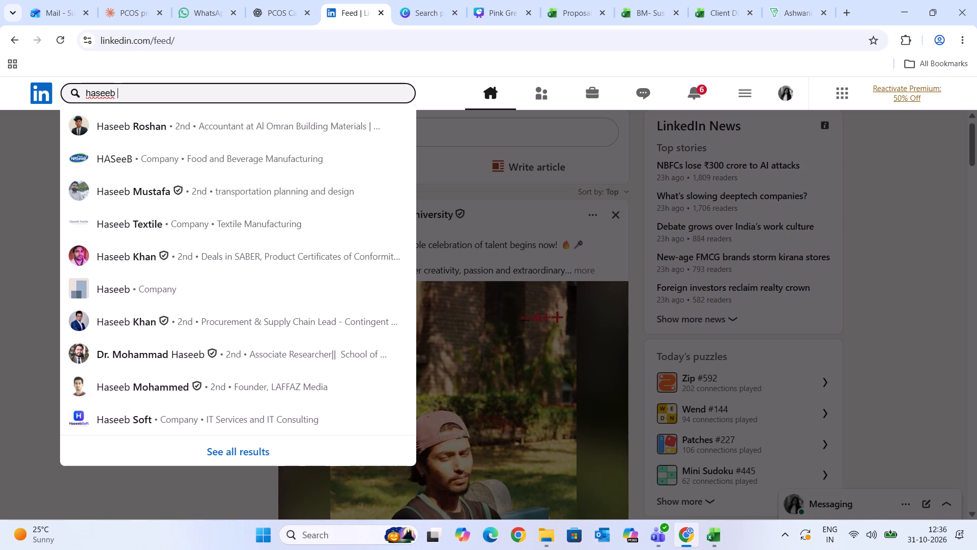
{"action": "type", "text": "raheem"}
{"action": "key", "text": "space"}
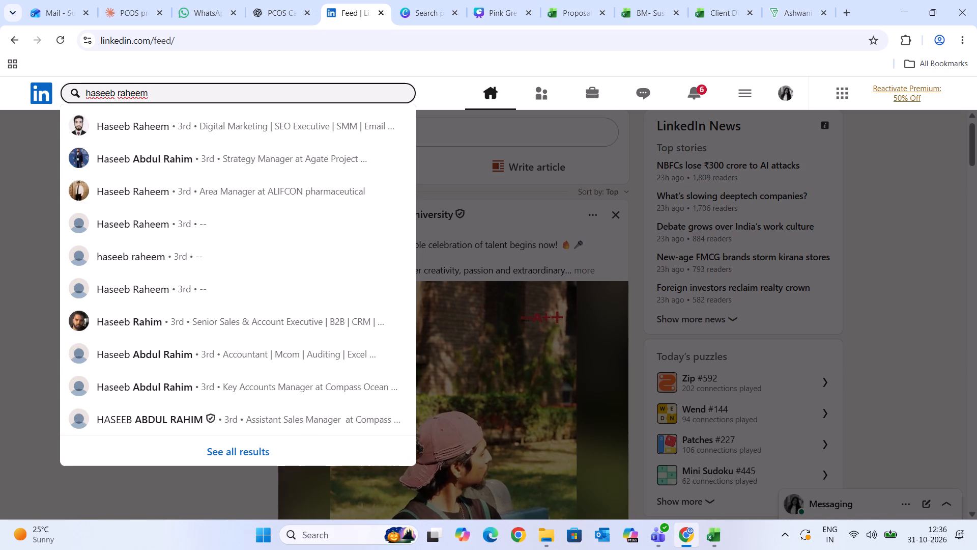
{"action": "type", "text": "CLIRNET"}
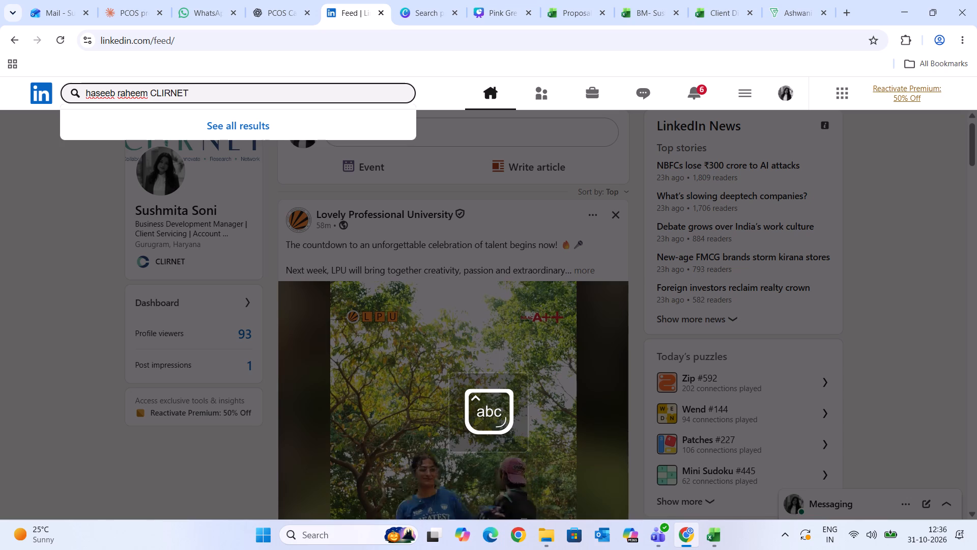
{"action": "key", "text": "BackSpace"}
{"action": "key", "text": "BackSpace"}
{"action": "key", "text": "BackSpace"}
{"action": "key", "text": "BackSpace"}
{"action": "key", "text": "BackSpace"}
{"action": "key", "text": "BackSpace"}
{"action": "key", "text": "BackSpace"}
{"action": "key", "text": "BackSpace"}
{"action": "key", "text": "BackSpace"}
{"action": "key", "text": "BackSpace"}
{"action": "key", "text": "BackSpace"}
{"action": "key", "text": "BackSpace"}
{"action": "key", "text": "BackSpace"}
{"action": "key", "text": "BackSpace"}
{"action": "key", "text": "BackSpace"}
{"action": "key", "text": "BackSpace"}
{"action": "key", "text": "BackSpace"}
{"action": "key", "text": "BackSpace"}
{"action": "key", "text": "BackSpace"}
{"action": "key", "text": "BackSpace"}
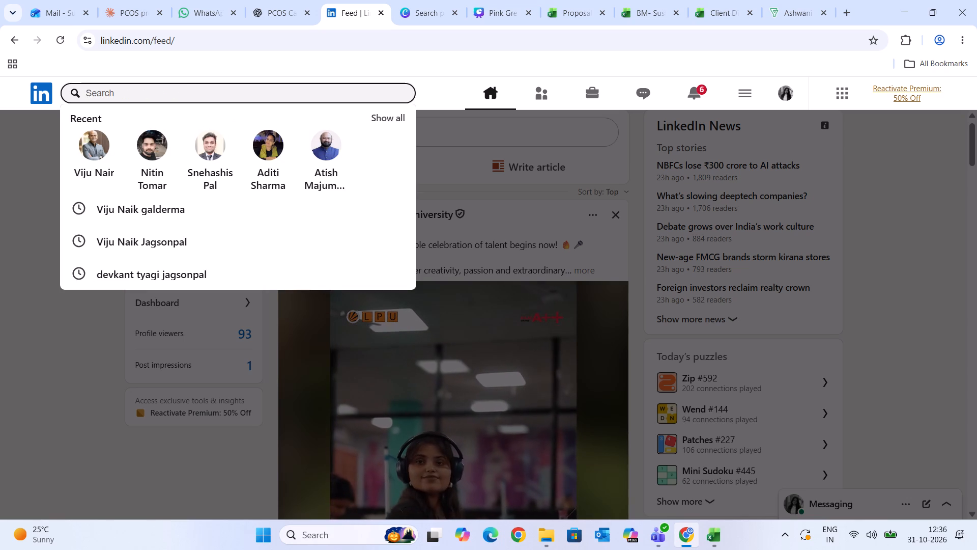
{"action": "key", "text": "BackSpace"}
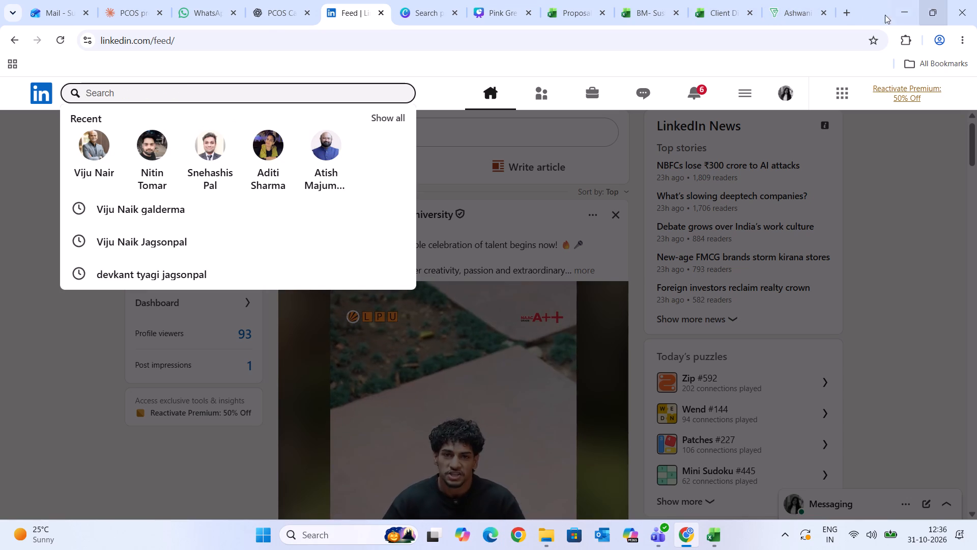
Open the Lusha website in a new browser tab and go to the account dashboard.
{"action": "left_click", "coordinate": [844, 17]}
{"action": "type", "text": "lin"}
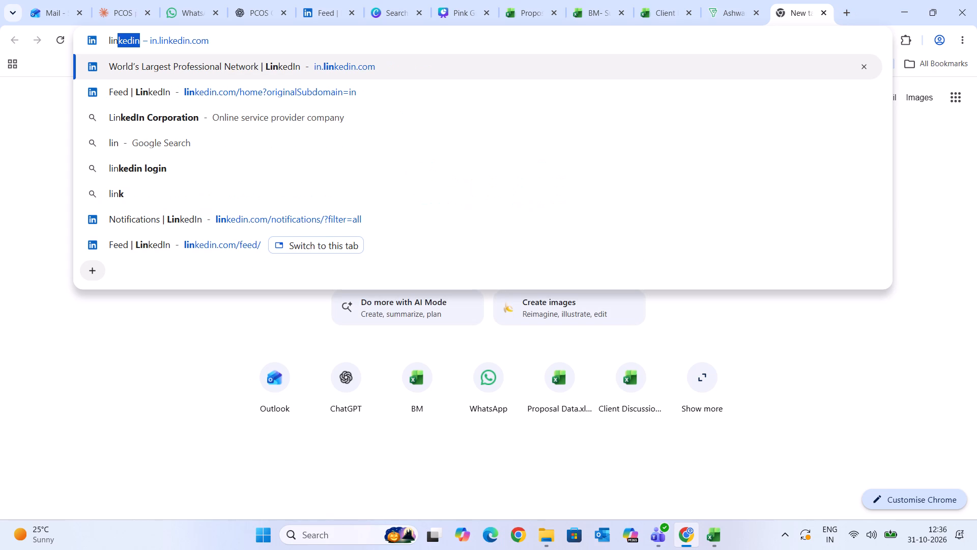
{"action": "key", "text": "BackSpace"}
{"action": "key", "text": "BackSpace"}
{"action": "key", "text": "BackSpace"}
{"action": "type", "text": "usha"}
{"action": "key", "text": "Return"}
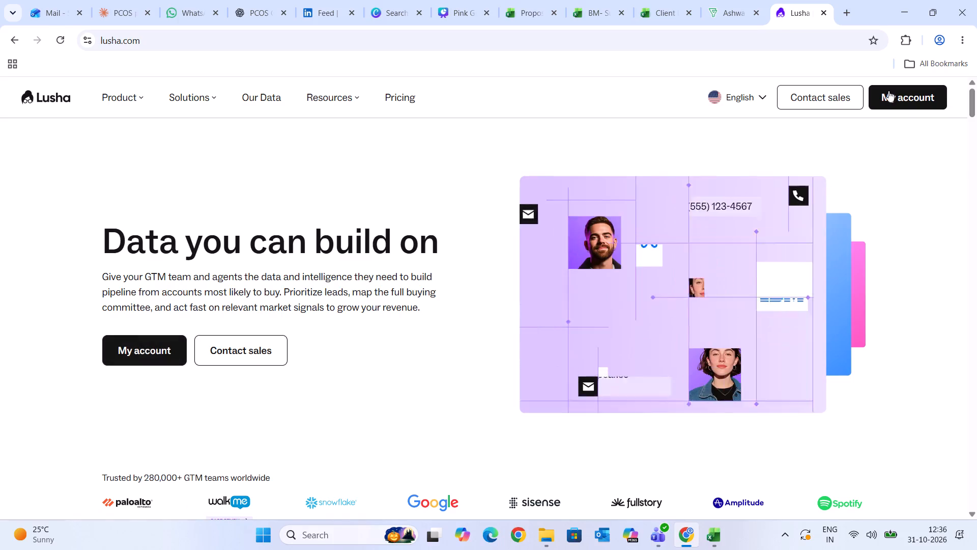
{"action": "left_click", "coordinate": [884, 101]}
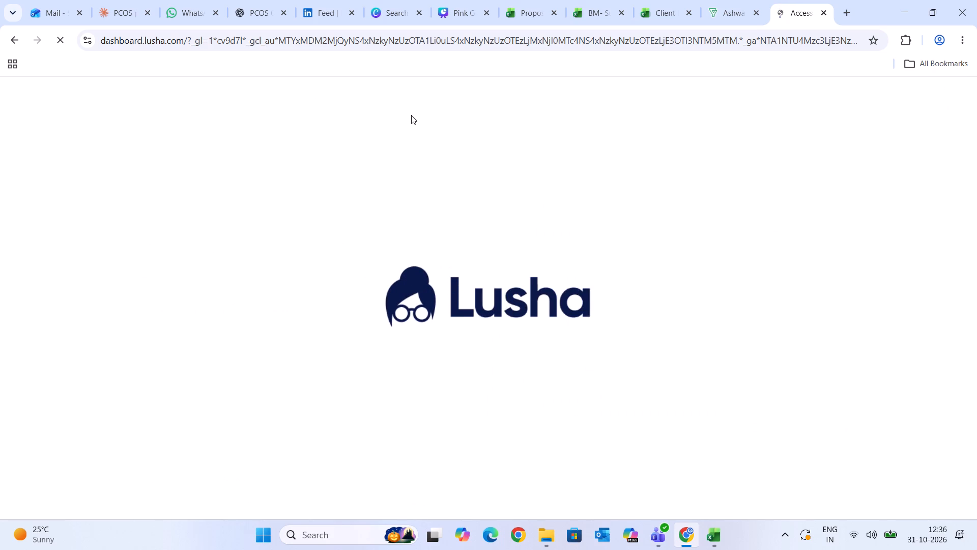
In Client Discussions, reduce the height of row 15 and increase that of row 16 so the Dabur entry's full discussion text fits.
{"action": "left_click", "coordinate": [735, 2]}
{"action": "left_click", "coordinate": [653, 10]}
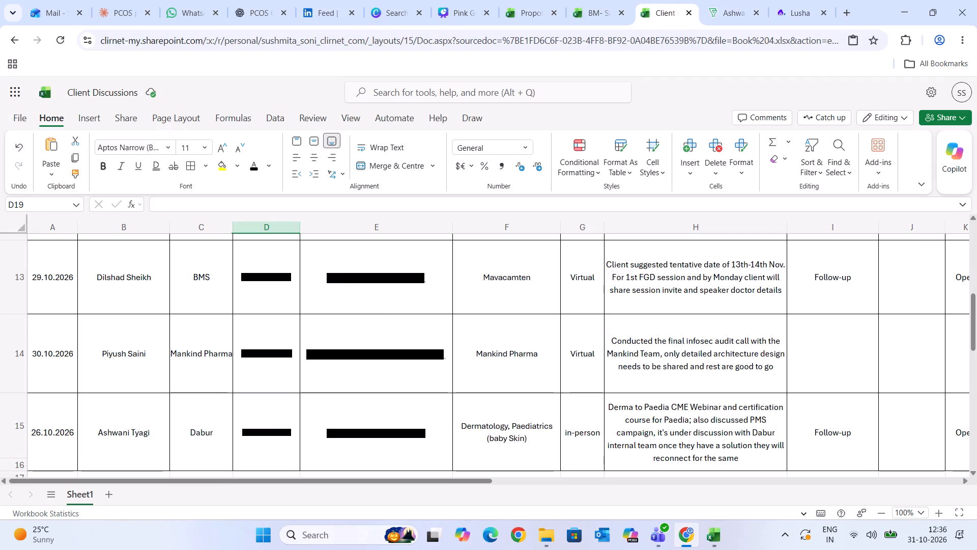
{"action": "scroll", "coordinate": [664, 319], "scroll_direction": "down", "scroll_amount": 2}
{"action": "scroll", "coordinate": [664, 319], "scroll_direction": "up", "scroll_amount": 1}
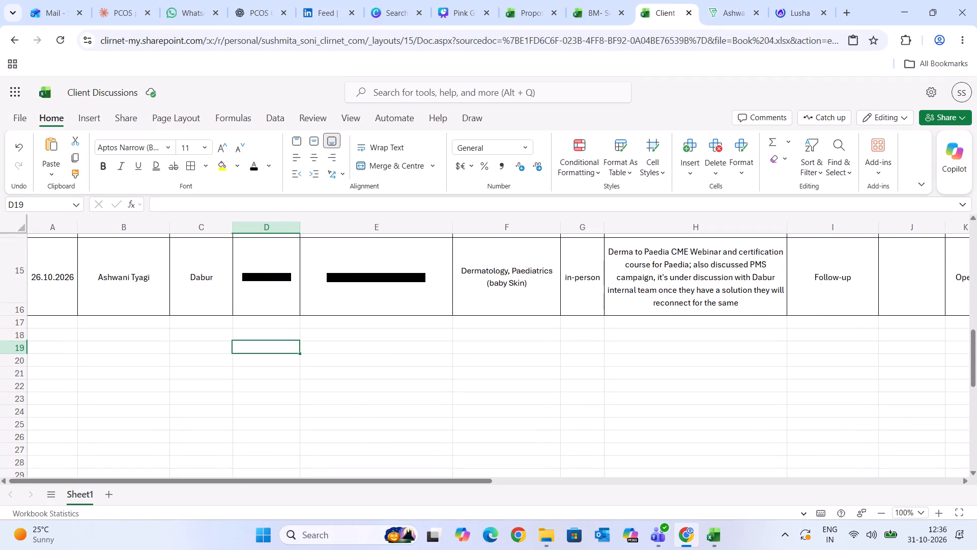
{"action": "scroll", "coordinate": [664, 319], "scroll_direction": "left", "scroll_amount": 4}
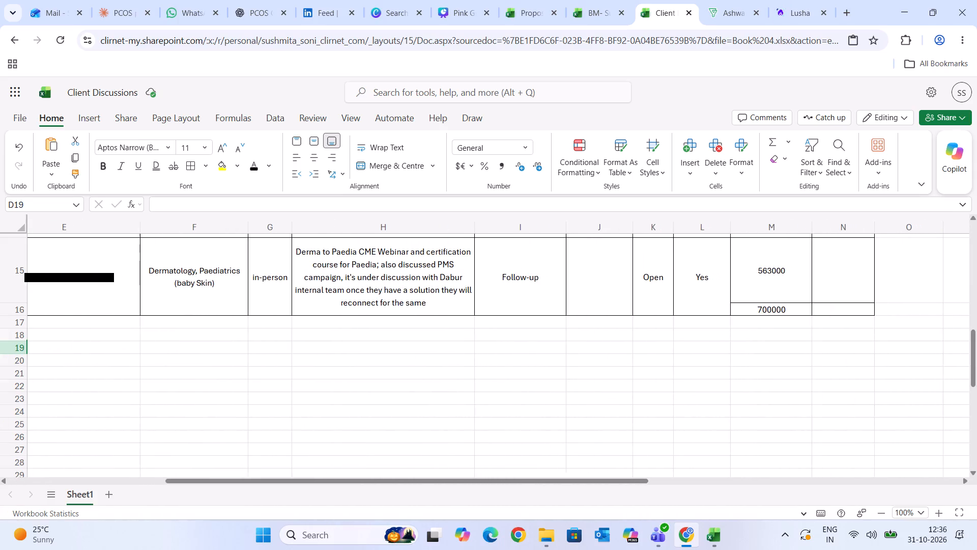
{"action": "left_click", "coordinate": [750, 297]}
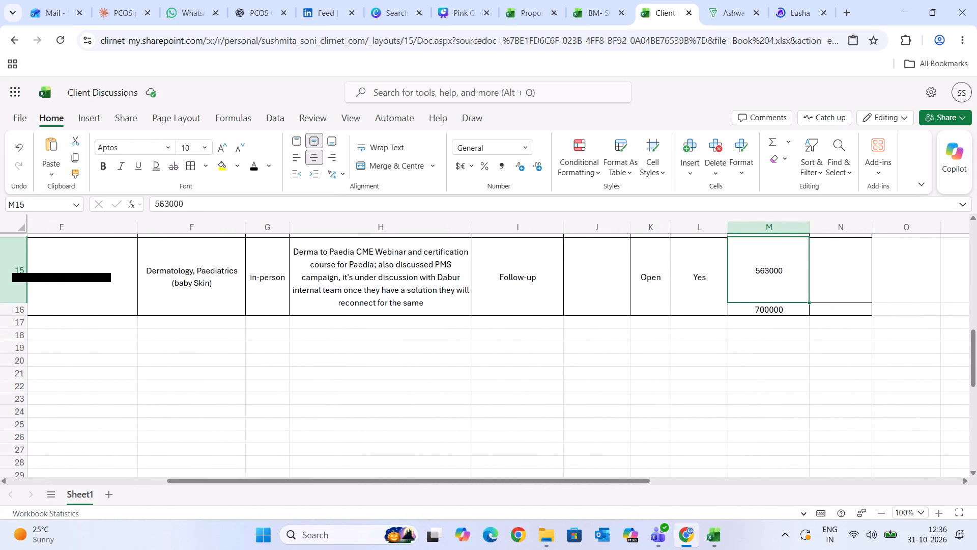
{"action": "scroll", "coordinate": [187, 322], "scroll_direction": "right", "scroll_amount": 1}
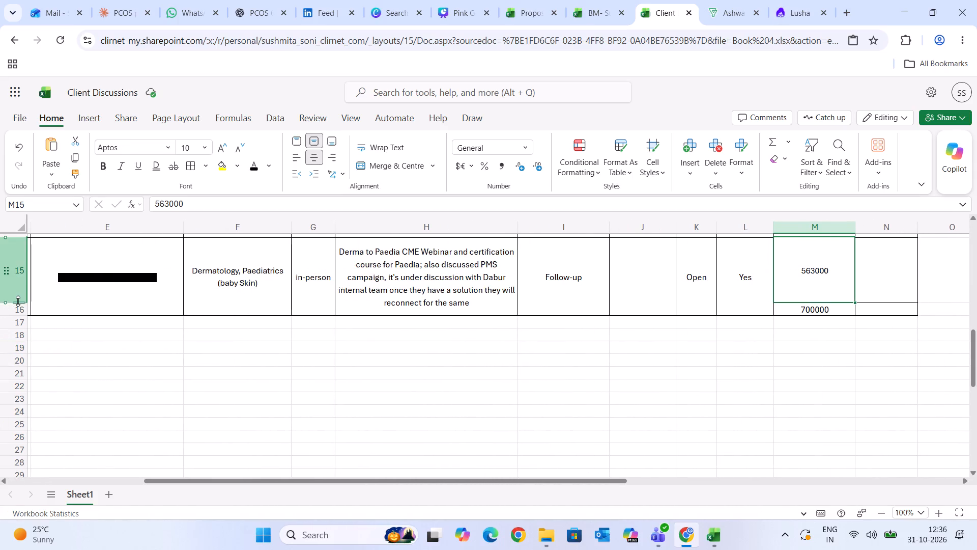
{"action": "left_click_drag", "start_coordinate": [18, 301], "coordinate": [18, 287]}
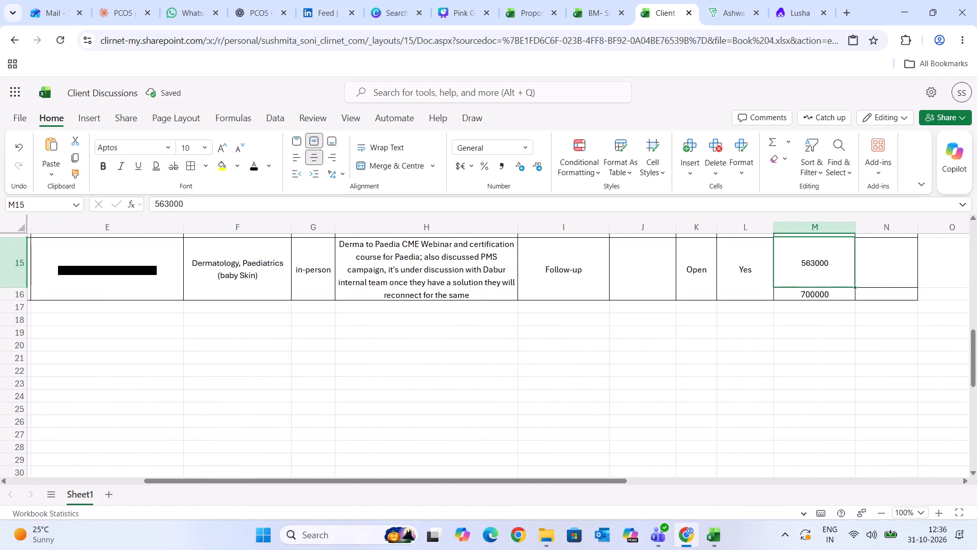
{"action": "left_click", "coordinate": [14, 298]}
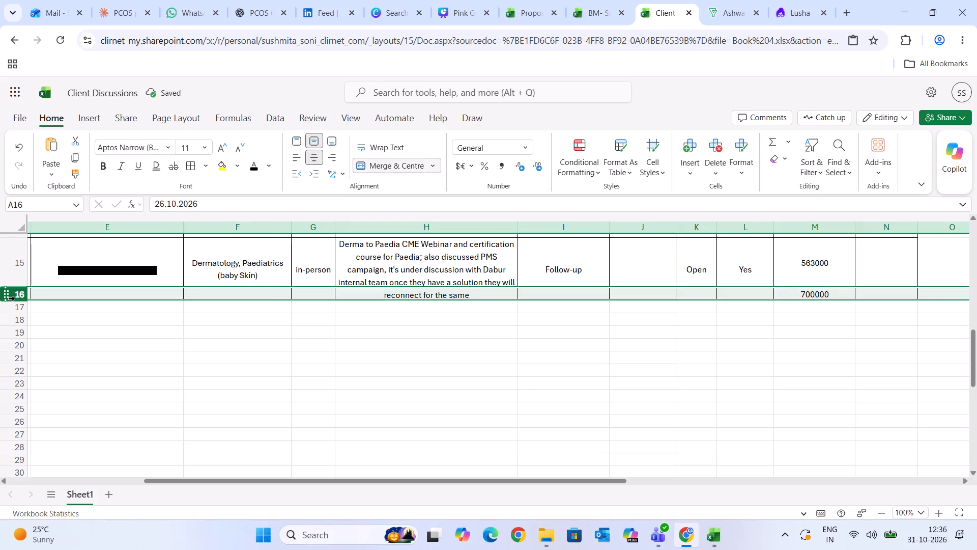
{"action": "left_click", "coordinate": [79, 317]}
{"action": "left_click", "coordinate": [17, 293]}
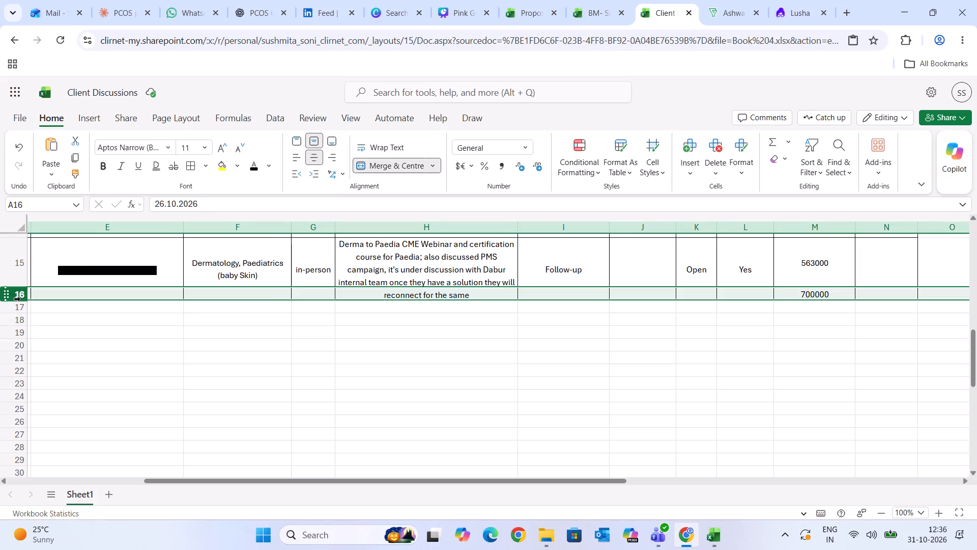
{"action": "left_click_drag", "start_coordinate": [21, 302], "coordinate": [21, 312]}
{"action": "left_click", "coordinate": [615, 346]}
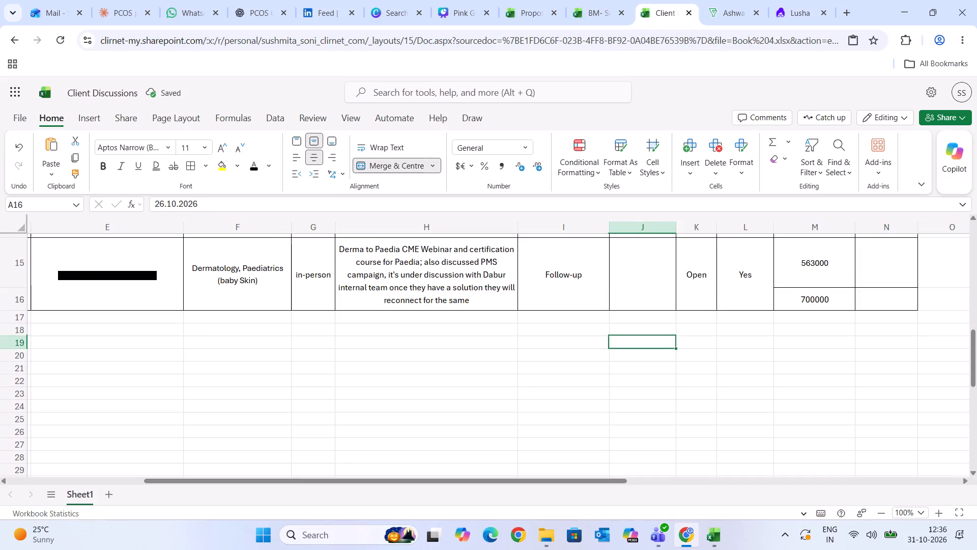
Examine the Client Discussions entries from the top of the table to the Dabur rows, checking actions, status and proposal values.
{"action": "left_click", "coordinate": [454, 287]}
{"action": "scroll", "coordinate": [454, 287], "scroll_direction": "up", "scroll_amount": 1}
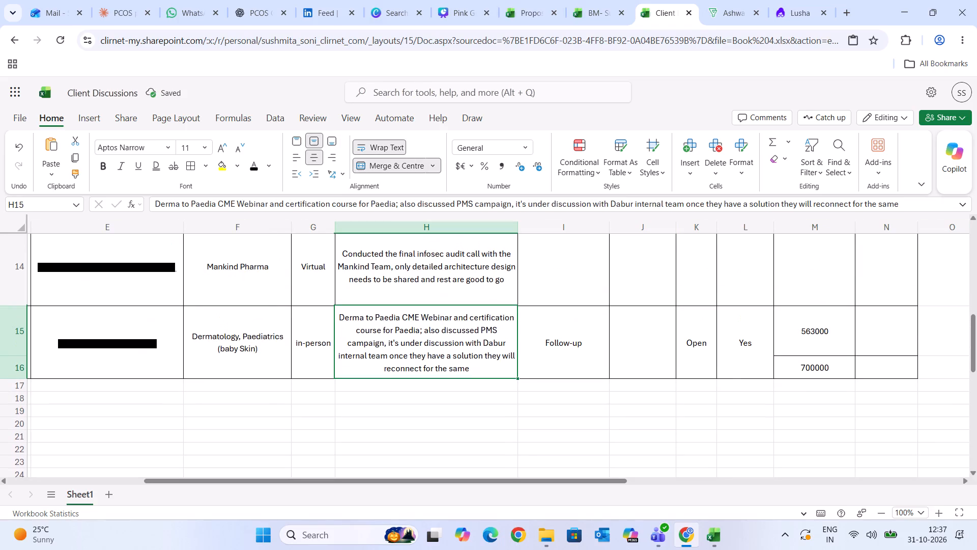
{"action": "left_click", "coordinate": [891, 312]}
{"action": "scroll", "coordinate": [891, 312], "scroll_direction": "up", "scroll_amount": 4}
{"action": "scroll", "coordinate": [891, 312], "scroll_direction": "down", "scroll_amount": 1}
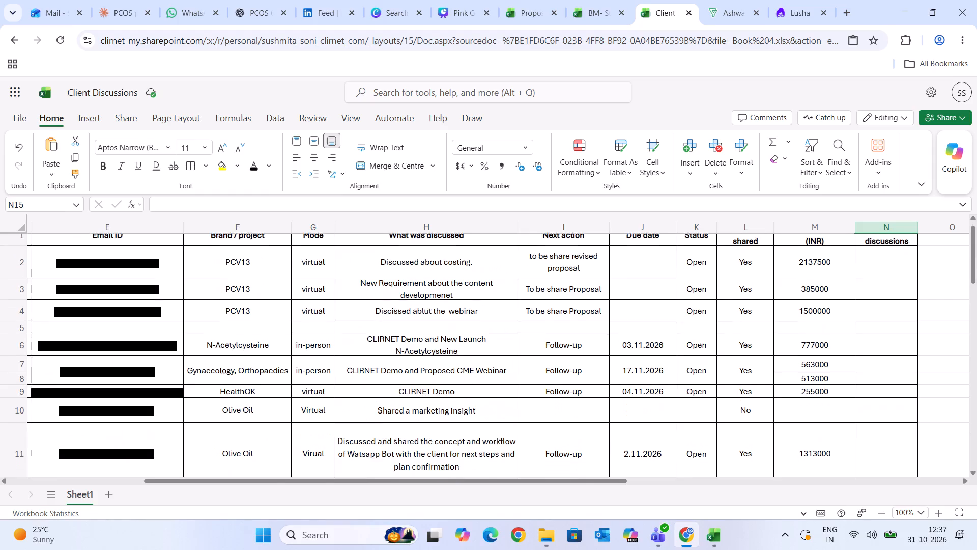
{"action": "scroll", "coordinate": [891, 312], "scroll_direction": "down", "scroll_amount": 4}
{"action": "scroll", "coordinate": [891, 312], "scroll_direction": "up", "scroll_amount": 4}
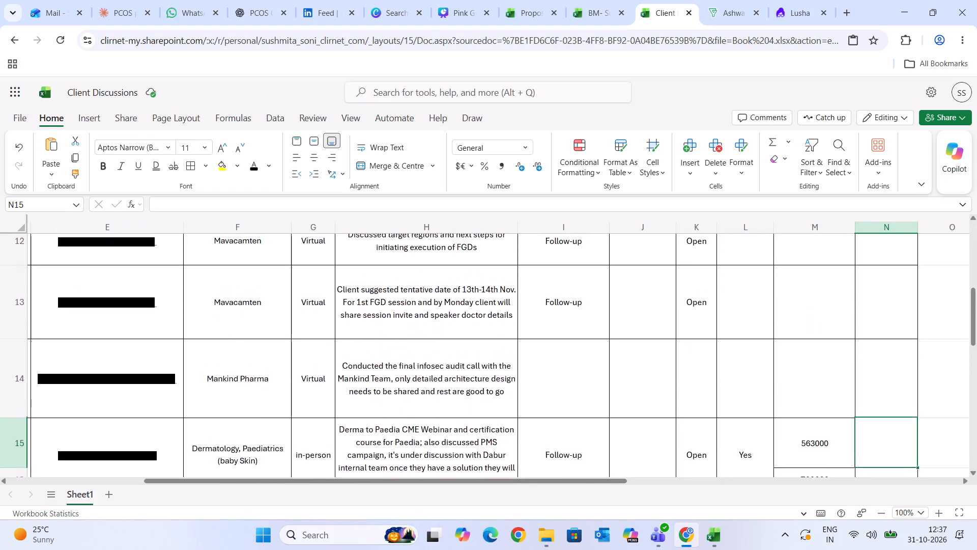
{"action": "scroll", "coordinate": [891, 312], "scroll_direction": "down", "scroll_amount": 1}
{"action": "scroll", "coordinate": [891, 312], "scroll_direction": "up", "scroll_amount": 4}
{"action": "scroll", "coordinate": [891, 312], "scroll_direction": "down", "scroll_amount": 3}
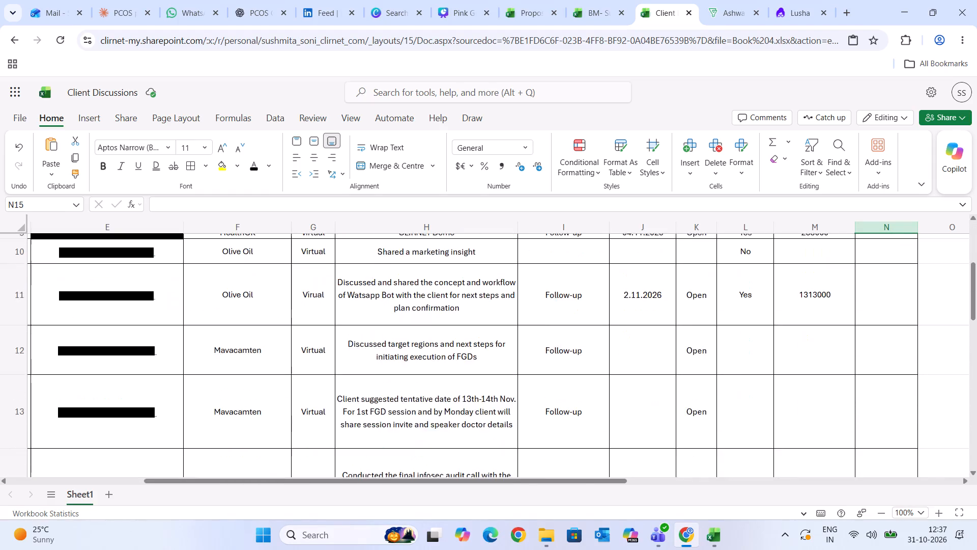
{"action": "scroll", "coordinate": [891, 312], "scroll_direction": "down", "scroll_amount": 4}
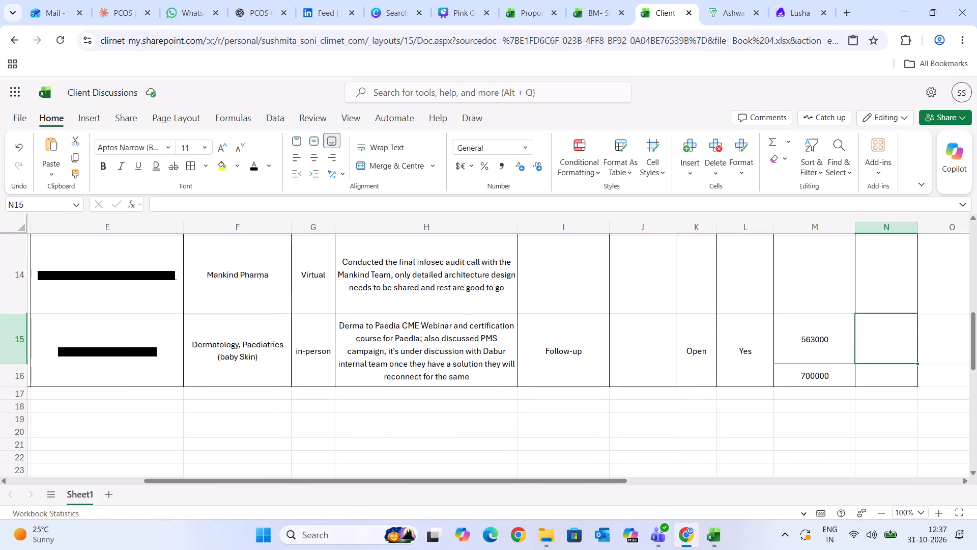
{"action": "left_click", "coordinate": [892, 379]}
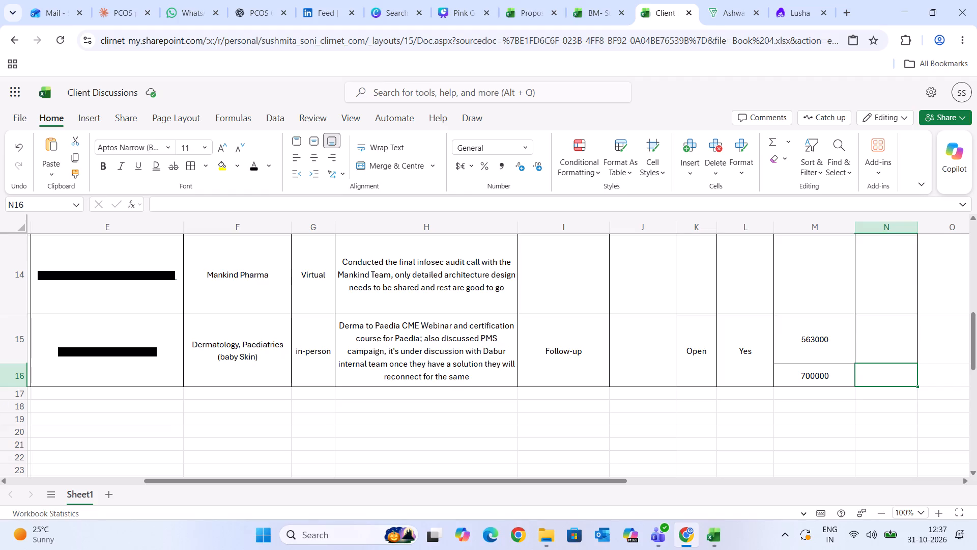
Start a new entry in row 17 of Client Discussions dated 27.10.2026, matching row 10 of the Performance Tracker's Meeting Interaction sheet.
{"action": "left_click", "coordinate": [887, 395]}
{"action": "key", "text": "Left"}
{"action": "key", "text": "Left"}
{"action": "key", "text": "Left"}
{"action": "key", "text": "Left"}
{"action": "key", "text": "Left"}
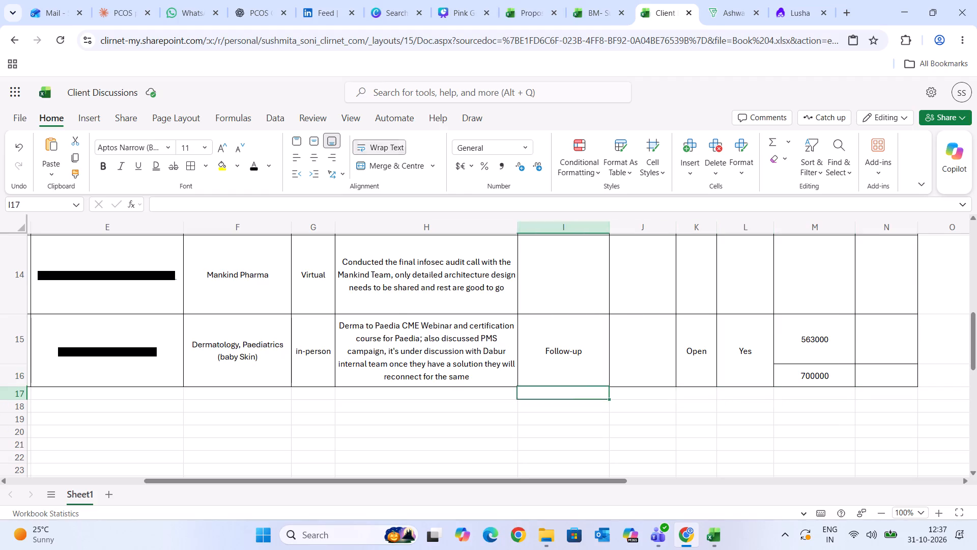
{"action": "key", "text": "Left"}
{"action": "key", "text": "Left"}
{"action": "key", "text": "Left"}
{"action": "key", "text": "Left"}
{"action": "key", "text": "Left"}
{"action": "key", "text": "Left"}
{"action": "key", "text": "Left"}
{"action": "key", "text": "Left"}
{"action": "key", "text": "Left"}
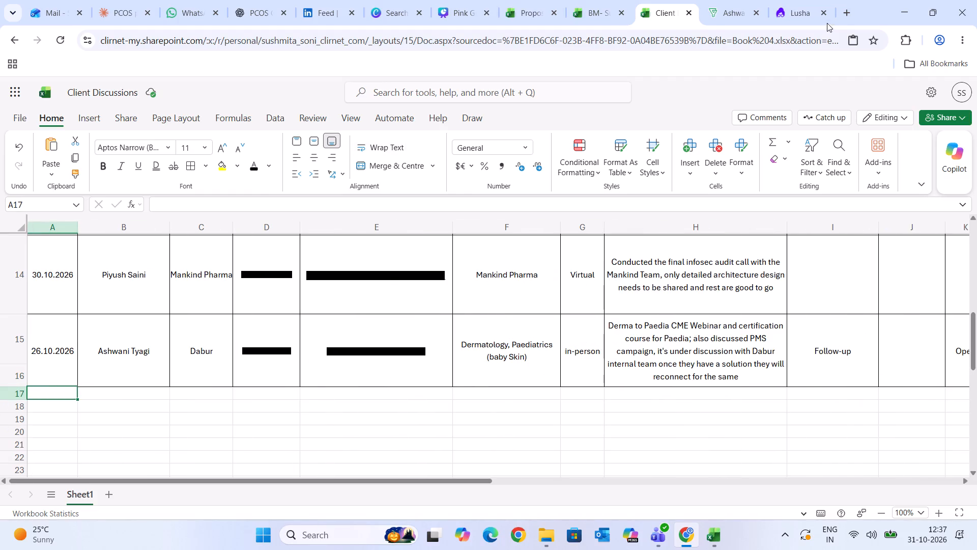
{"action": "left_click", "coordinate": [609, 10]}
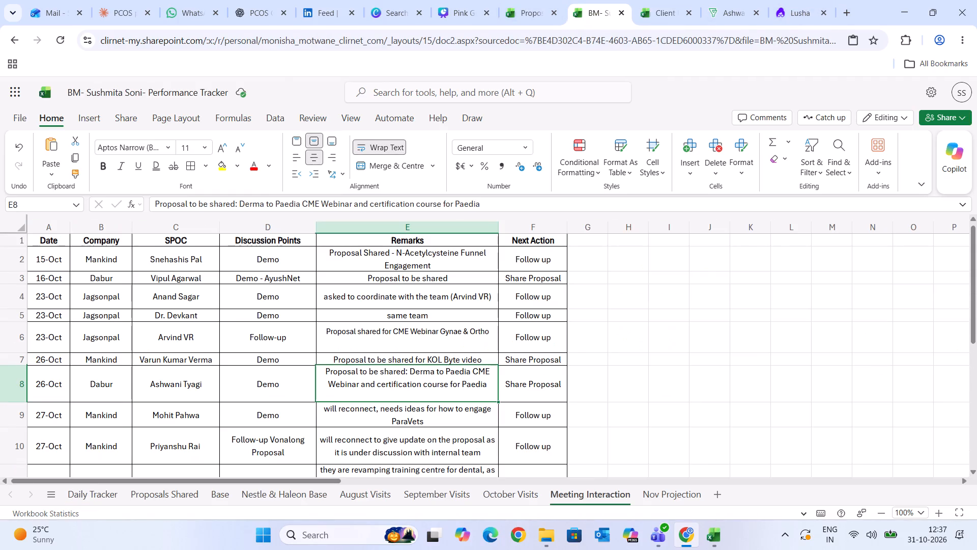
{"action": "scroll", "coordinate": [369, 421], "scroll_direction": "down", "scroll_amount": 2}
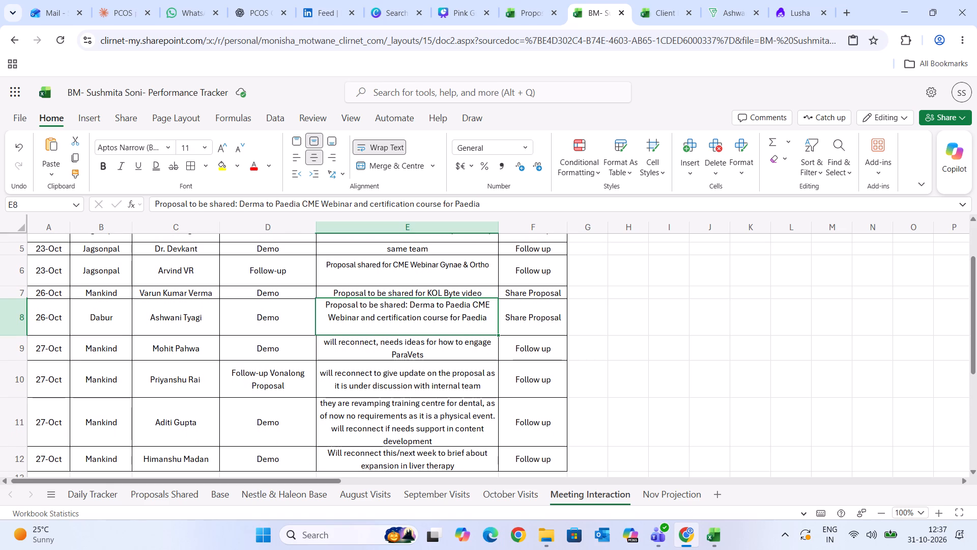
{"action": "left_click", "coordinate": [61, 374]}
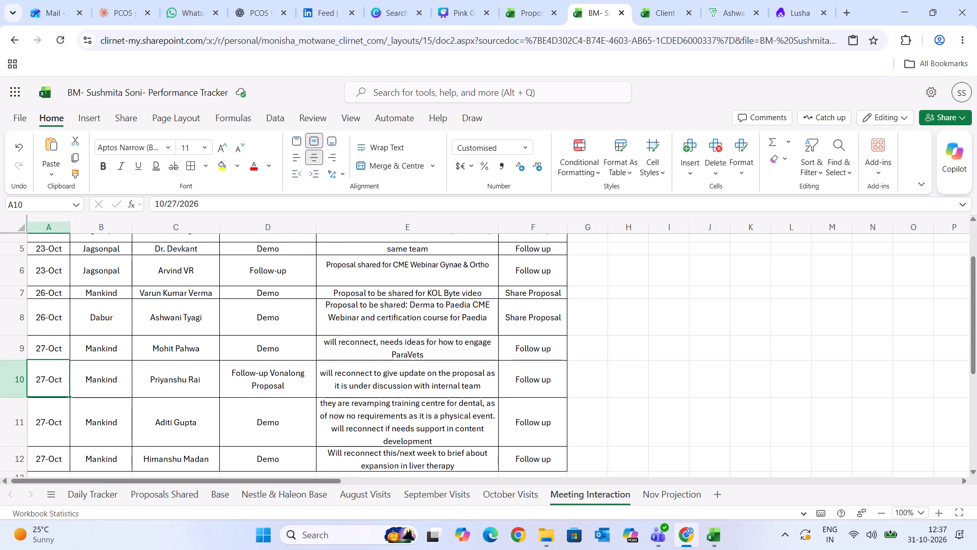
{"action": "key", "text": "ctrl+c"}
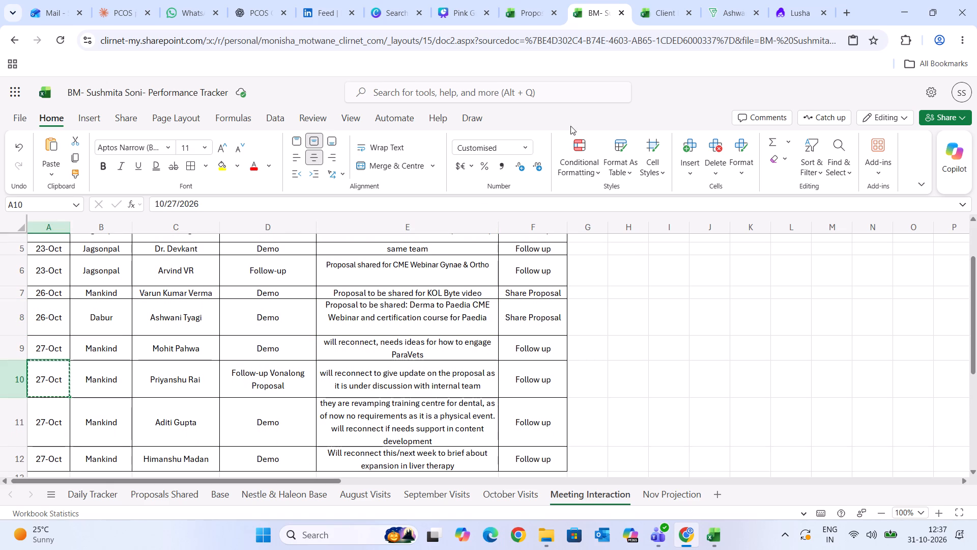
{"action": "left_click", "coordinate": [726, 2]}
{"action": "left_click", "coordinate": [674, 3]}
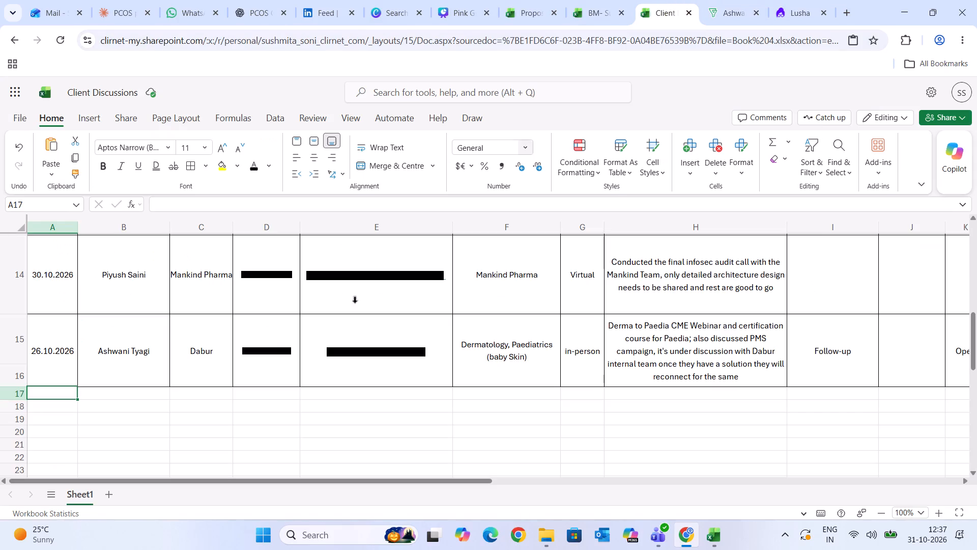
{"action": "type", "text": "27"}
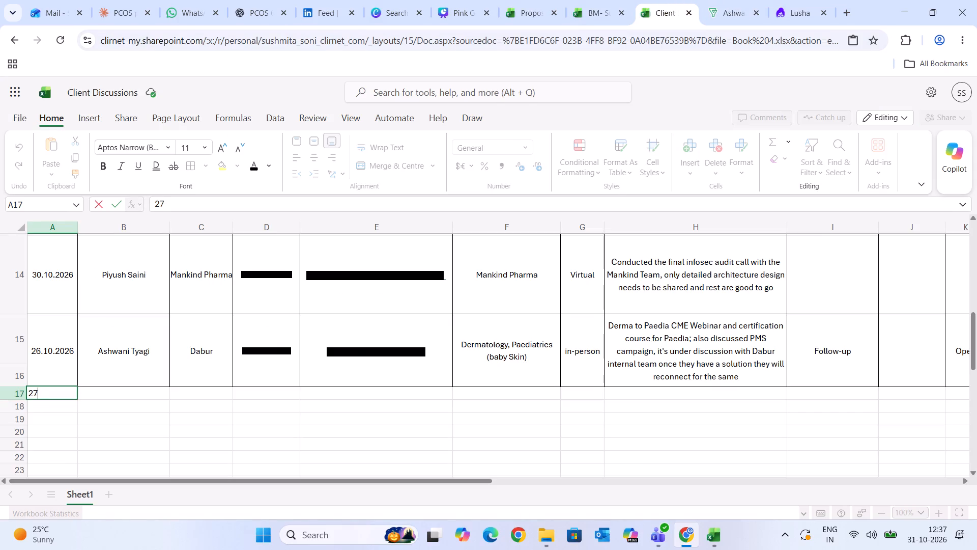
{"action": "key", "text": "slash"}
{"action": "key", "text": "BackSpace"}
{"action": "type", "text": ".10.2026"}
In row 17, enter the SPOC's name from the tracker's Vonalong follow-up meeting and the company Mankind.
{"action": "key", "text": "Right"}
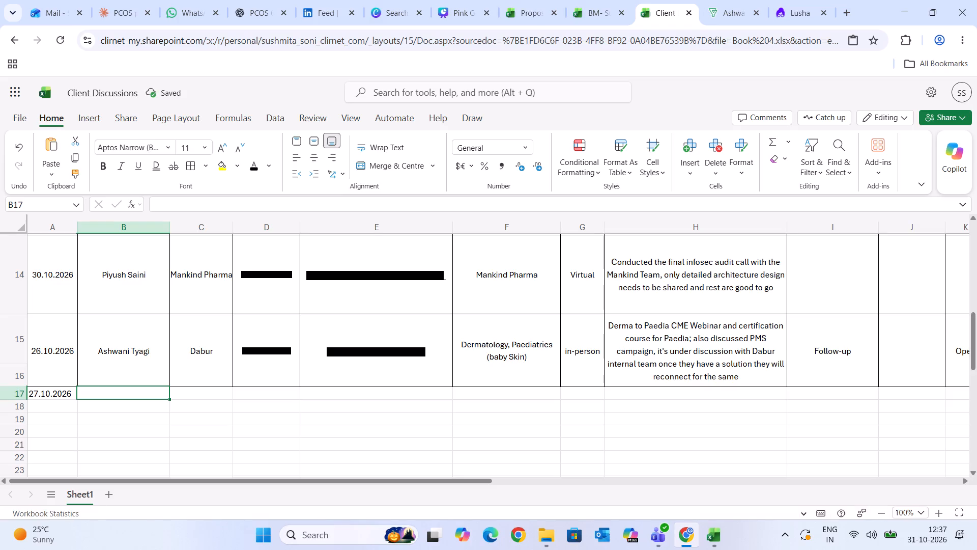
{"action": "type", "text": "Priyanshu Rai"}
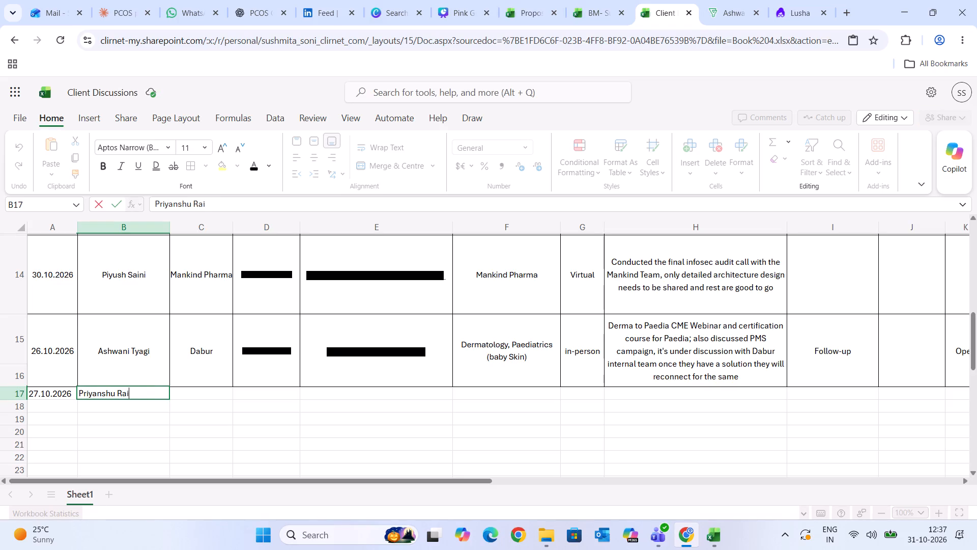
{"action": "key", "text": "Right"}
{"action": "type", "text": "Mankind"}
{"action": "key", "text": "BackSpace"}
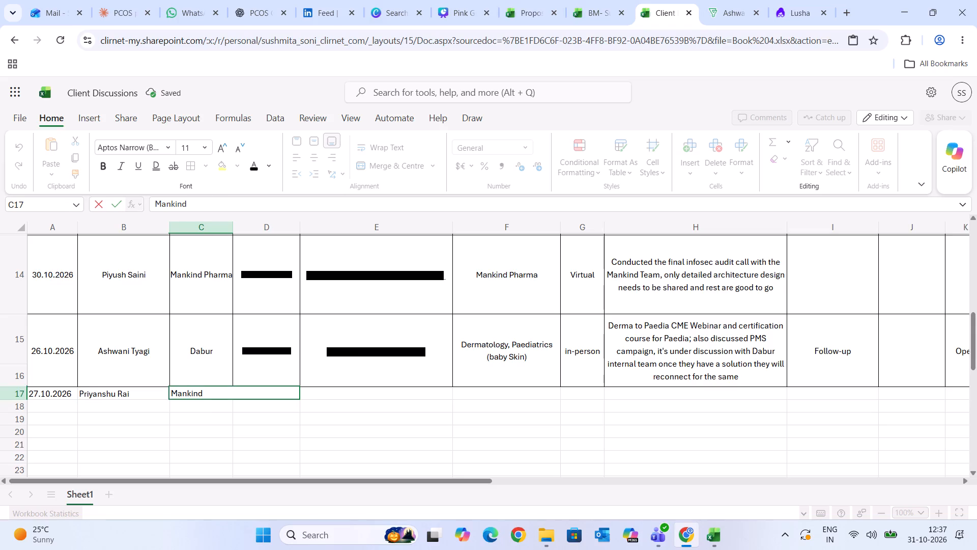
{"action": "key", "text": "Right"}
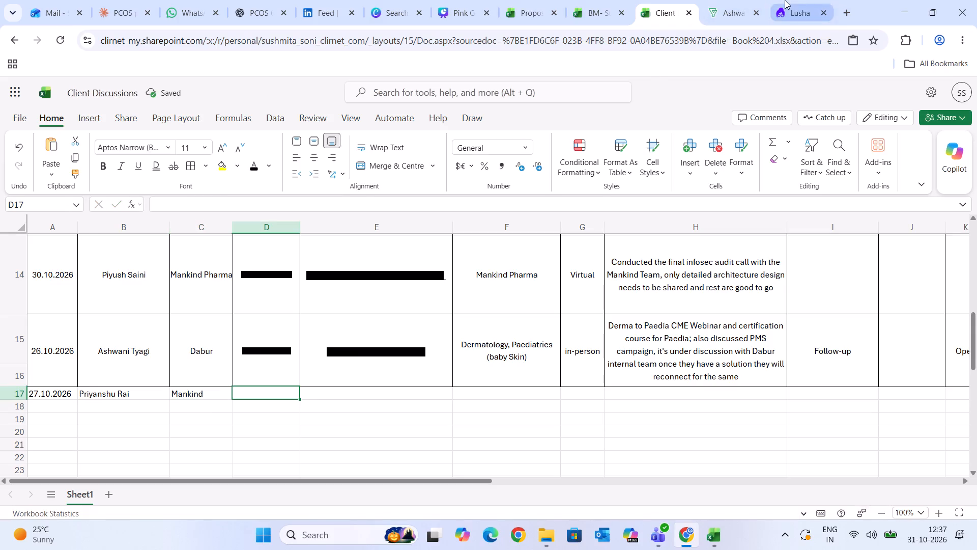
Find the Mankind Pharma contact in Bigin by first name and copy their mobile number into D17 of Client Discussions.
{"action": "double_click", "coordinate": [729, 0]}
{"action": "left_click", "coordinate": [227, 93]}
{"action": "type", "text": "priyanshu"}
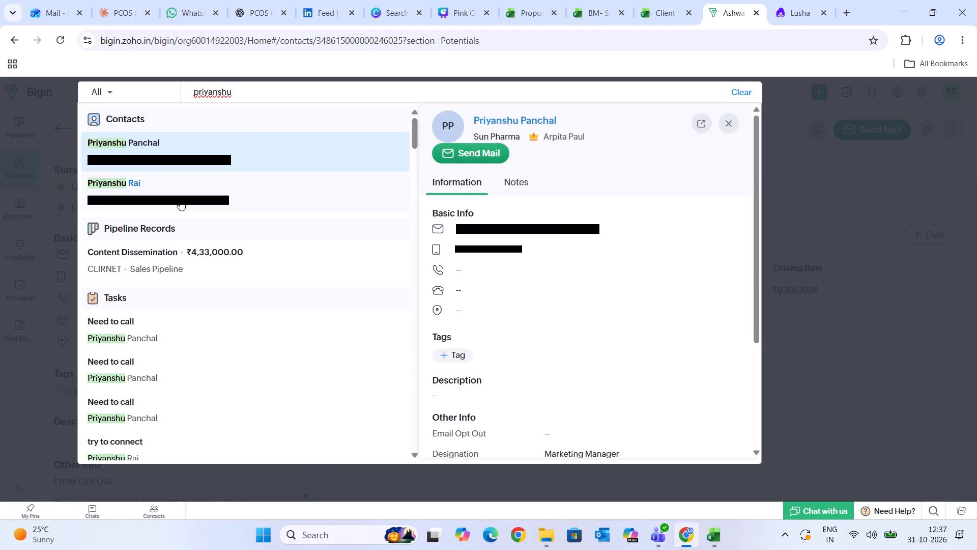
{"action": "left_click", "coordinate": [179, 199]}
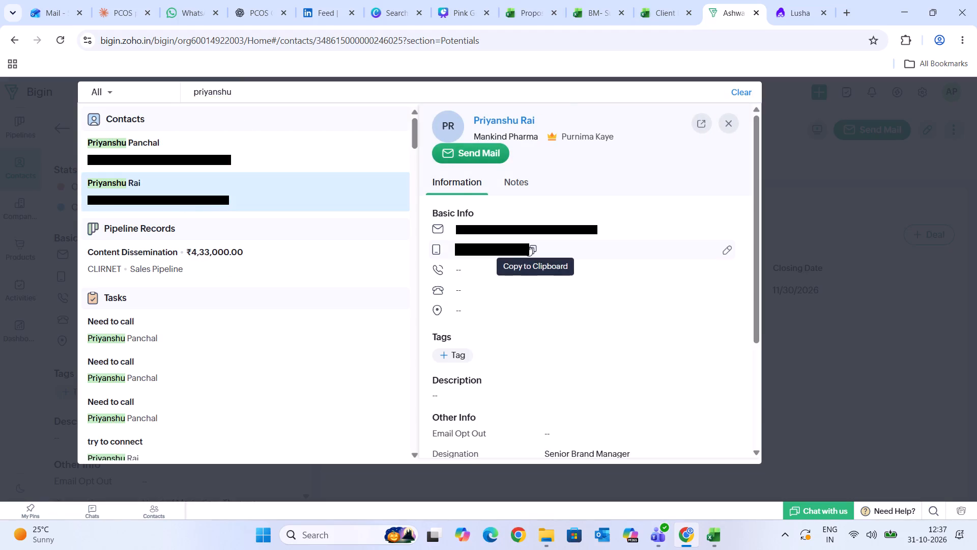
{"action": "left_click", "coordinate": [527, 244]}
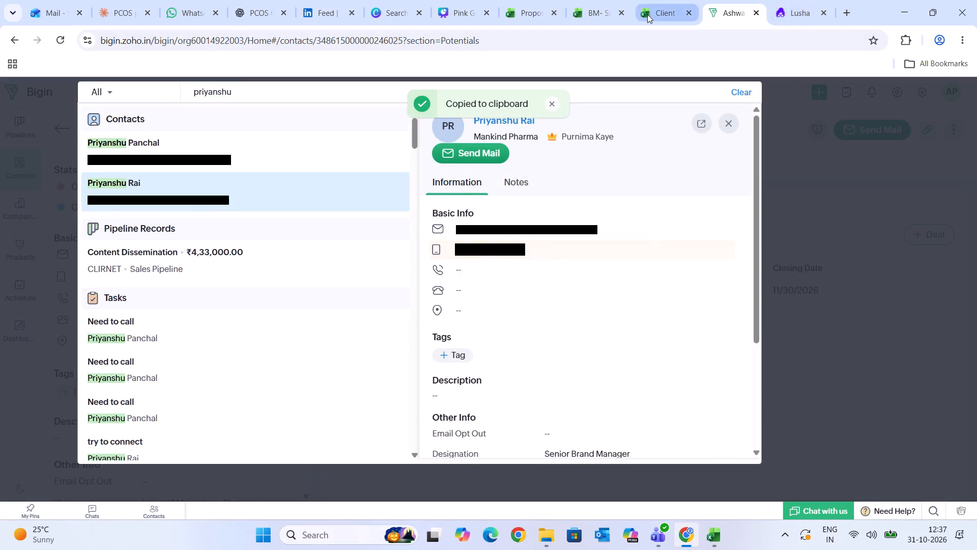
{"action": "left_click", "coordinate": [647, 14]}
{"action": "key", "text": "ctrl+v"}
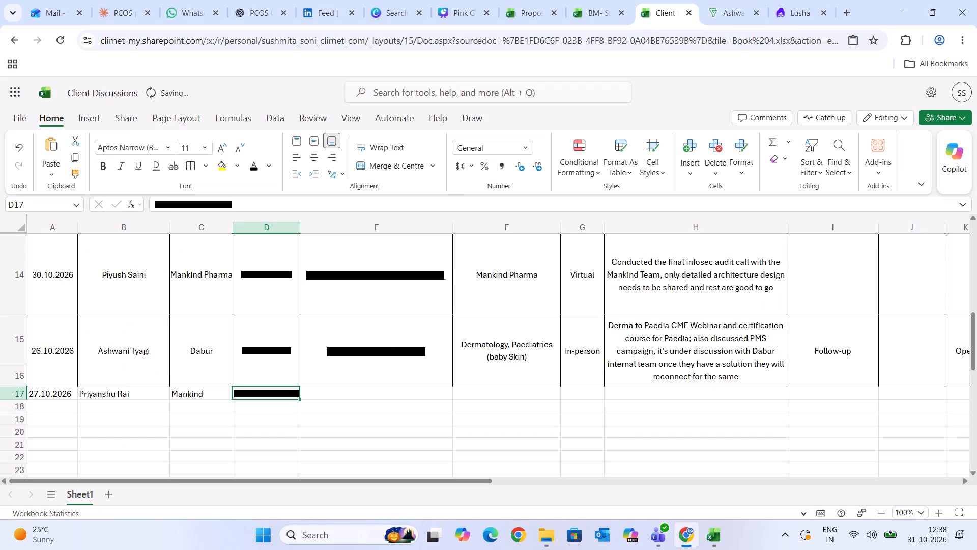
Remove the extra characters from the contact's phone number in D17.
{"action": "left_click", "coordinate": [248, 392]}
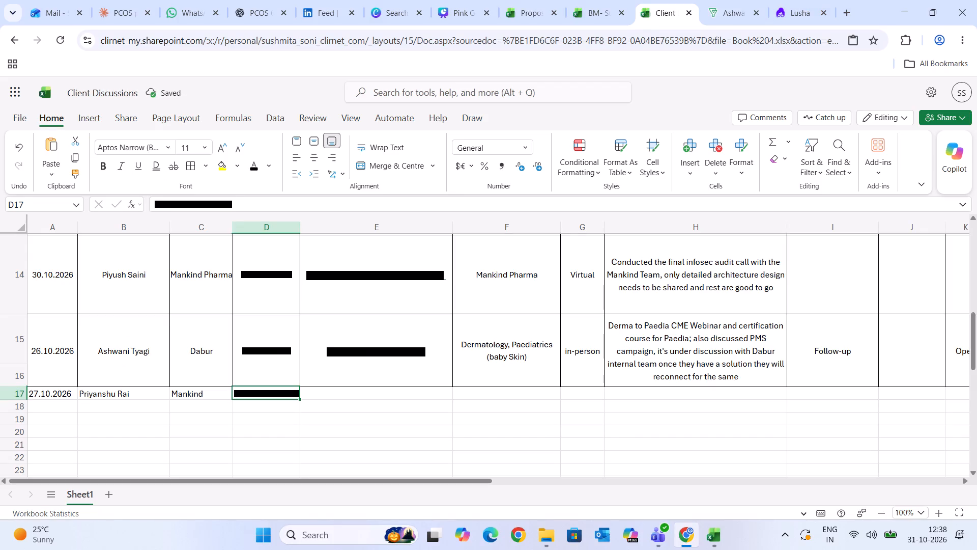
{"action": "left_click", "coordinate": [258, 416]}
{"action": "double_click", "coordinate": [253, 392]}
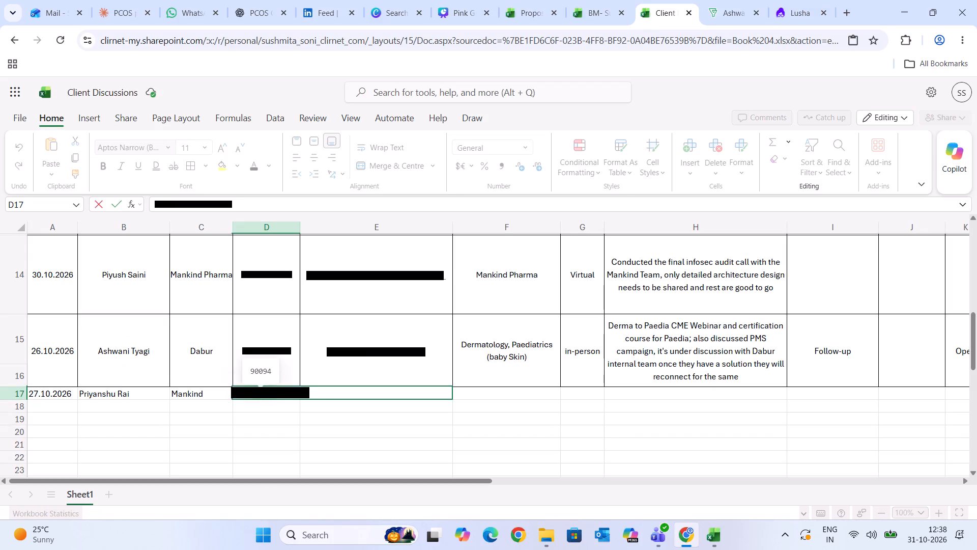
{"action": "left_click", "coordinate": [254, 395]}
{"action": "key", "text": "BackSpace"}
{"action": "key", "text": "BackSpace"}
{"action": "key", "text": "BackSpace"}
{"action": "key", "text": "BackSpace"}
{"action": "key", "text": "BackSpace"}
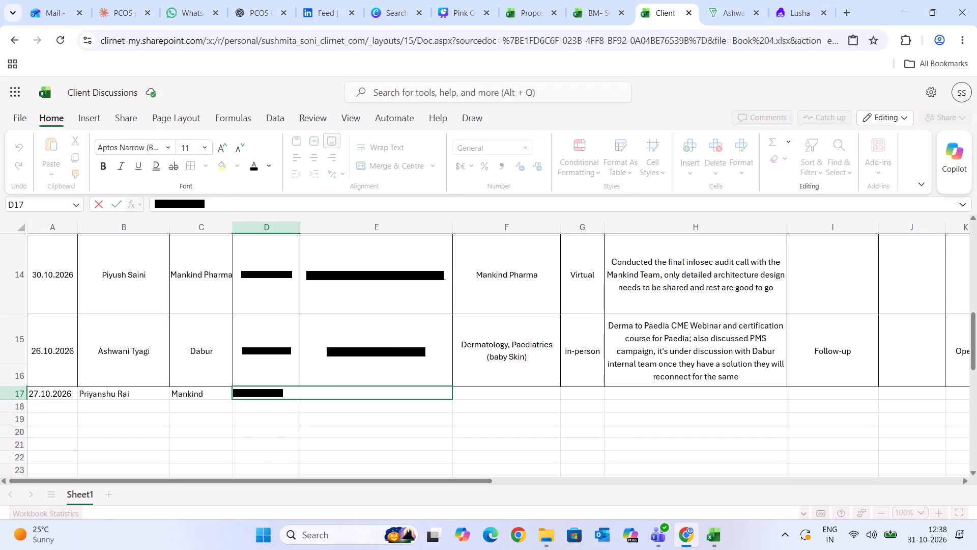
{"action": "left_click", "coordinate": [261, 391]}
{"action": "key", "text": "BackSpace"}
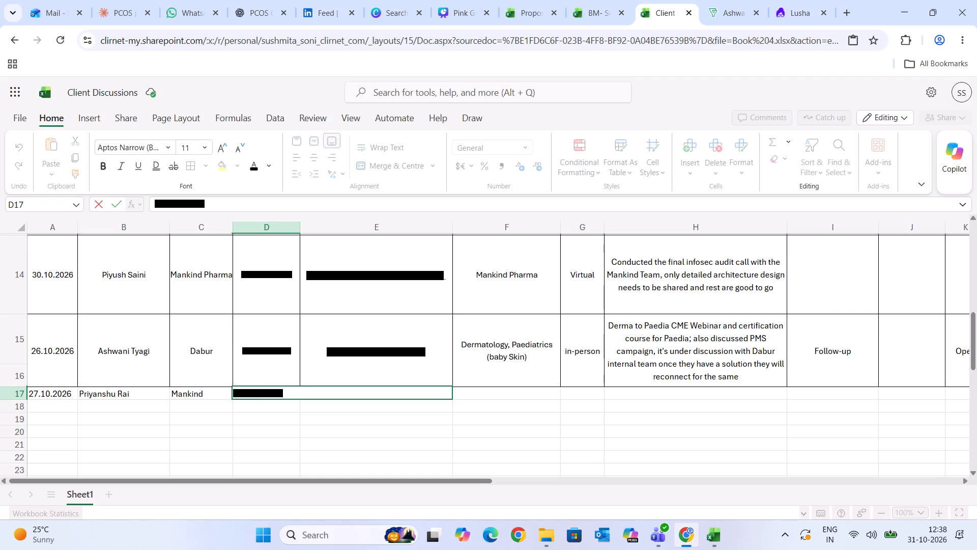
{"action": "left_click", "coordinate": [320, 411]}
{"action": "left_click", "coordinate": [283, 396]}
Copy the same Mankind contact's email address from Bigin into E17 of Client Discussions.
{"action": "left_click", "coordinate": [319, 390]}
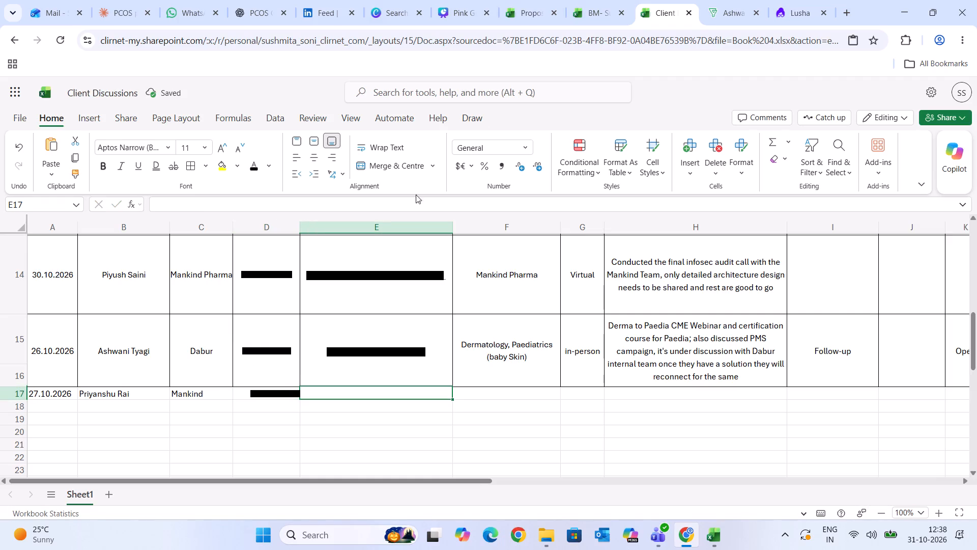
{"action": "left_click", "coordinate": [730, 0]}
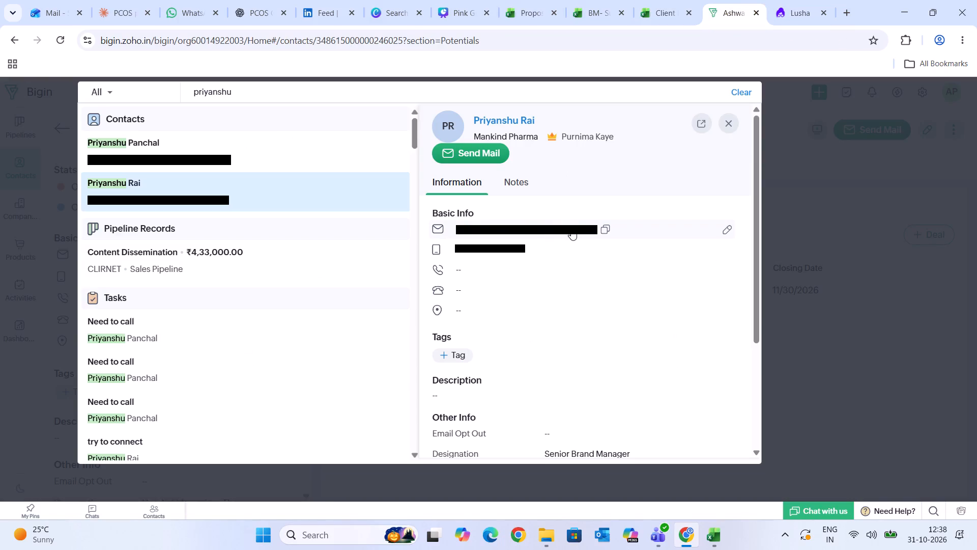
{"action": "left_click", "coordinate": [606, 228]}
{"action": "left_click", "coordinate": [669, 13]}
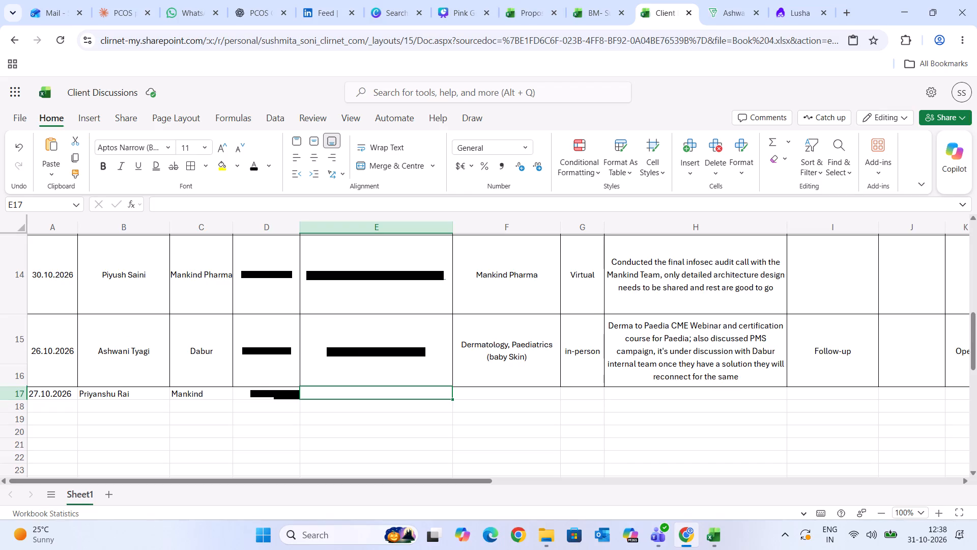
{"action": "key", "text": "ctrl+v"}
{"action": "left_click", "coordinate": [427, 429]}
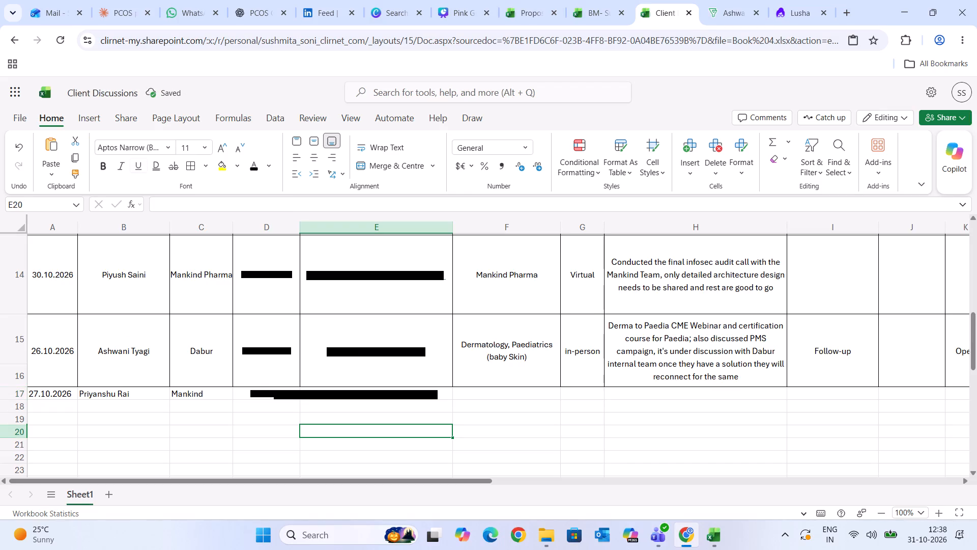
Fill in row 17 with Vonalong in column F and in-person as the meeting mode.
{"action": "left_click", "coordinate": [485, 391]}
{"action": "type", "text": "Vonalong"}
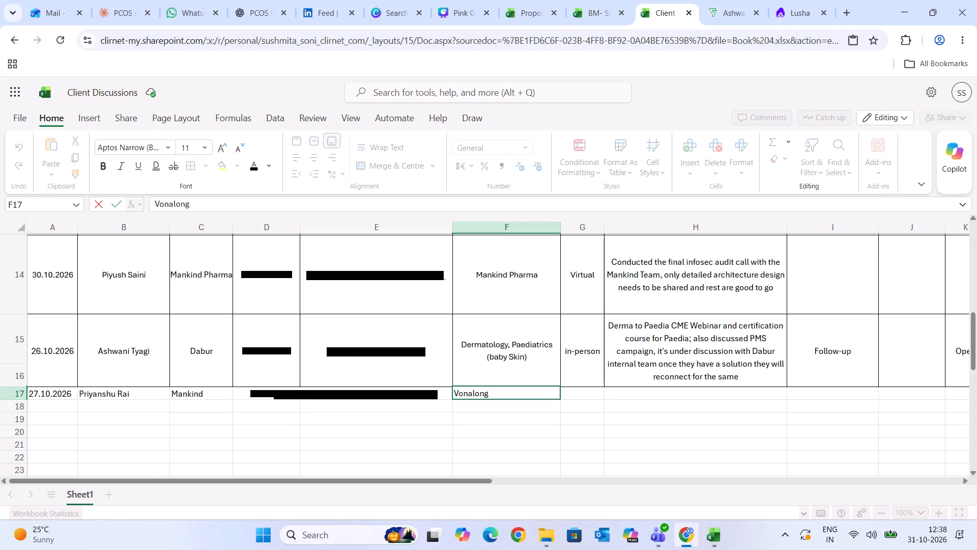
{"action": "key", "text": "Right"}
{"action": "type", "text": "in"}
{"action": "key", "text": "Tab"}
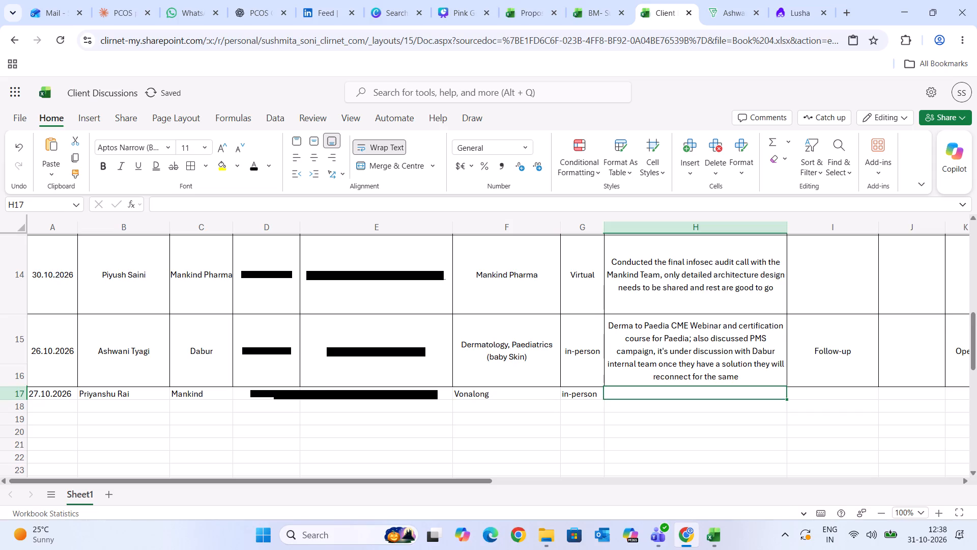
Copy the Vonalong follow-up remarks from E10 of the Performance Tracker's Meeting Interaction sheet, viewing the November 2026 calendar along the way.
{"action": "left_click", "coordinate": [726, 7]}
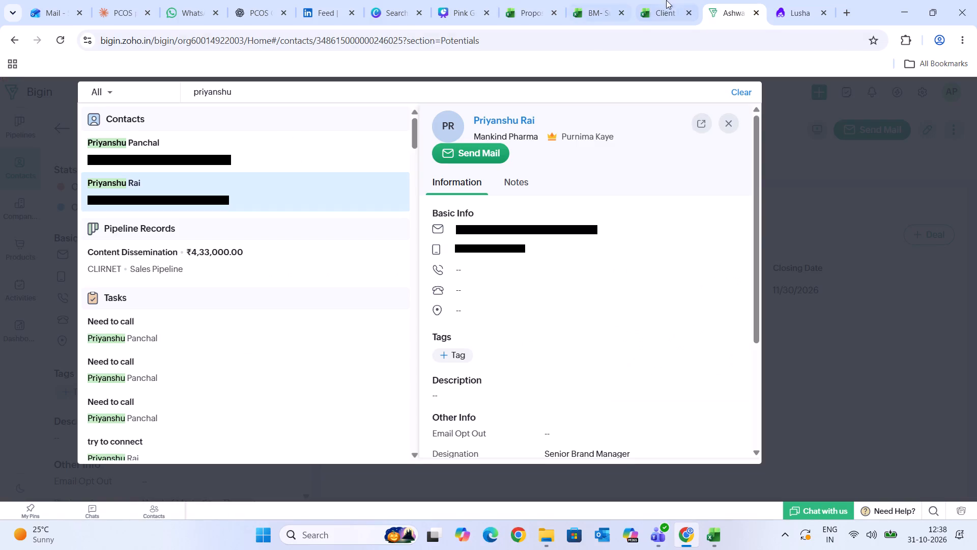
{"action": "left_click", "coordinate": [593, 5]}
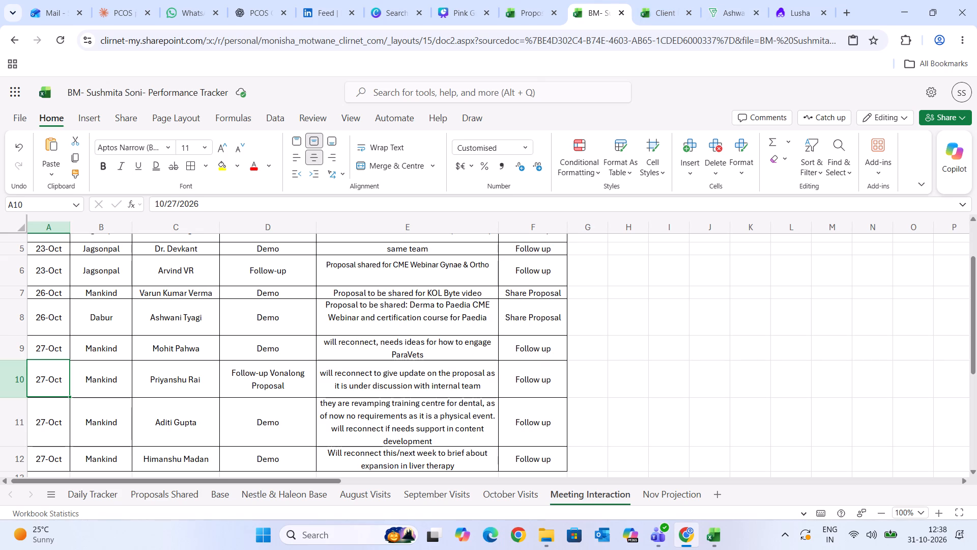
{"action": "left_click", "coordinate": [95, 381]}
{"action": "key", "text": "Right"}
{"action": "key", "text": "Right"}
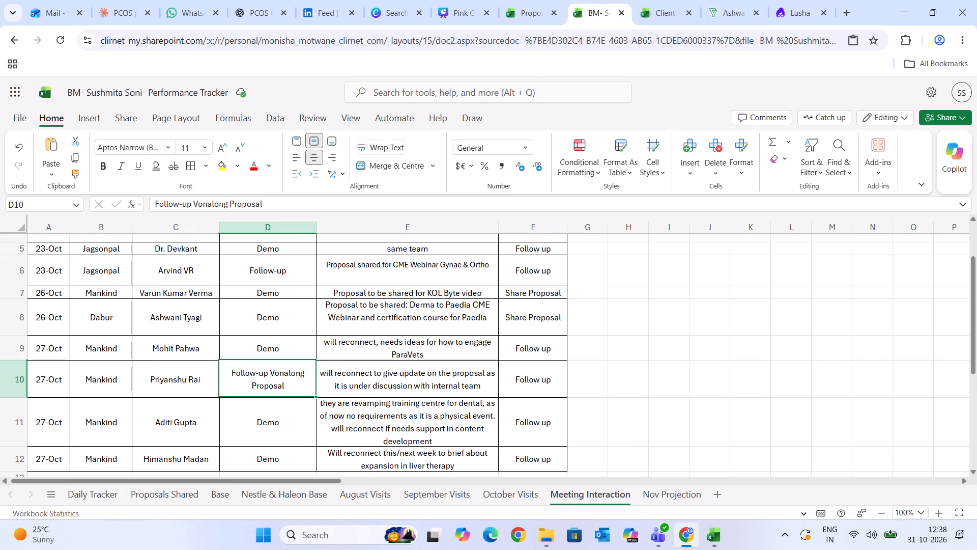
{"action": "key", "text": "Right"}
{"action": "left_click", "coordinate": [921, 532]}
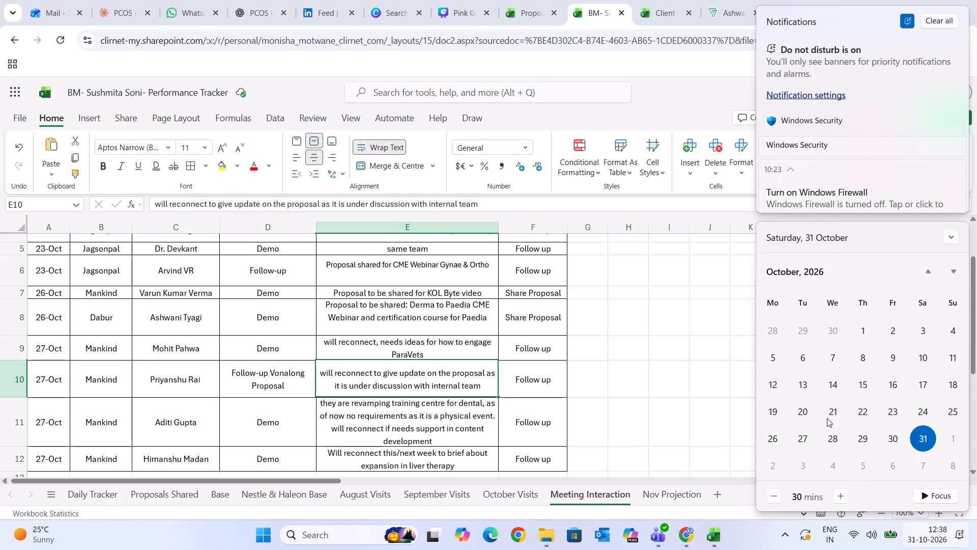
{"action": "left_click", "coordinate": [957, 272]}
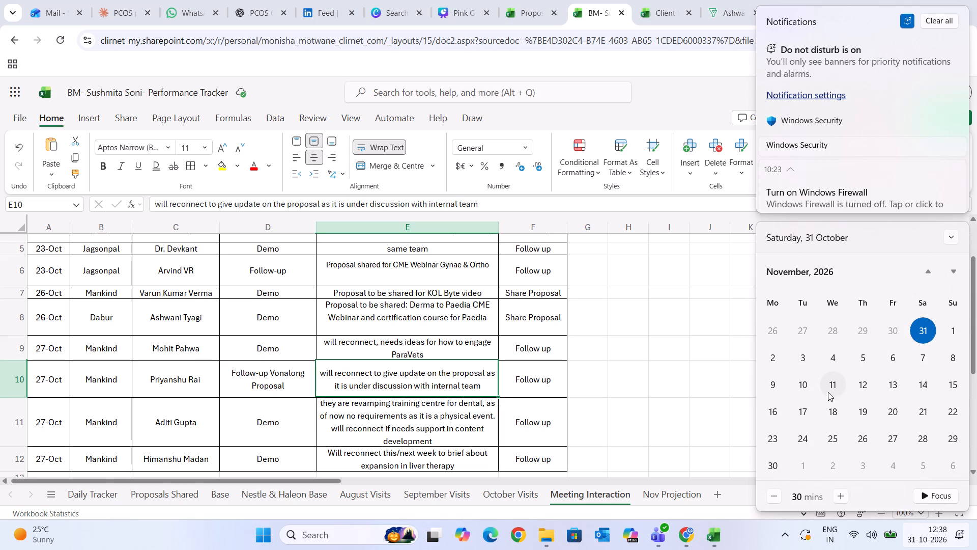
{"action": "left_click", "coordinate": [934, 547]}
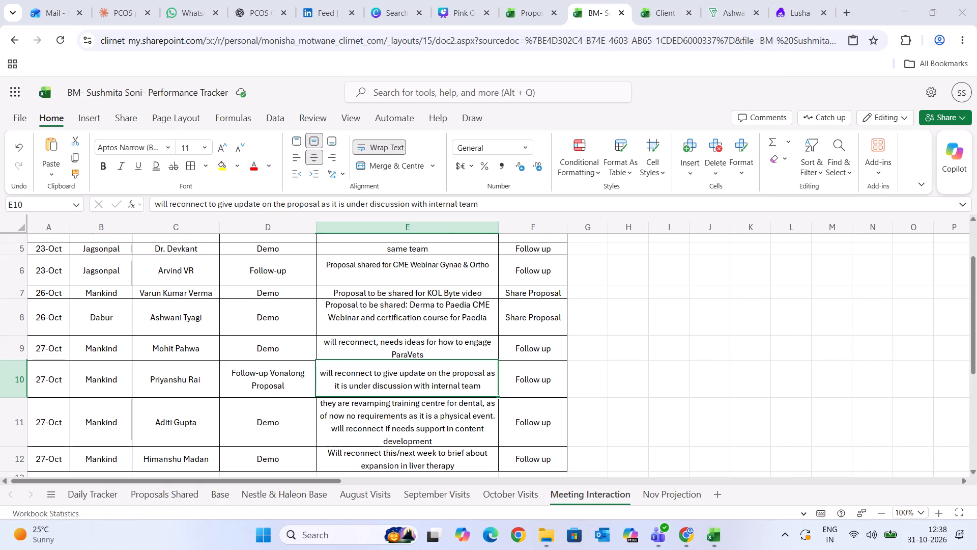
{"action": "key", "text": "ctrl+c"}
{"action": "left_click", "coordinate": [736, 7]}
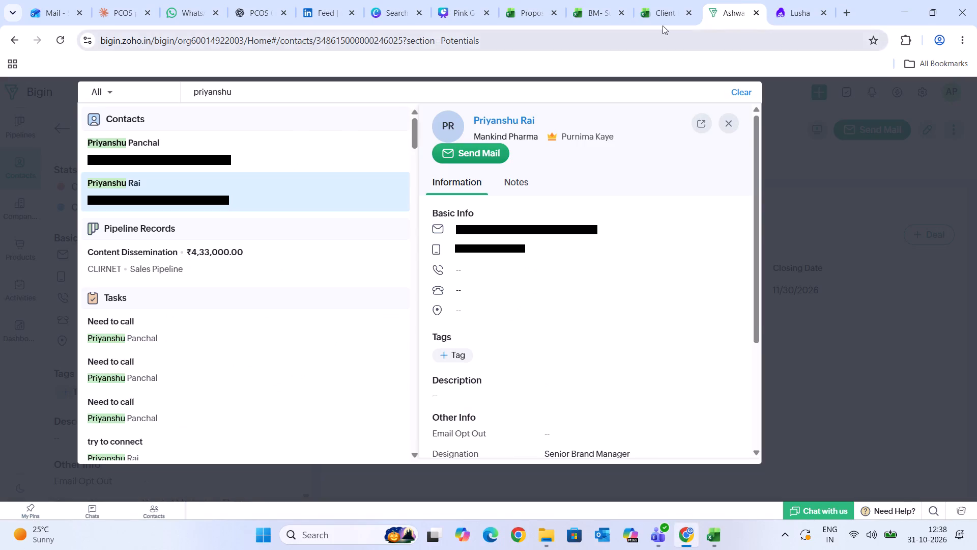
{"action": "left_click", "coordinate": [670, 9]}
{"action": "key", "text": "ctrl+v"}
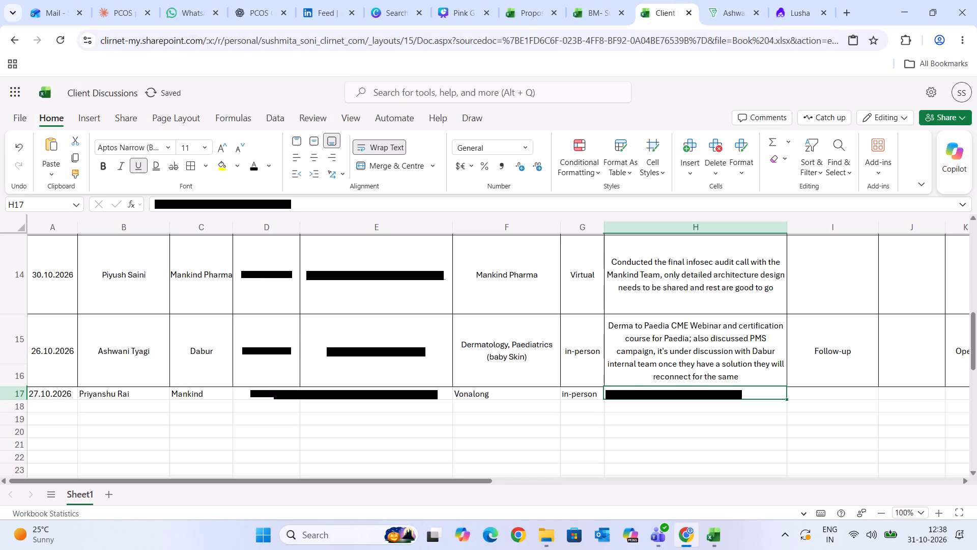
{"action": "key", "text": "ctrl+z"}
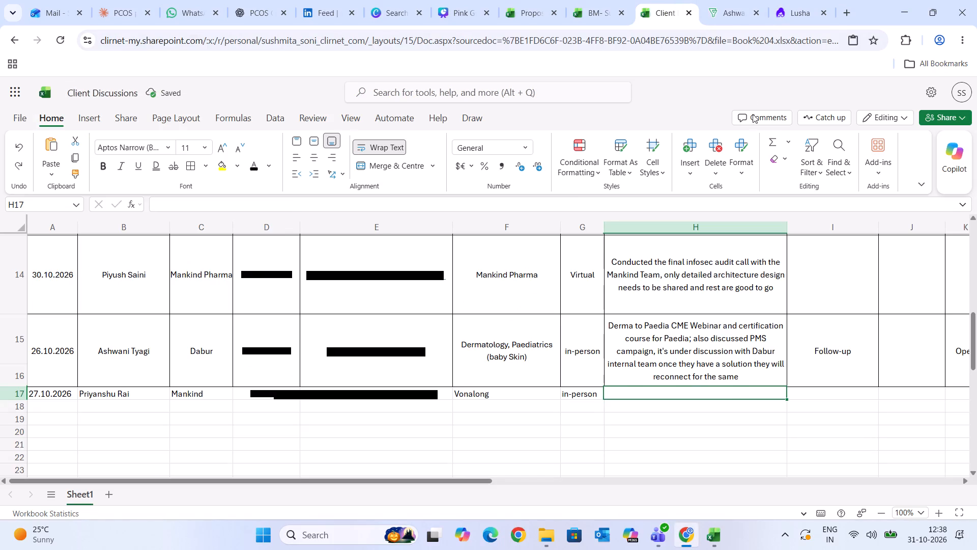
Copy the Vonalong follow-up remarks from E10 of the Performance Tracker's Meeting Interaction sheet into H17 of Client Discussions.
{"action": "left_click", "coordinate": [598, 0]}
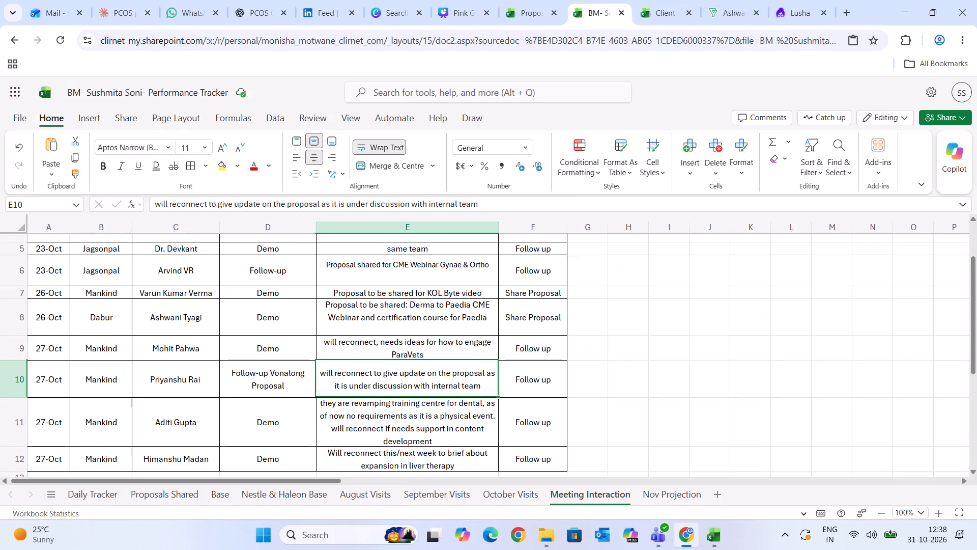
{"action": "key", "text": "ctrl+c"}
{"action": "left_click", "coordinate": [672, 7]}
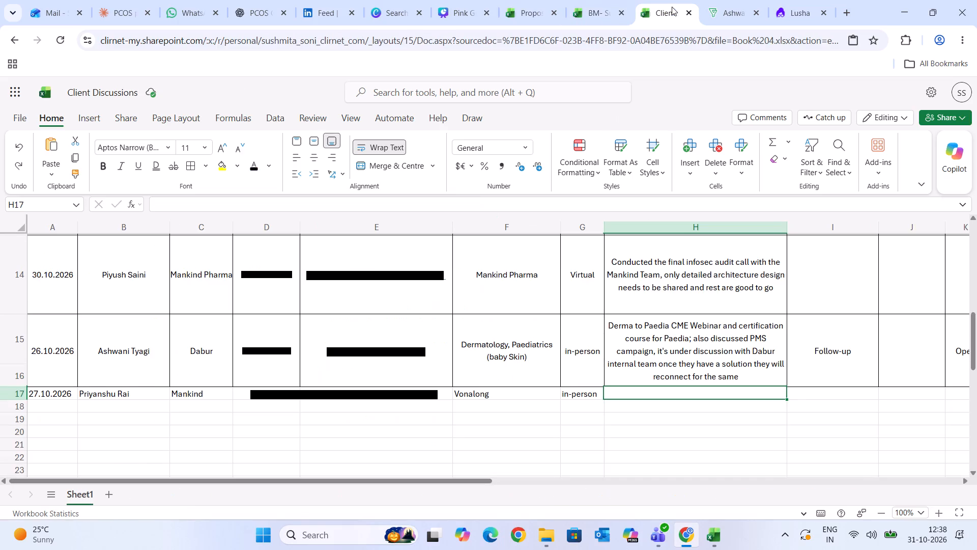
{"action": "key", "text": "ctrl+v"}
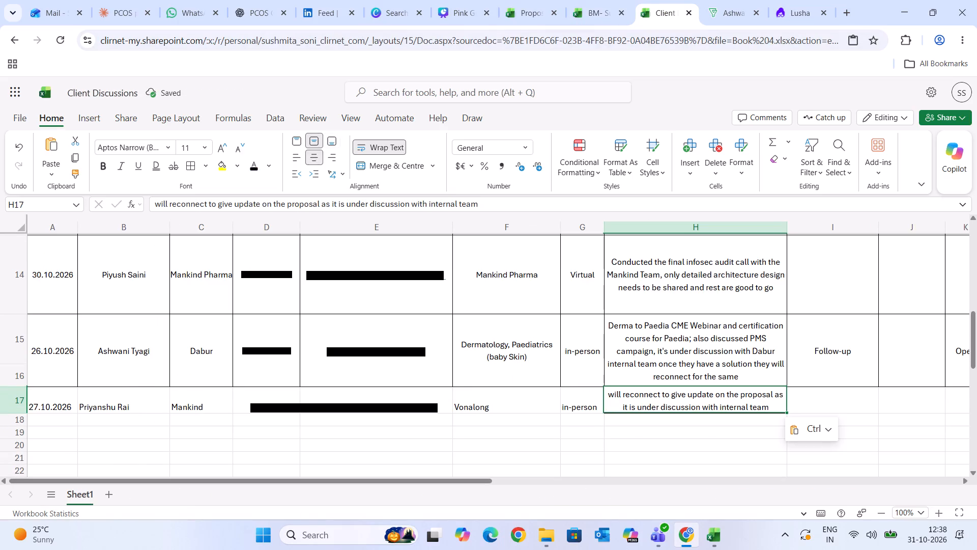
Complete row 17 with Follow-up in column I, Open in column K and Yes in column L.
{"action": "left_click", "coordinate": [804, 404]}
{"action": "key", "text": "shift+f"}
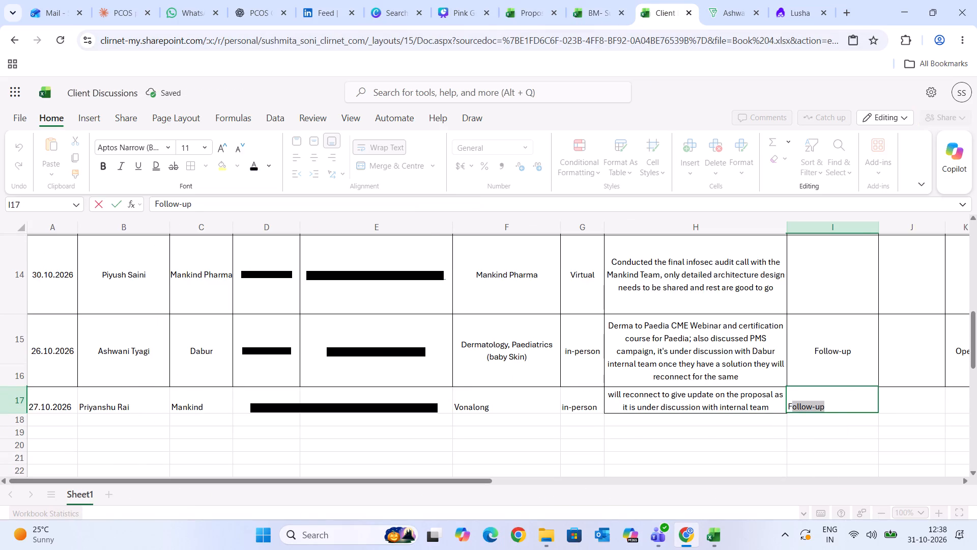
{"action": "key", "text": "Tab"}
{"action": "scroll", "coordinate": [804, 404], "scroll_direction": "left", "scroll_amount": 2}
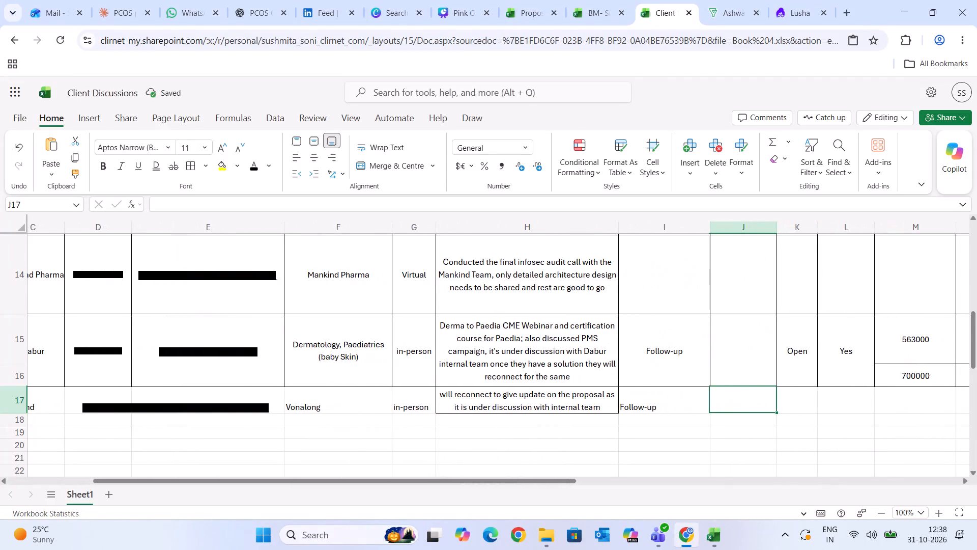
{"action": "left_click", "coordinate": [793, 398]}
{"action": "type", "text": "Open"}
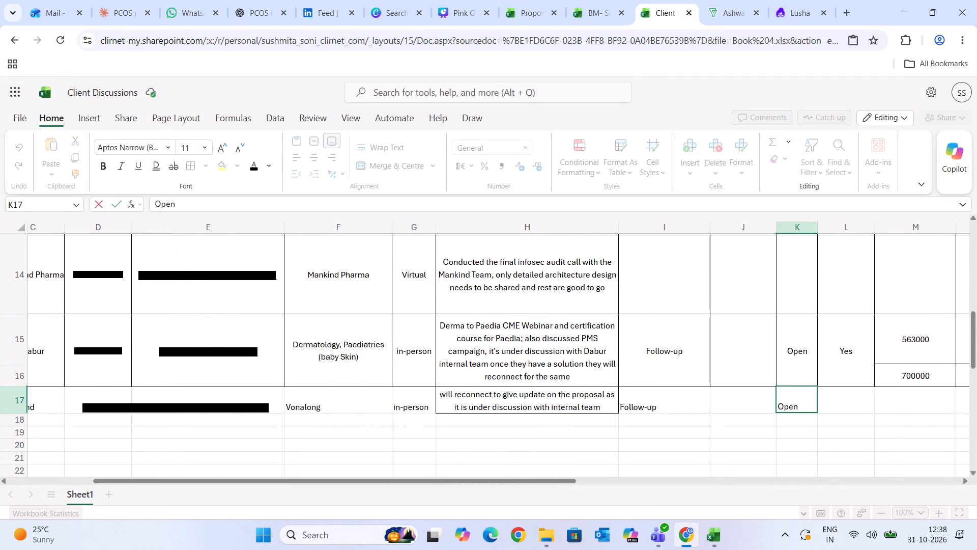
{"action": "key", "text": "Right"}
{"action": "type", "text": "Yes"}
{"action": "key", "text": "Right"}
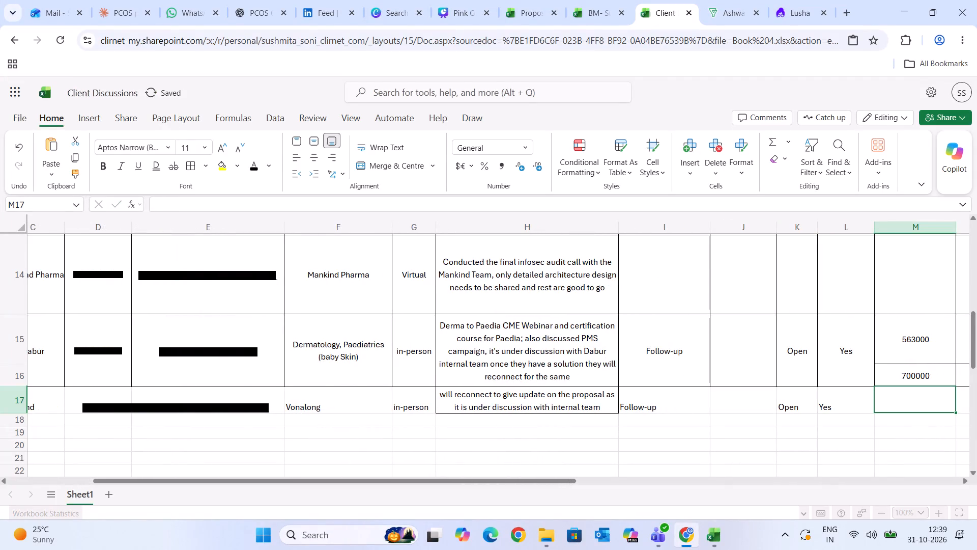
Return to the Performance Tracker workbook to look up the Mankind Vonalong details for M17 of Client Discussions.
{"action": "scroll", "coordinate": [900, 414], "scroll_direction": "left", "scroll_amount": 1}
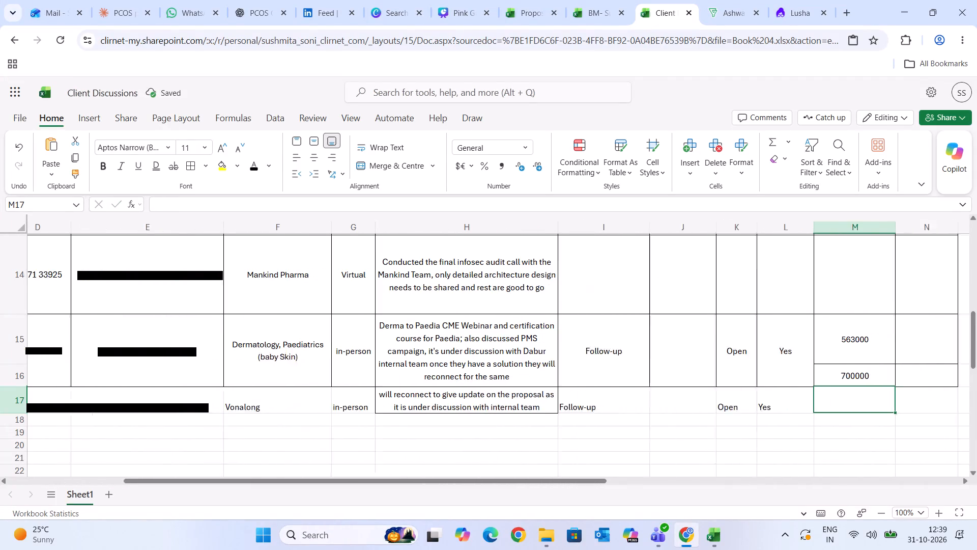
{"action": "scroll", "coordinate": [900, 414], "scroll_direction": "left", "scroll_amount": 1}
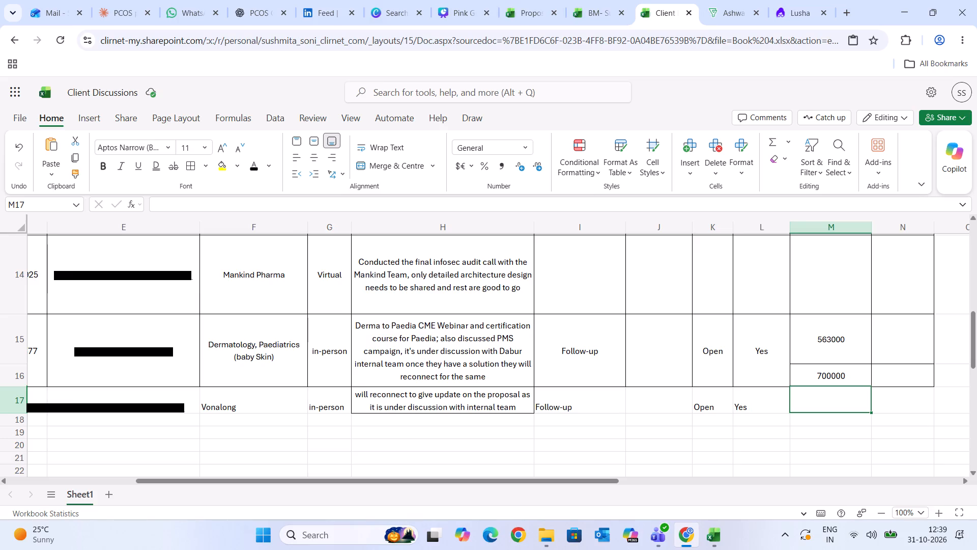
{"action": "left_click", "coordinate": [600, 5]}
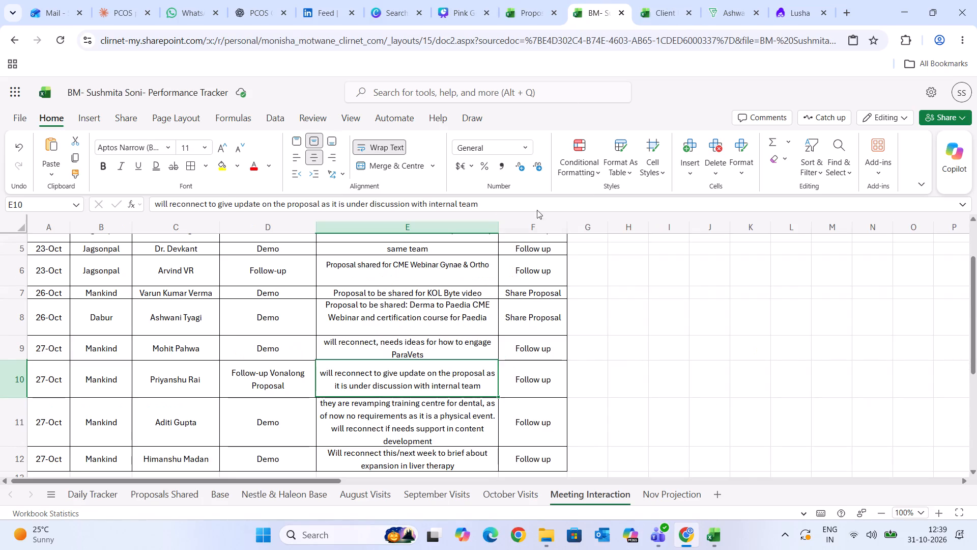
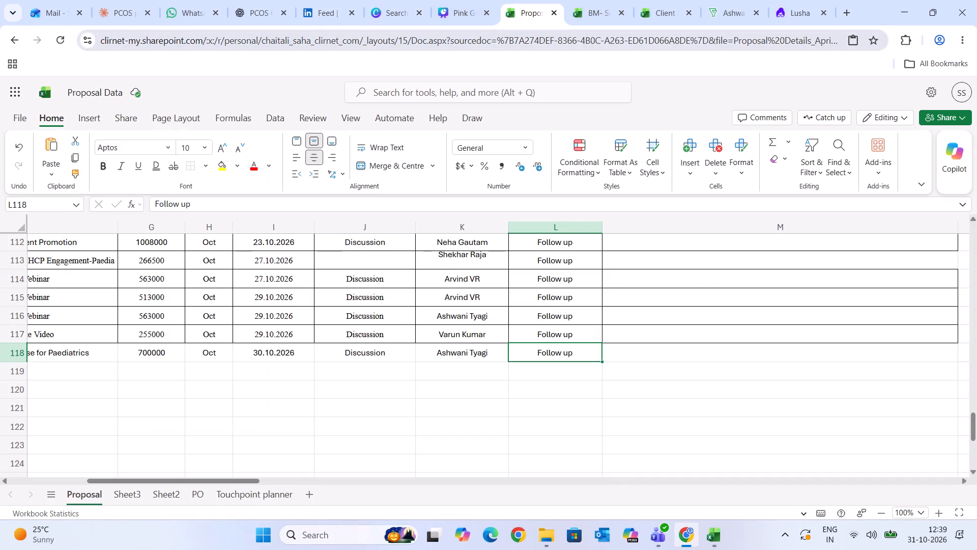
Return to the Client Discussions workbook and go to the empty cell N17 in the Vonalong row.
{"action": "left_click", "coordinate": [663, 1]}
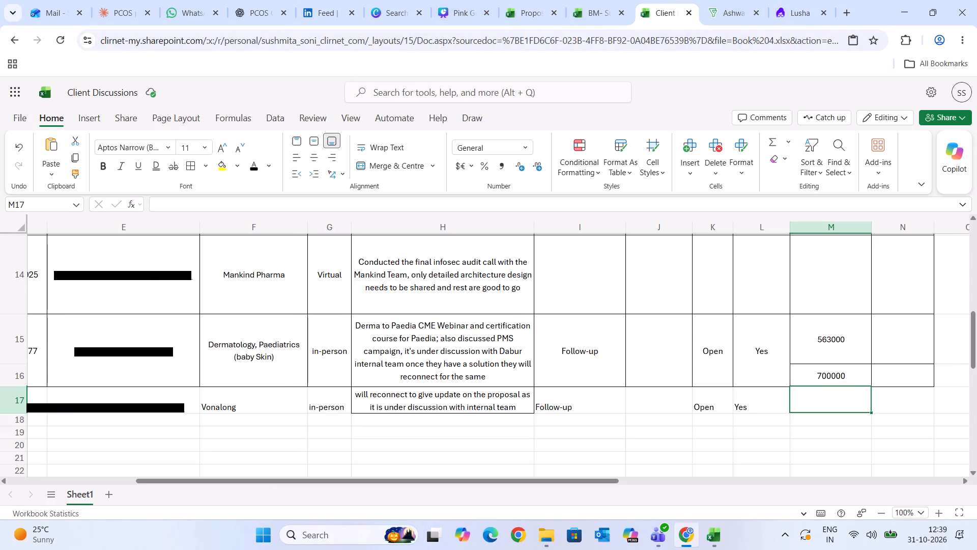
{"action": "left_click", "coordinate": [882, 396]}
{"action": "left_click", "coordinate": [841, 404]}
{"action": "left_click", "coordinate": [882, 393]}
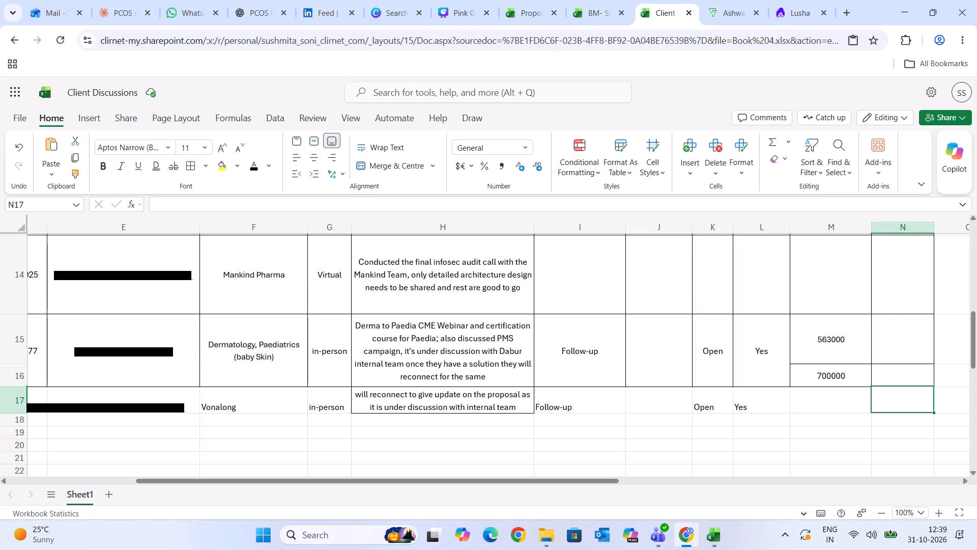
Centre the entries in row 17 of Client Discussions, from column A to N, both vertically and horizontally.
{"action": "key", "text": "ctrl+shift+Left"}
{"action": "key", "text": "ctrl+shift+Left"}
{"action": "key", "text": "ctrl+shift+Left"}
{"action": "key", "text": "ctrl+shift+Left"}
{"action": "key", "text": "ctrl+shift+Left"}
{"action": "key", "text": "ctrl+shift+Left"}
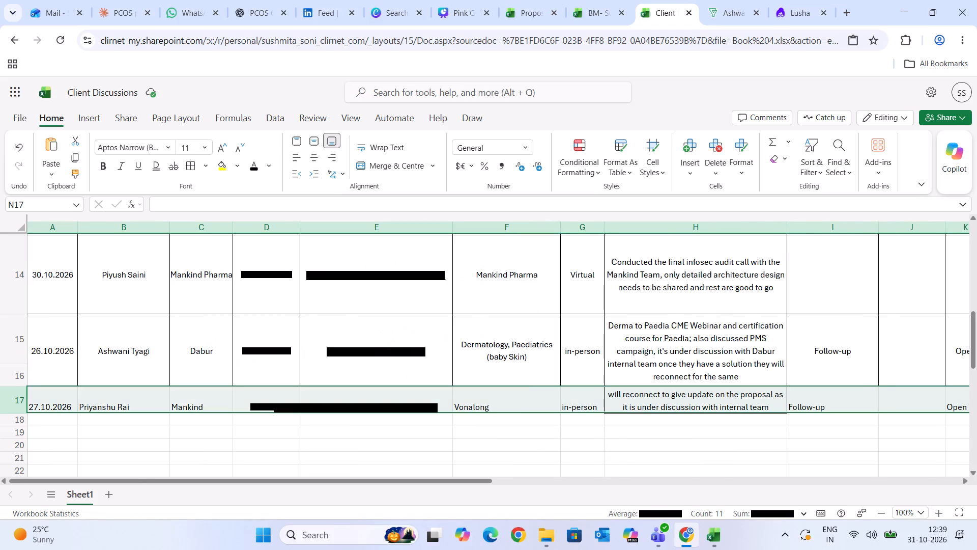
{"action": "left_click", "coordinate": [315, 145]}
{"action": "left_click", "coordinate": [315, 155]}
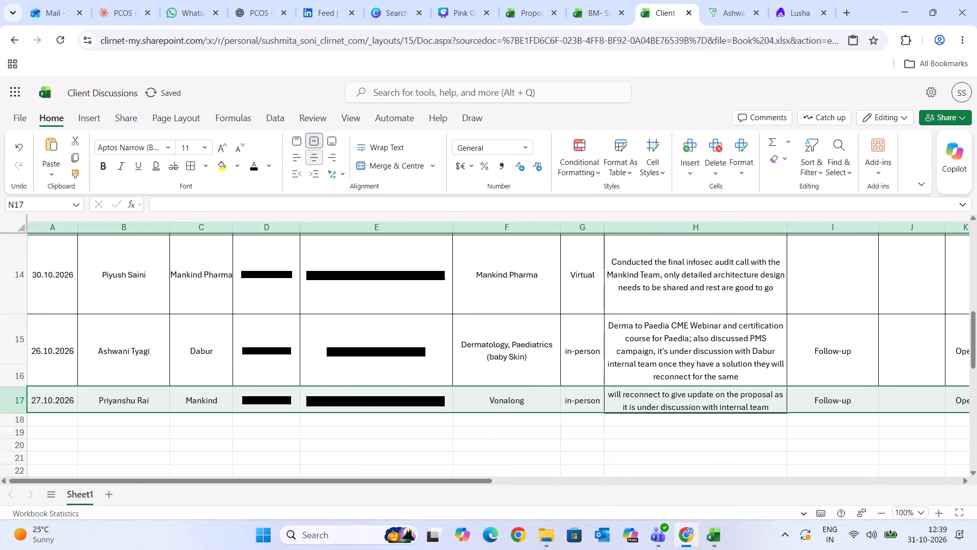
{"action": "left_click", "coordinate": [725, 440]}
{"action": "left_click", "coordinate": [756, 402]}
{"action": "key", "text": "Right"}
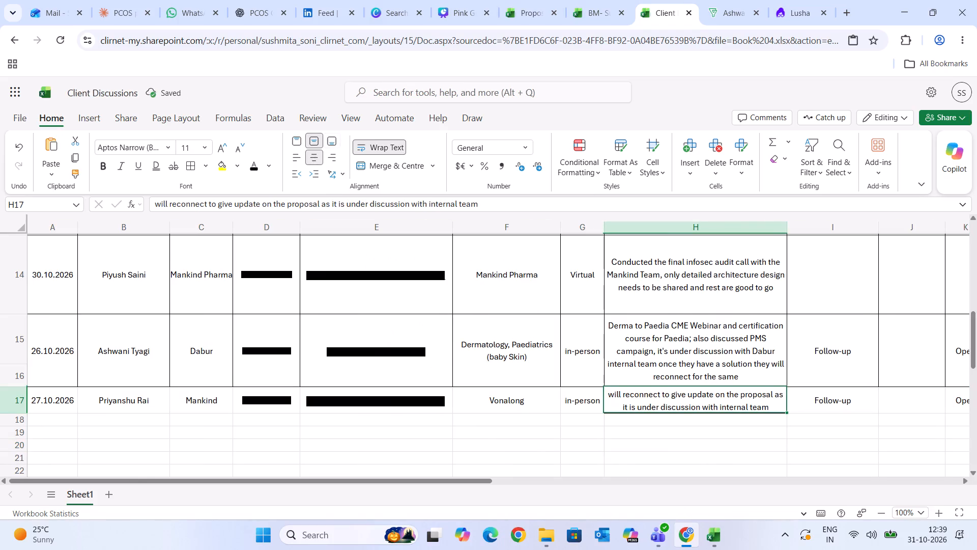
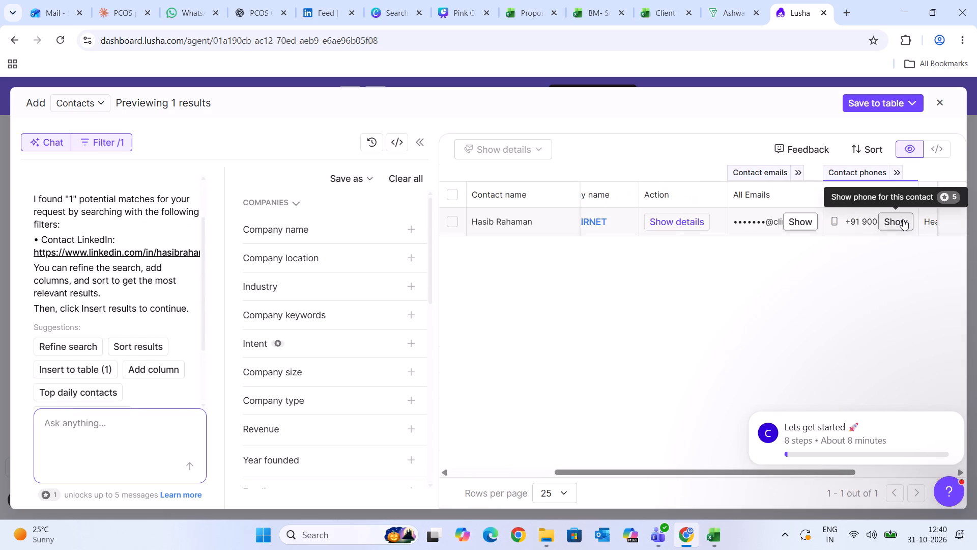
Reveal the phone number and the email address of the CLIRNET contact in the Lusha search results.
{"action": "scroll", "coordinate": [822, 280], "scroll_direction": "left", "scroll_amount": 1}
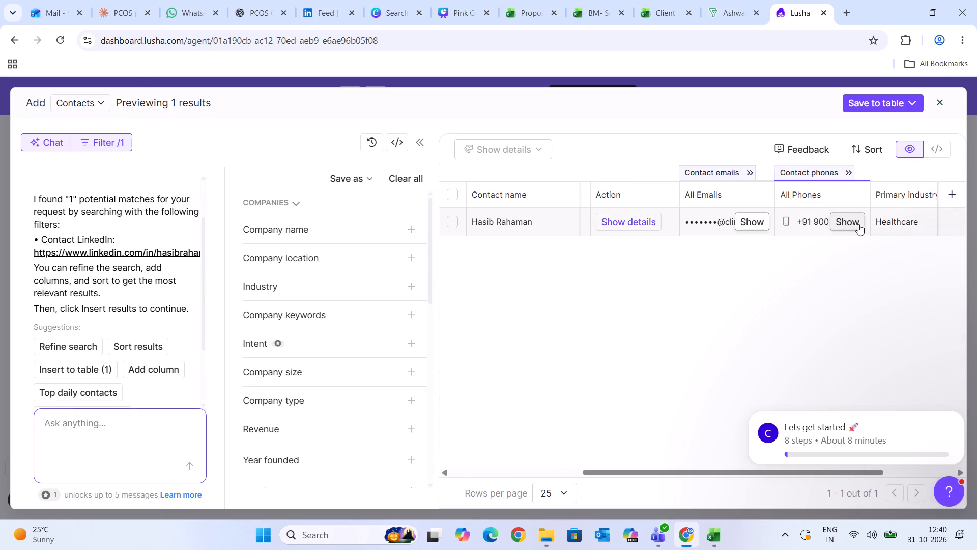
{"action": "left_click", "coordinate": [858, 223]}
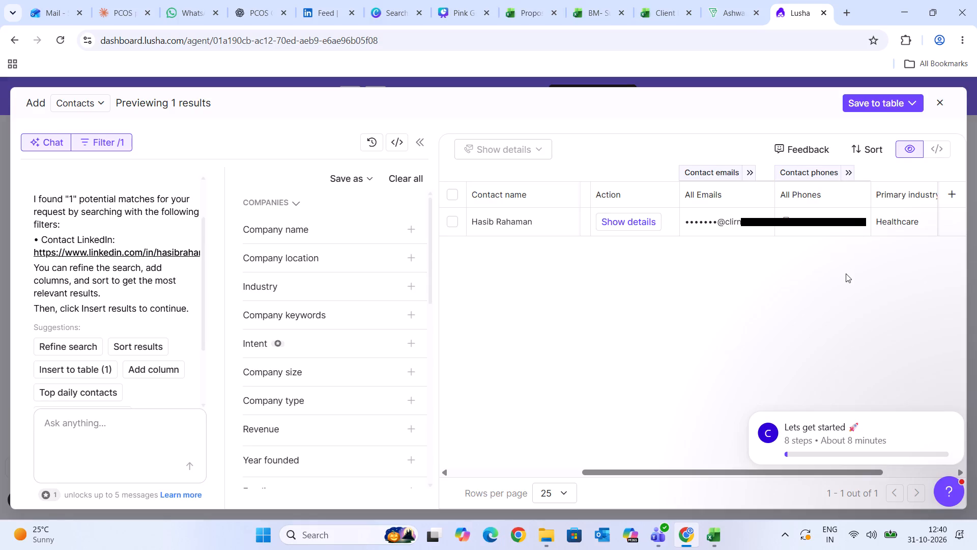
{"action": "scroll", "coordinate": [846, 273], "scroll_direction": "left", "scroll_amount": 1}
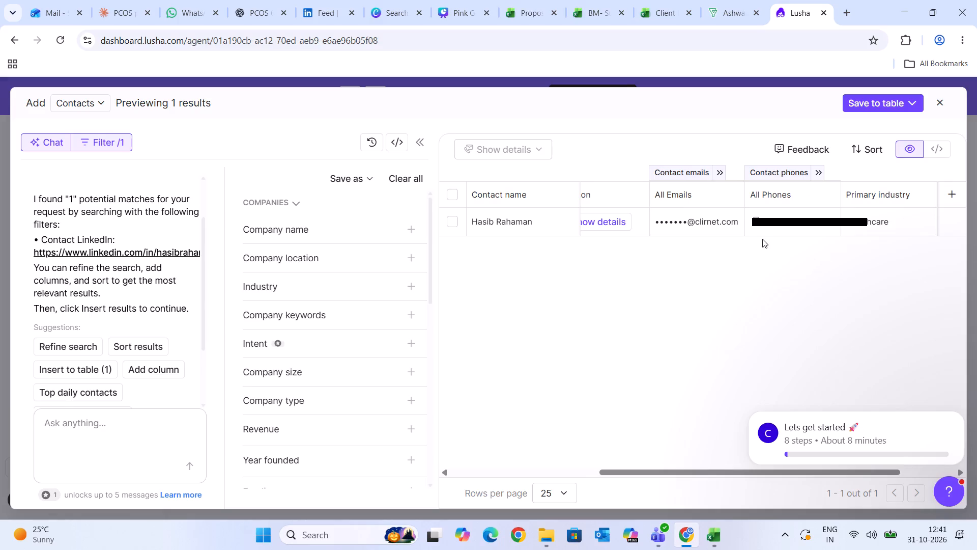
{"action": "left_click", "coordinate": [734, 227]}
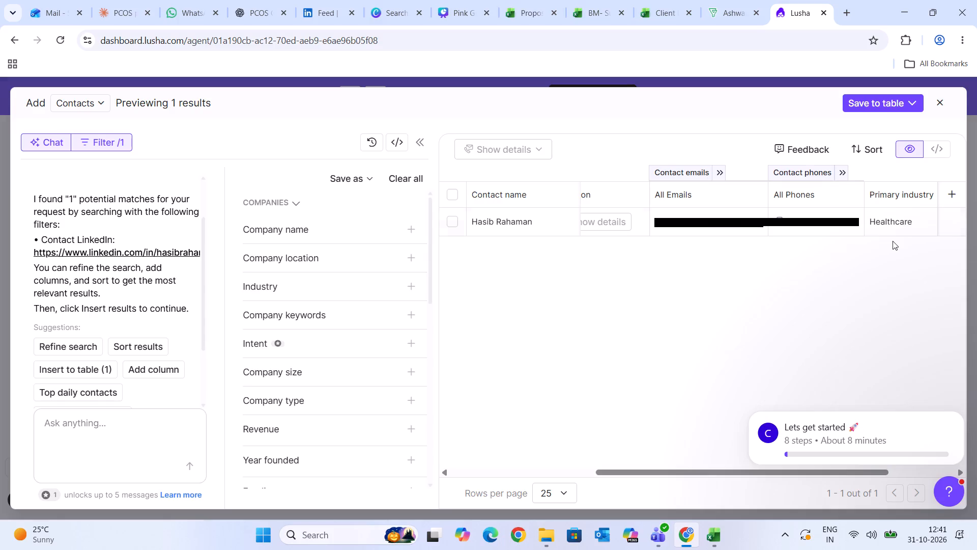
Review the CLIRNET contact's revealed email, phone and company details across the results table, and close the Lusha page.
{"action": "scroll", "coordinate": [893, 241], "scroll_direction": "left", "scroll_amount": 5}
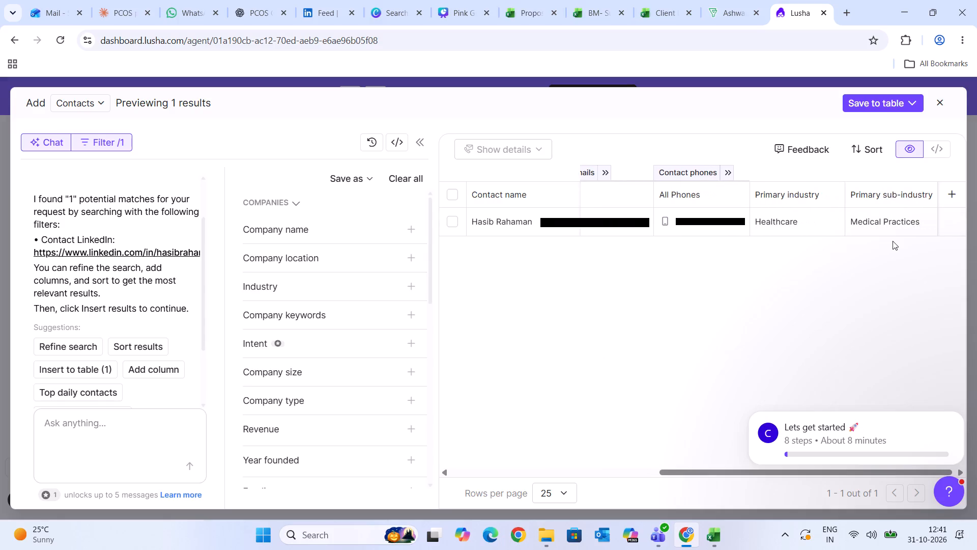
{"action": "scroll", "coordinate": [893, 241], "scroll_direction": "left", "scroll_amount": 2}
{"action": "scroll", "coordinate": [893, 241], "scroll_direction": "right", "scroll_amount": 5}
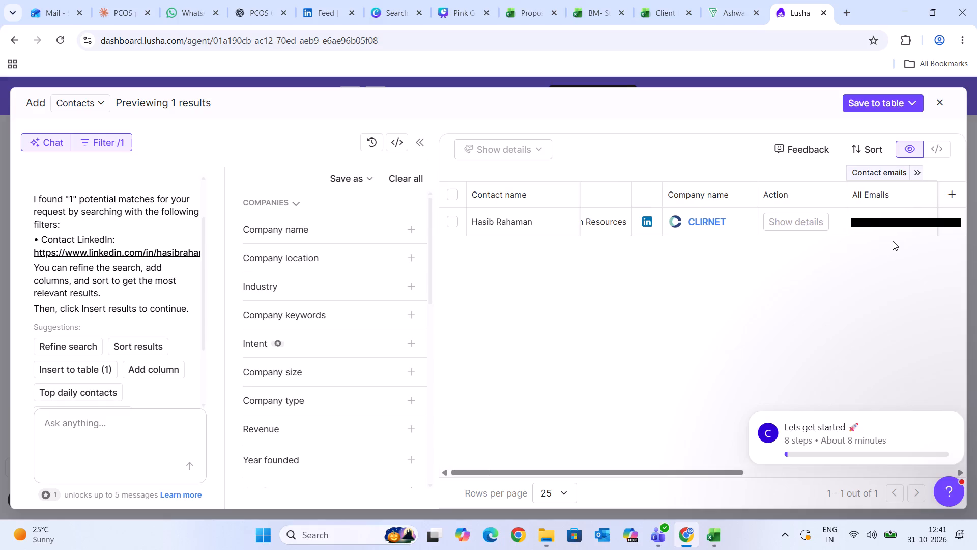
{"action": "scroll", "coordinate": [860, 239], "scroll_direction": "left", "scroll_amount": 4}
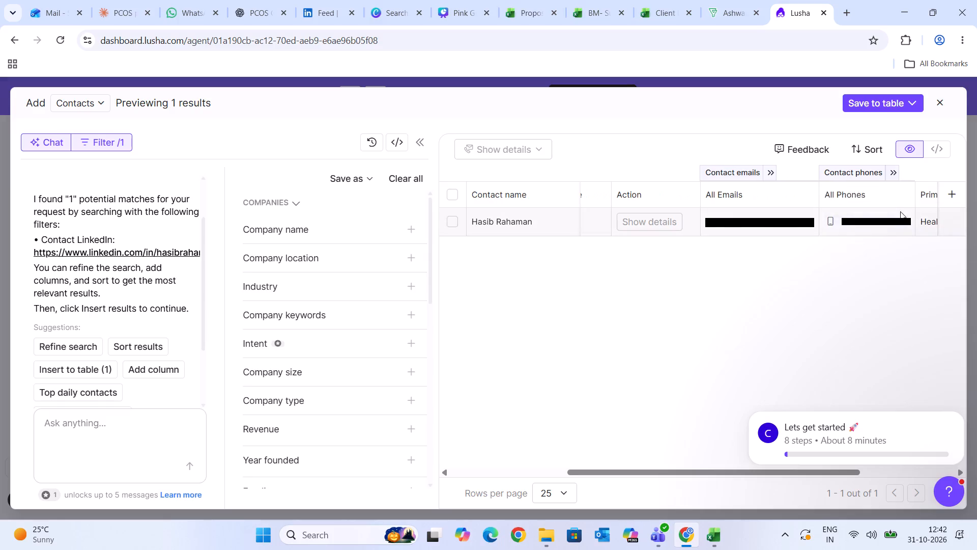
{"action": "left_click", "coordinate": [823, 16]}
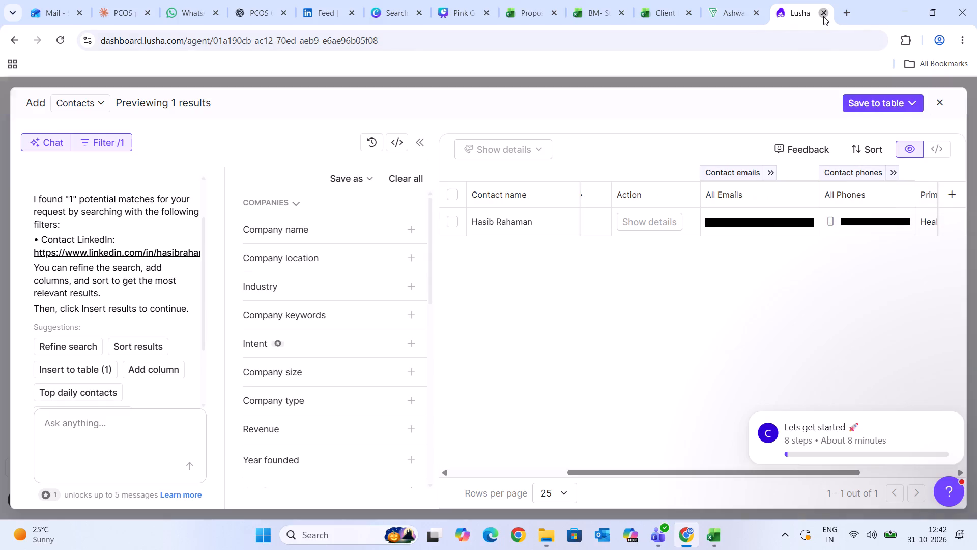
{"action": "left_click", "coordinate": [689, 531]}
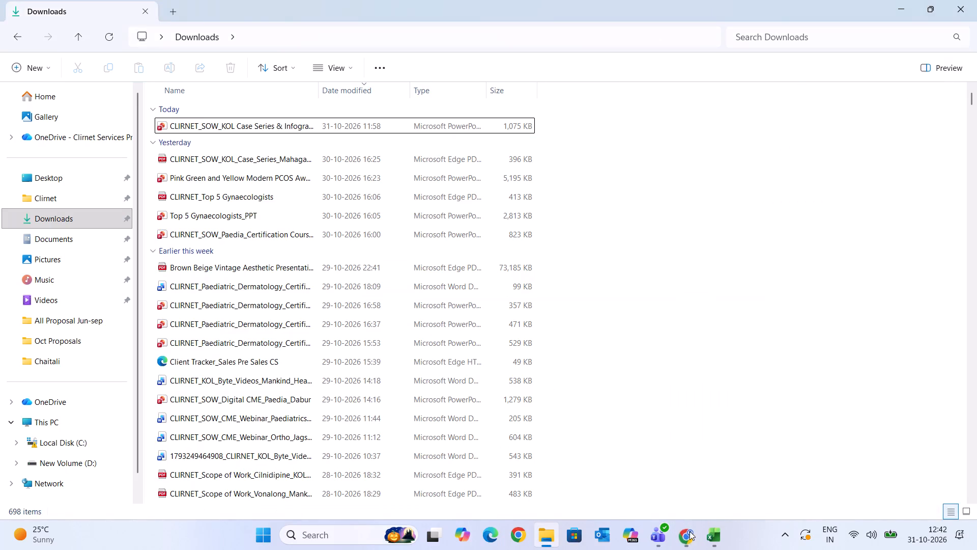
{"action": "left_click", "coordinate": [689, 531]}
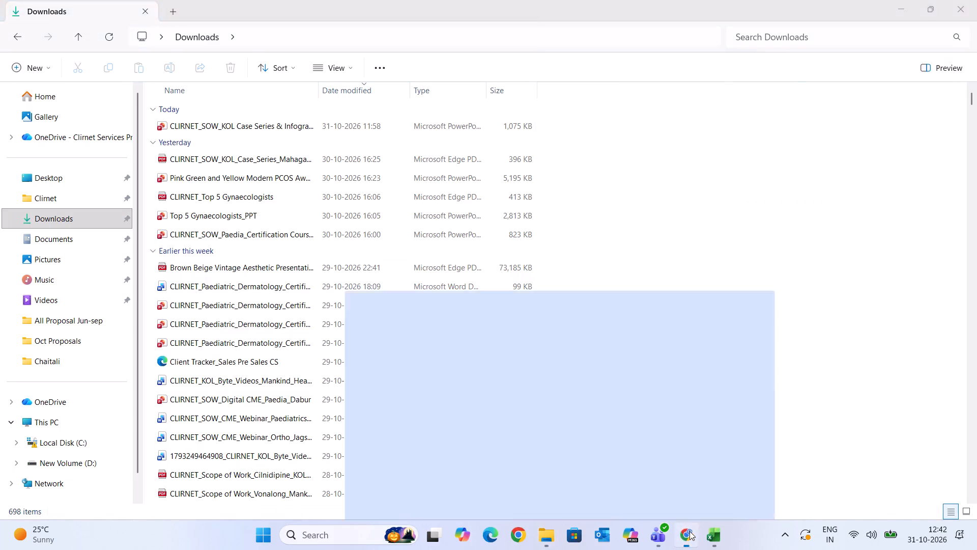
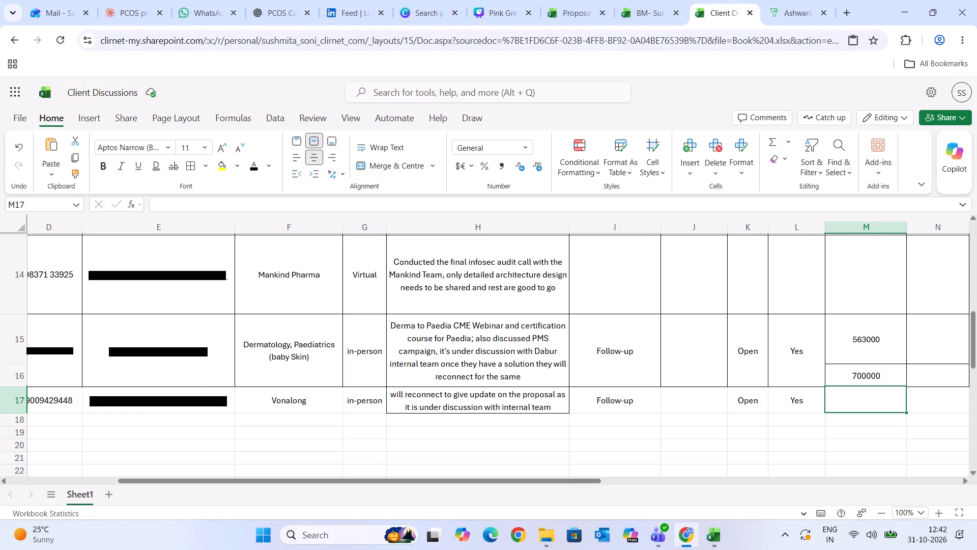
Select the empty cell M17 in the Vonalong row of Client Discussions.
{"action": "left_click", "coordinate": [852, 406]}
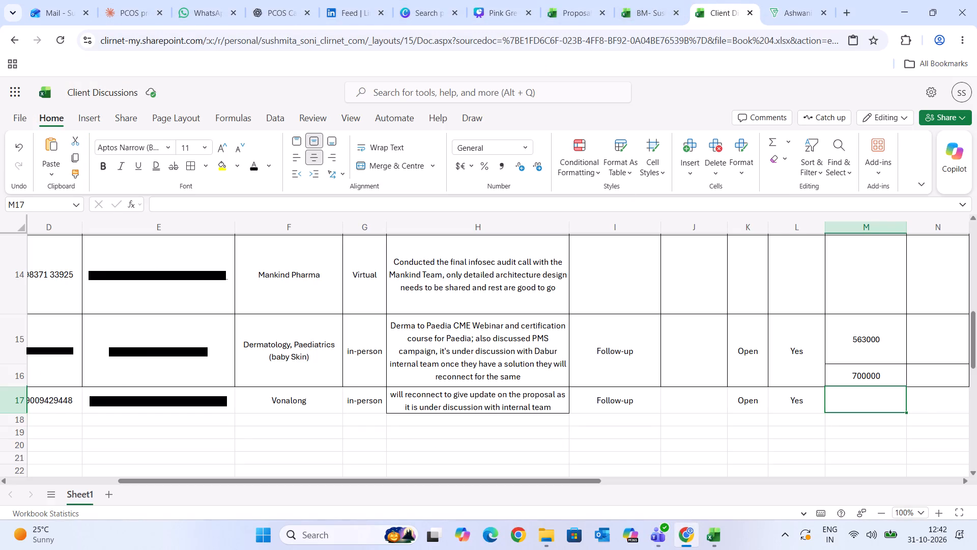
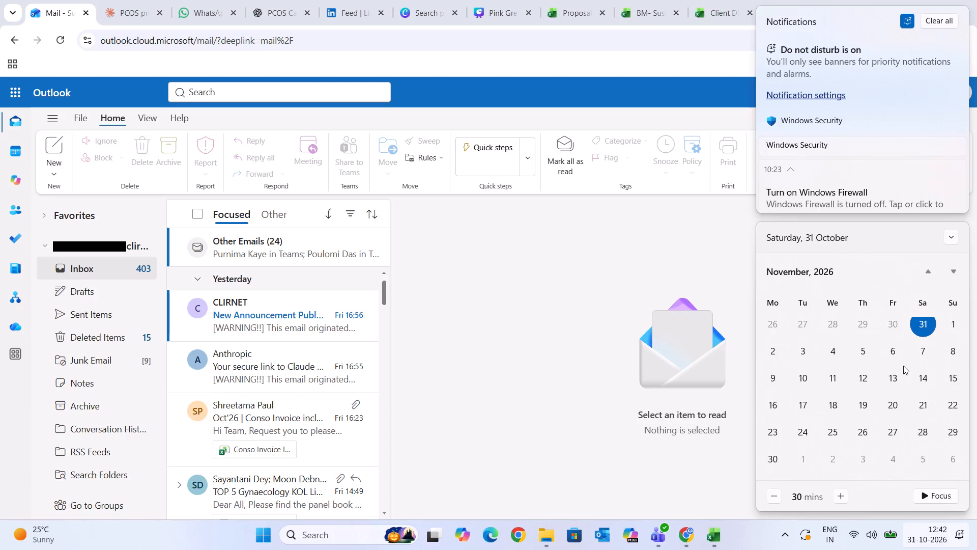
Check the dates 12 and 14 November in the November 2026 calendar.
{"action": "left_click", "coordinate": [859, 377]}
{"action": "left_click", "coordinate": [912, 378]}
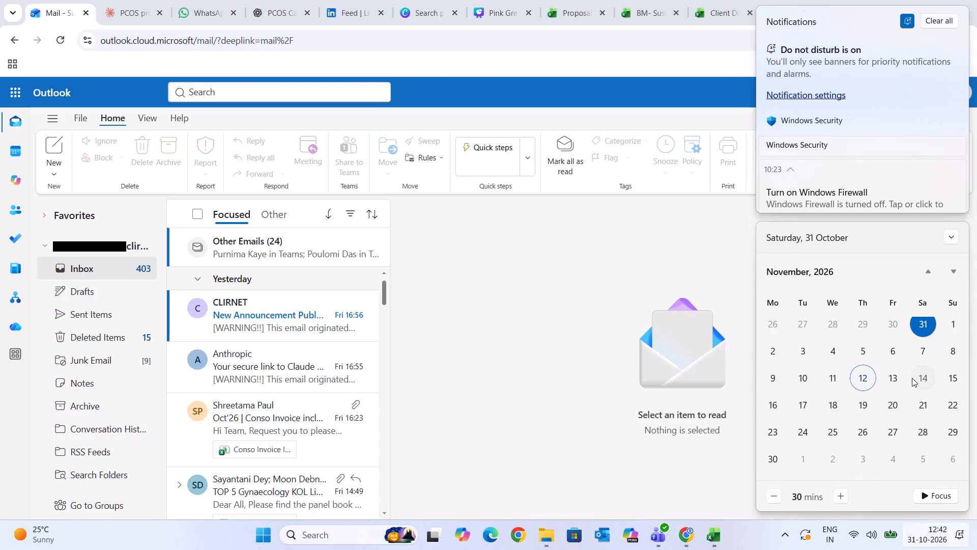
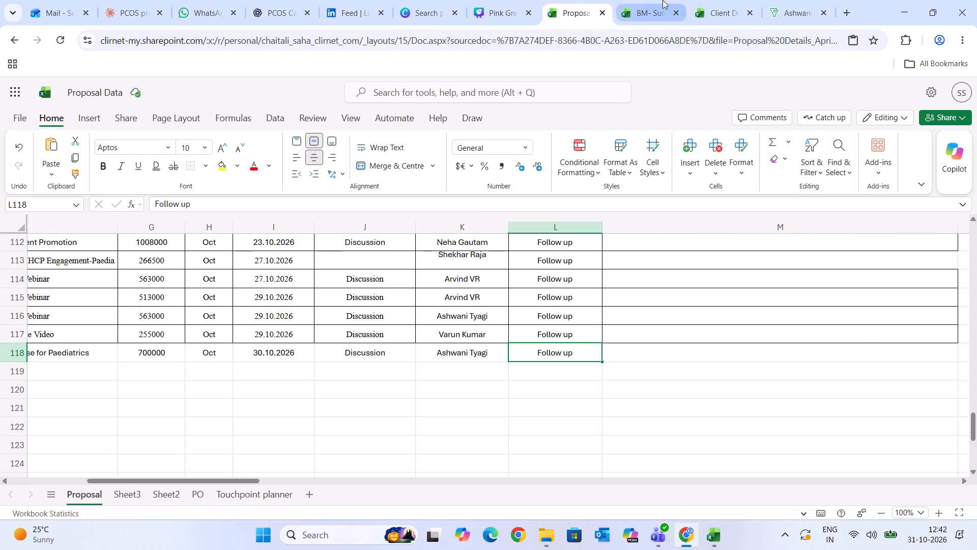
Switch to the Client Discussions workbook and go to the empty cells M17 and N17 in the Vonalong row.
{"action": "left_click", "coordinate": [656, 0]}
{"action": "left_click", "coordinate": [701, 9]}
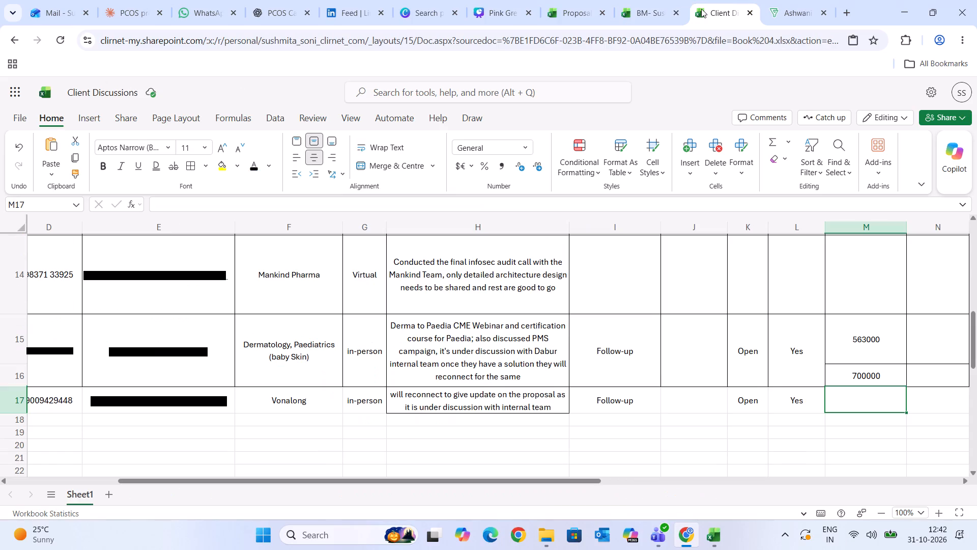
{"action": "left_click", "coordinate": [867, 396]}
{"action": "key", "text": "Right"}
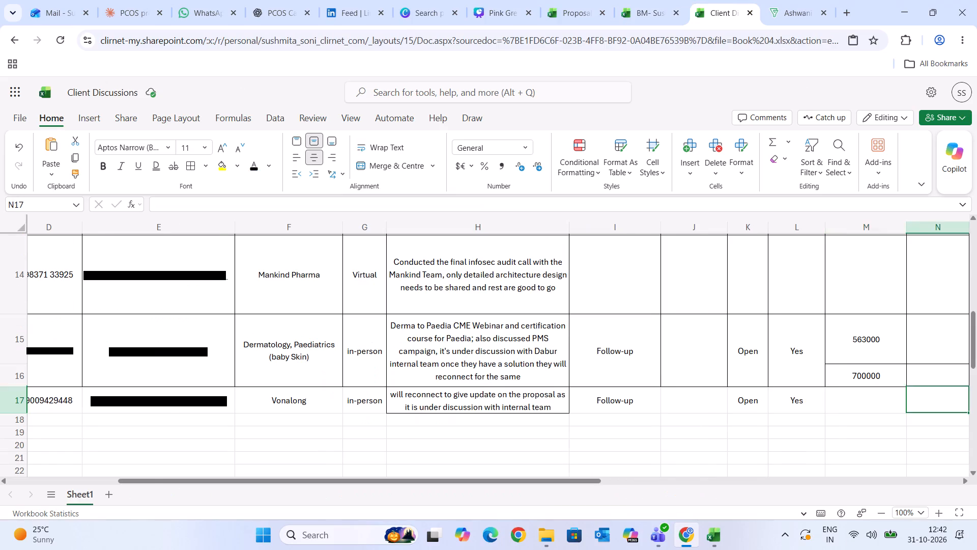
Review the 27.10.2026 Mankind entry in row 17 across all its columns, from the date to the empty cells after the proposal status.
{"action": "key", "text": "Right"}
{"action": "key", "text": "Left"}
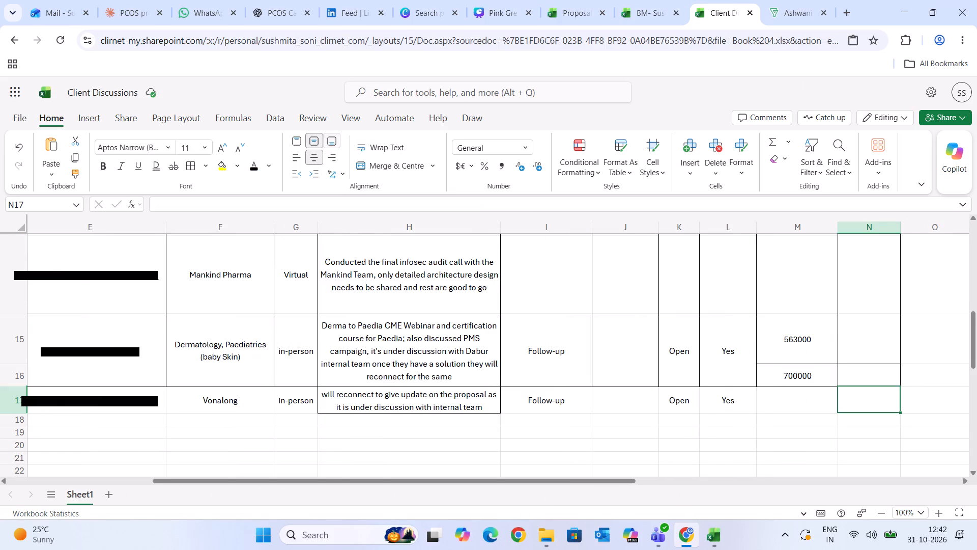
{"action": "key", "text": "Left"}
{"action": "key", "text": "Left"}
{"action": "key", "text": "Right"}
{"action": "key", "text": "Right"}
{"action": "key", "text": "Left"}
{"action": "key", "text": "Left"}
{"action": "key", "text": "Left"}
{"action": "key", "text": "Left"}
{"action": "key", "text": "Left"}
{"action": "key", "text": "Left"}
{"action": "key", "text": "Left"}
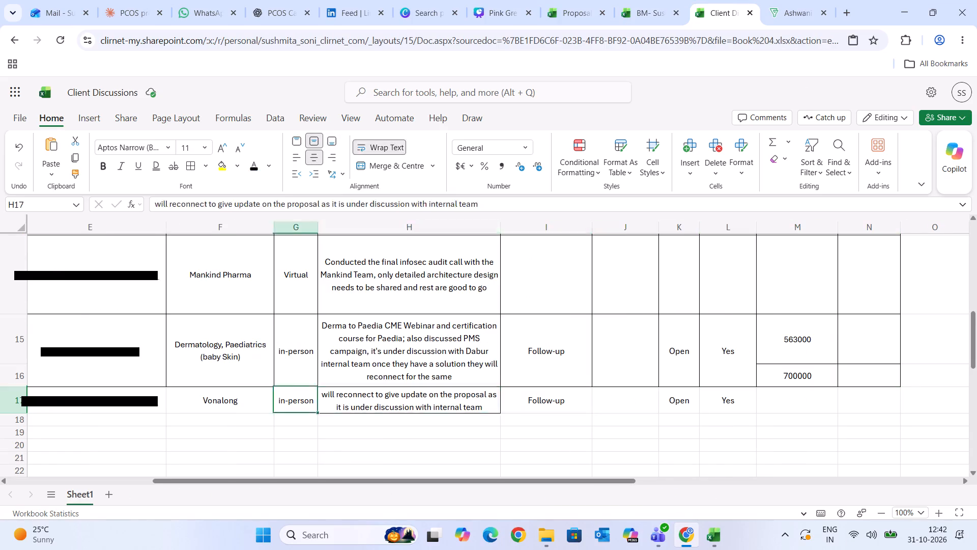
{"action": "key", "text": "Left"}
{"action": "key", "text": "Left"}
{"action": "key", "text": "Left"}
{"action": "key", "text": "Left"}
{"action": "key", "text": "Left"}
{"action": "key", "text": "Left"}
{"action": "key", "text": "Left"}
{"action": "key", "text": "Left"}
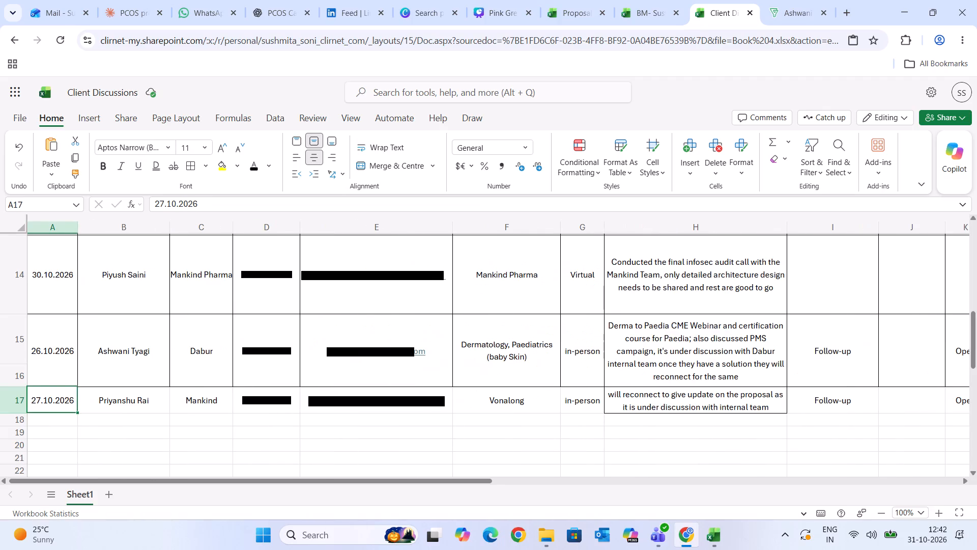
{"action": "key", "text": "Right"}
{"action": "key", "text": "Right"}
{"action": "key", "text": "Right"}
{"action": "key", "text": "Right"}
{"action": "key", "text": "Right"}
{"action": "key", "text": "Right"}
{"action": "key", "text": "Right"}
{"action": "key", "text": "Right"}
{"action": "key", "text": "Right"}
{"action": "key", "text": "Right"}
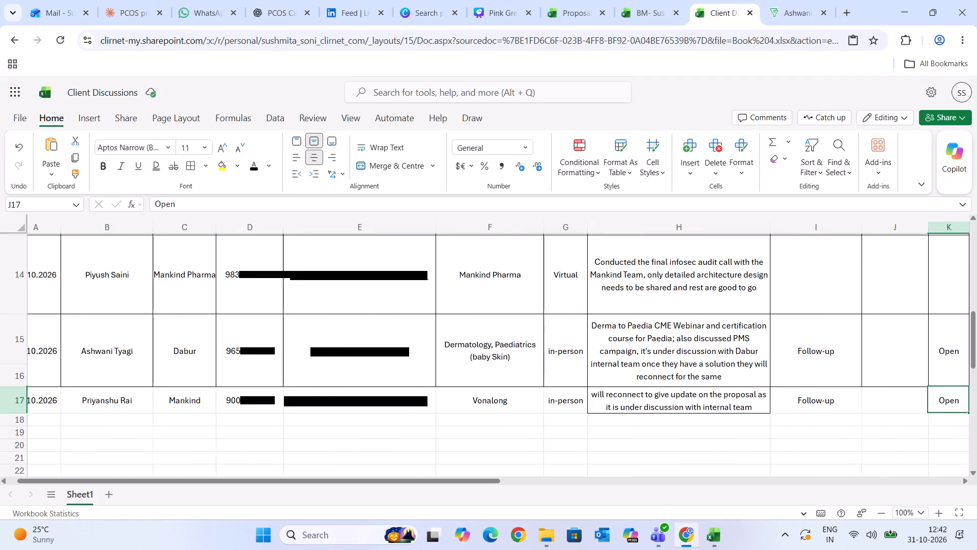
{"action": "key", "text": "Right"}
{"action": "key", "text": "Right"}
{"action": "key", "text": "Right"}
{"action": "key", "text": "Right"}
{"action": "key", "text": "Left"}
{"action": "key", "text": "Right"}
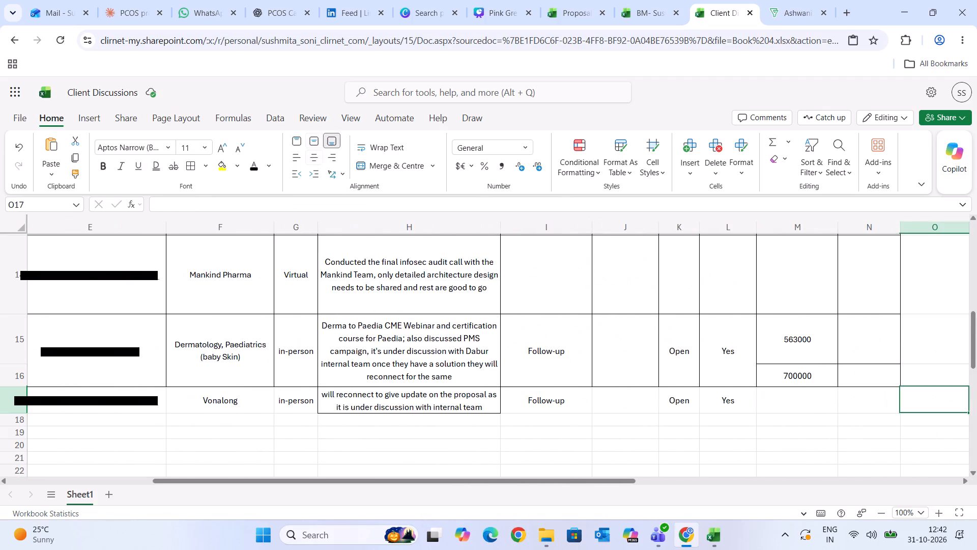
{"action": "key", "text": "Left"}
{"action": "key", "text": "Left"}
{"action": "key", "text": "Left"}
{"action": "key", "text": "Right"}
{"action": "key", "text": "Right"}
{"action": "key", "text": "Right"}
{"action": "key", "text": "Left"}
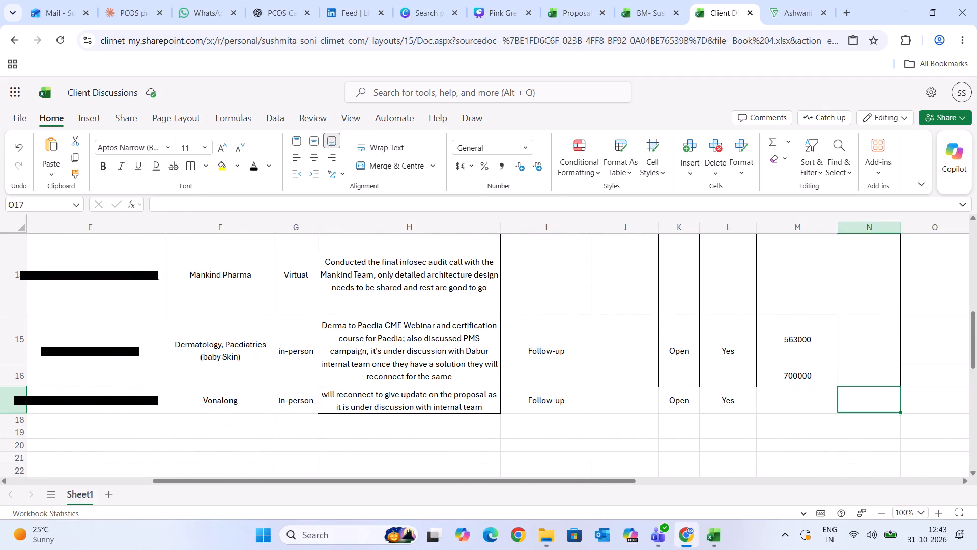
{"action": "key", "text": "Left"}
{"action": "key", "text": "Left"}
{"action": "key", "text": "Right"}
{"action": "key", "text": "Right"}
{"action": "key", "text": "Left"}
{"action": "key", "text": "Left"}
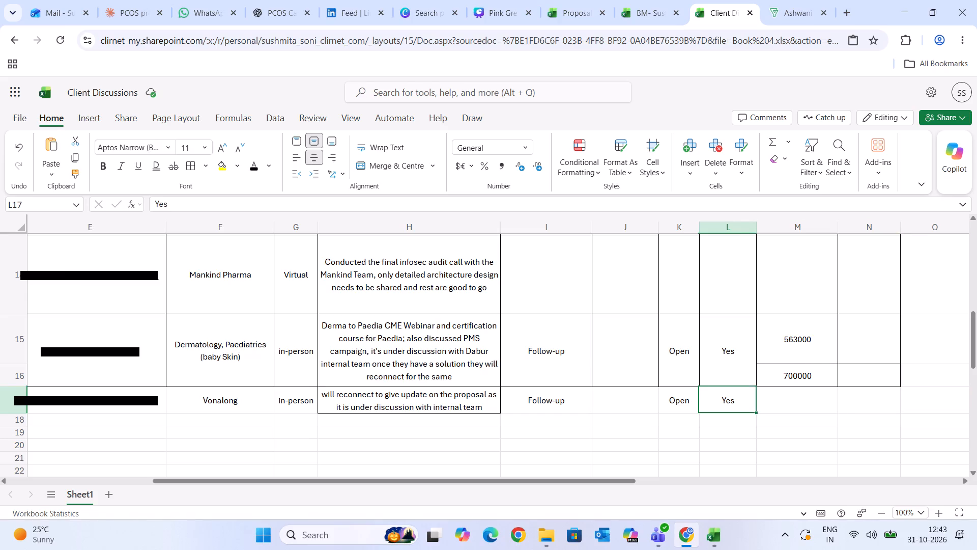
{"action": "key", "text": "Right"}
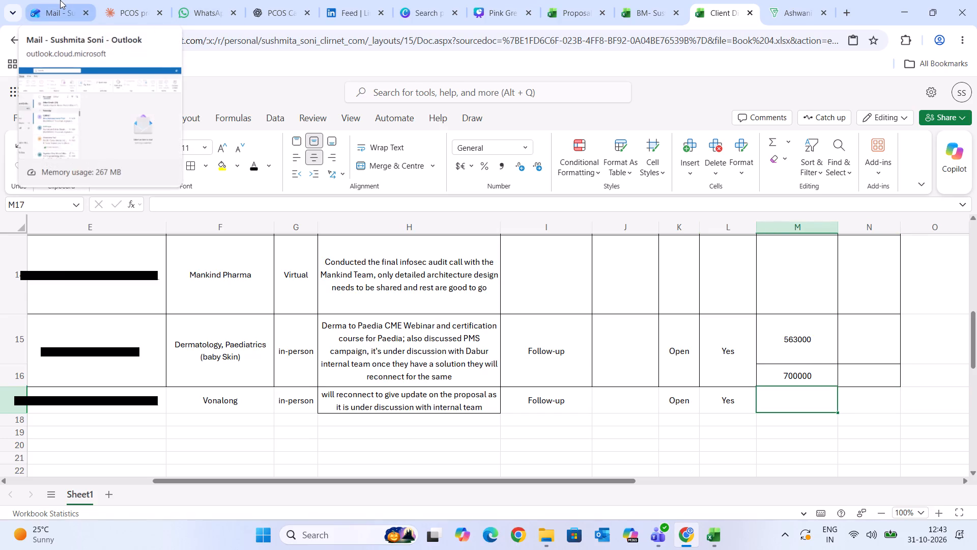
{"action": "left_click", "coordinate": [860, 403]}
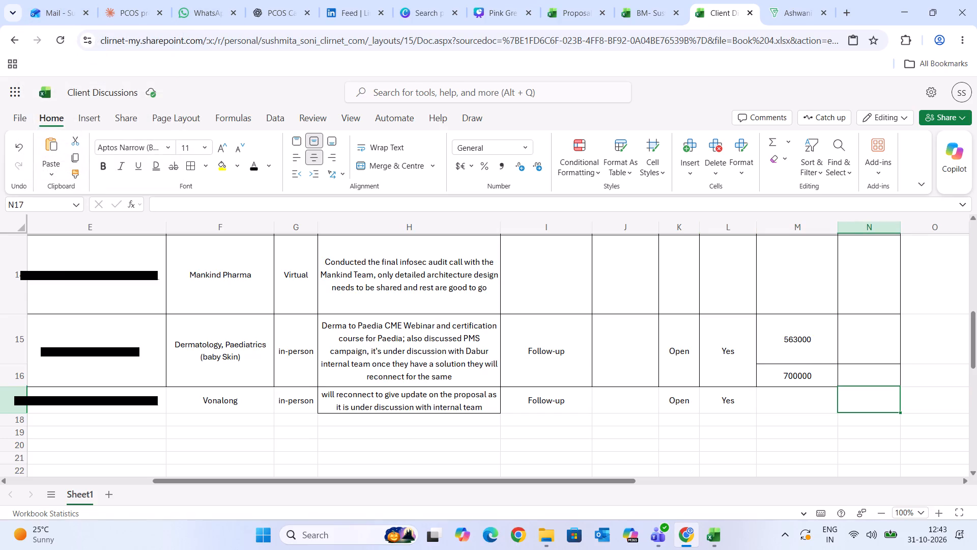
Add the word "Client" at the start of the remark in H17, before "will reconnect to give update on the proposal".
{"action": "key", "text": "Left"}
{"action": "key", "text": "Left"}
{"action": "key", "text": "Left"}
{"action": "key", "text": "Left"}
{"action": "key", "text": "Left"}
{"action": "key", "text": "Left"}
{"action": "key", "text": "Left"}
{"action": "key", "text": "Left"}
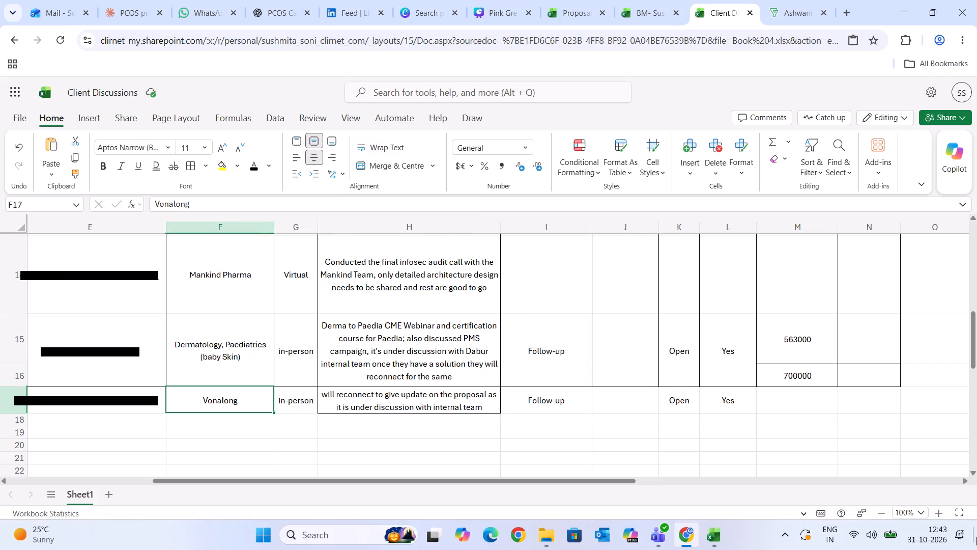
{"action": "double_click", "coordinate": [328, 396]}
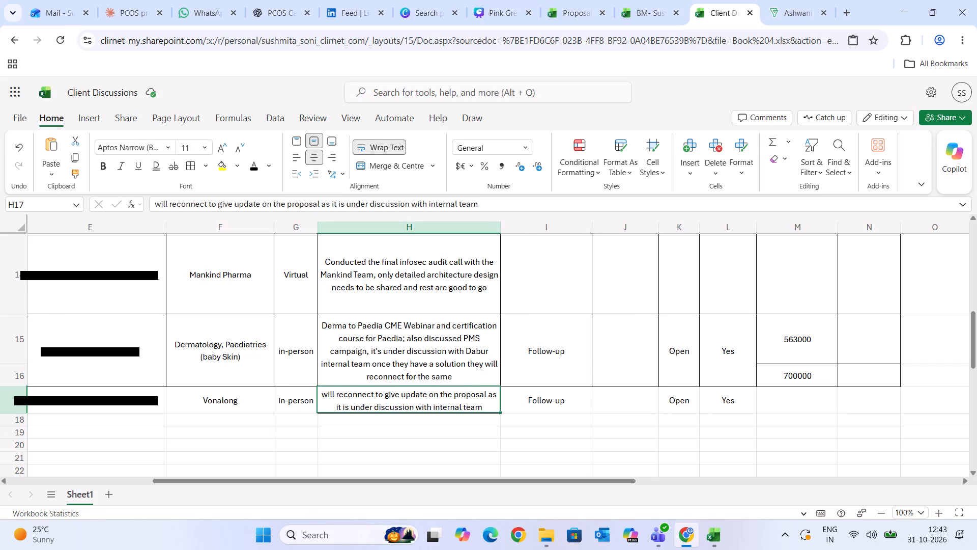
{"action": "left_click", "coordinate": [245, 397]}
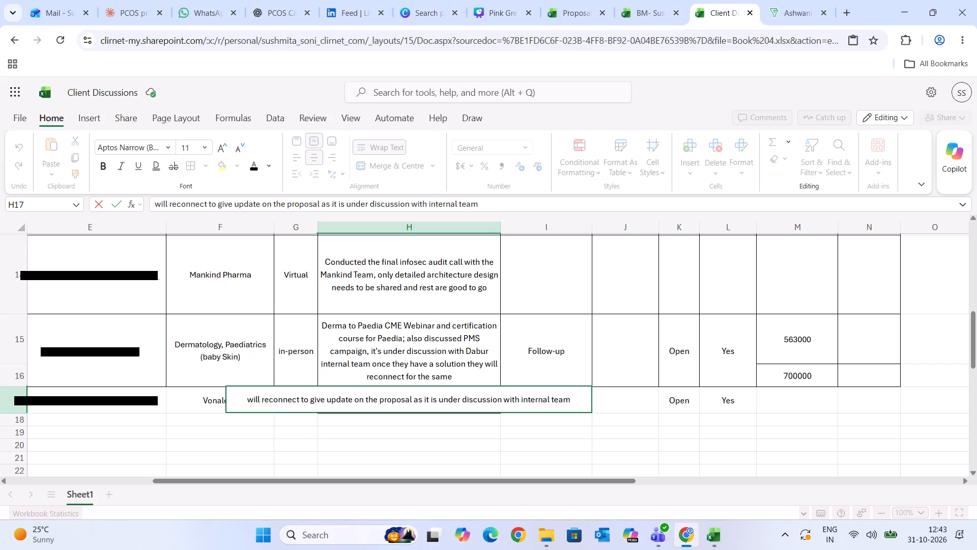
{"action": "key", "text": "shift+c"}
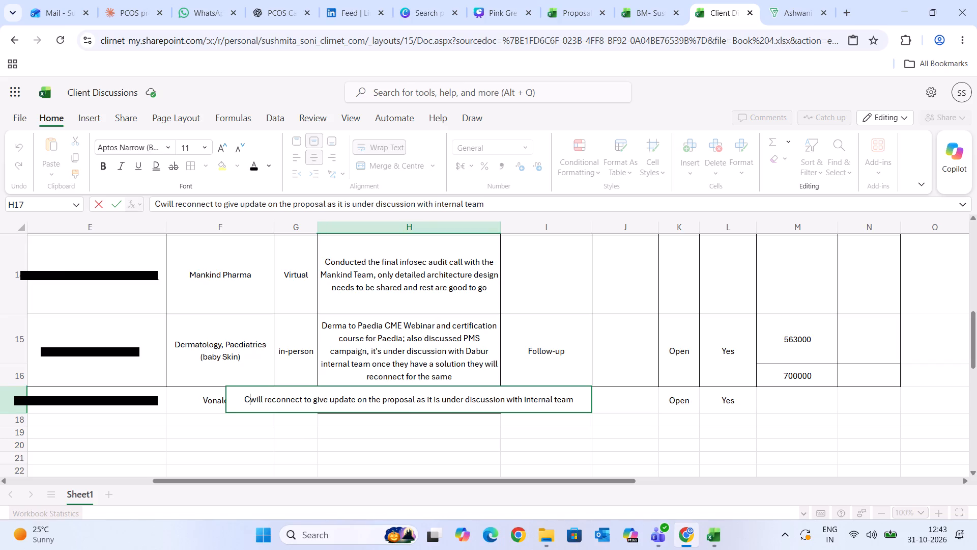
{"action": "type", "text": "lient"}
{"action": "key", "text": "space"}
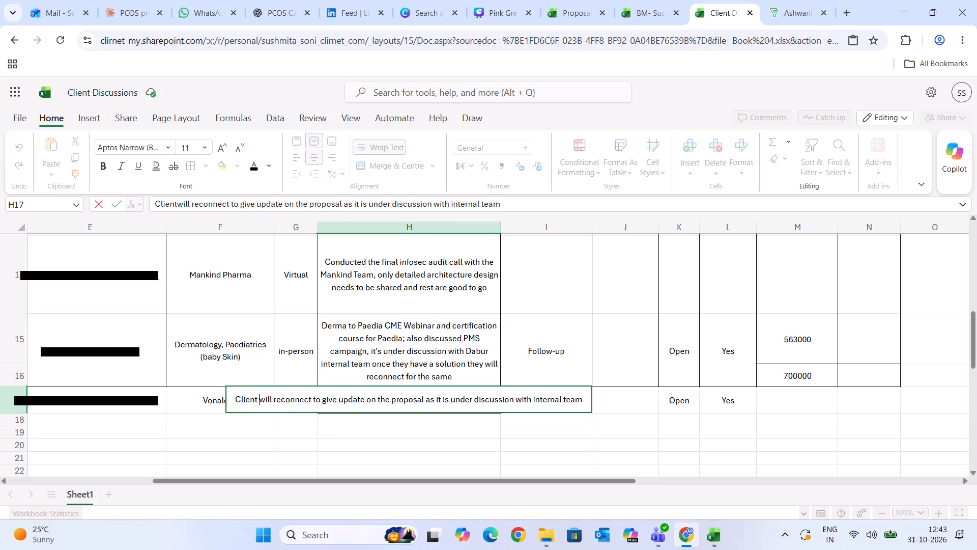
{"action": "left_click", "coordinate": [359, 443]}
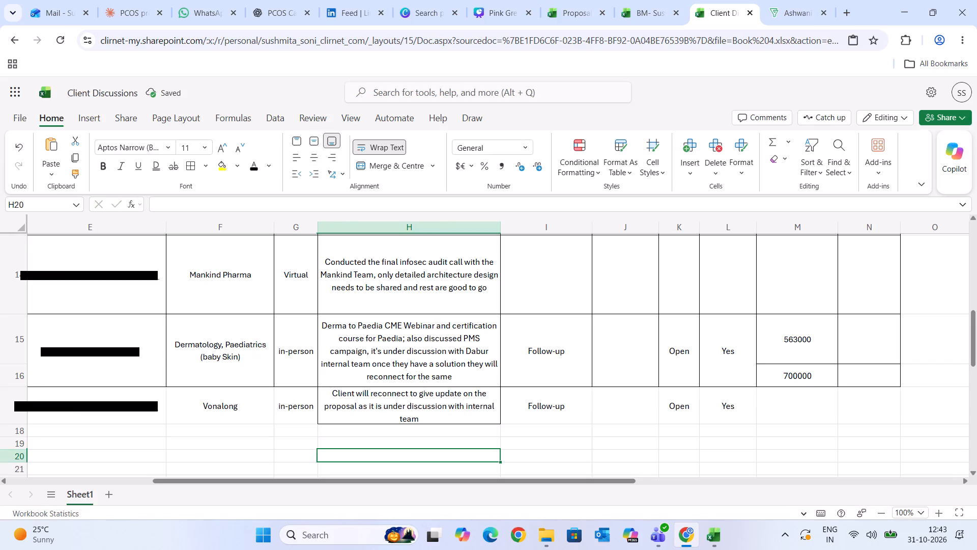
Look over the remarks in the rows above the Vonalong entry and select its empty column M cell in row 17.
{"action": "left_click", "coordinate": [370, 409]}
{"action": "scroll", "coordinate": [370, 409], "scroll_direction": "up", "scroll_amount": 4}
{"action": "scroll", "coordinate": [370, 409], "scroll_direction": "down", "scroll_amount": 2}
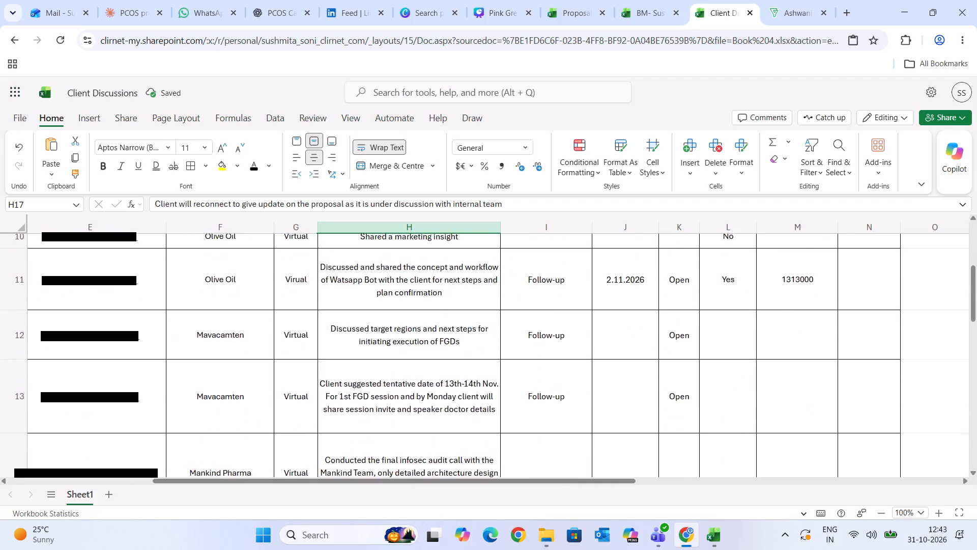
{"action": "scroll", "coordinate": [370, 409], "scroll_direction": "down", "scroll_amount": 3}
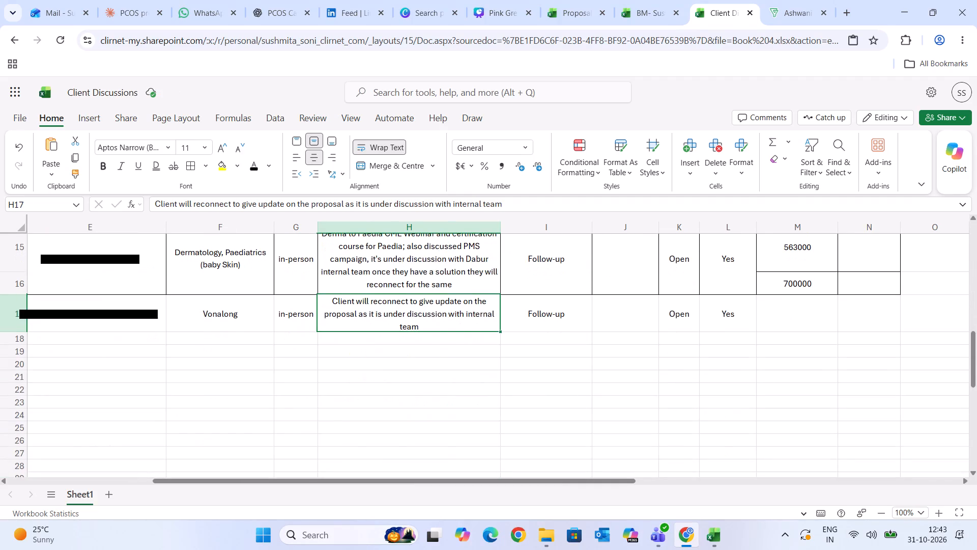
{"action": "left_click", "coordinate": [785, 319]}
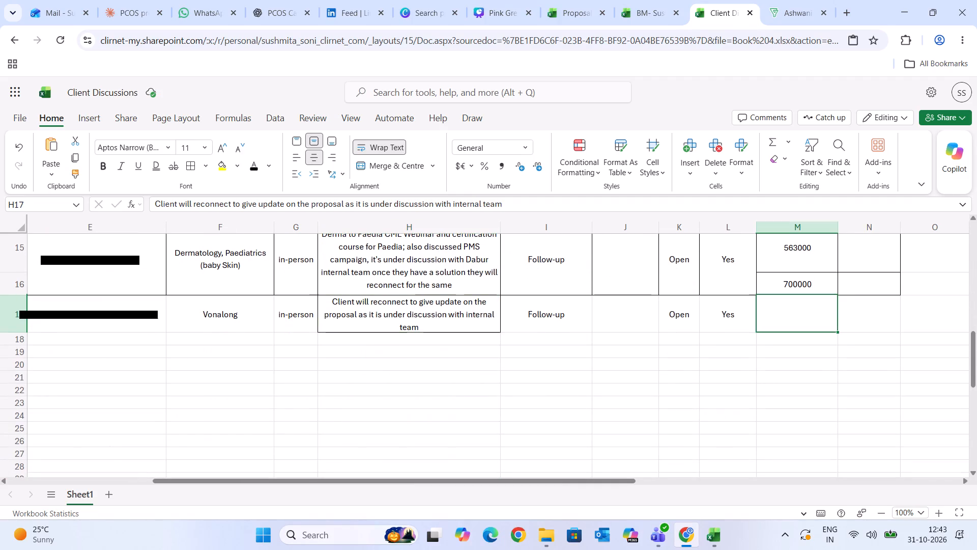
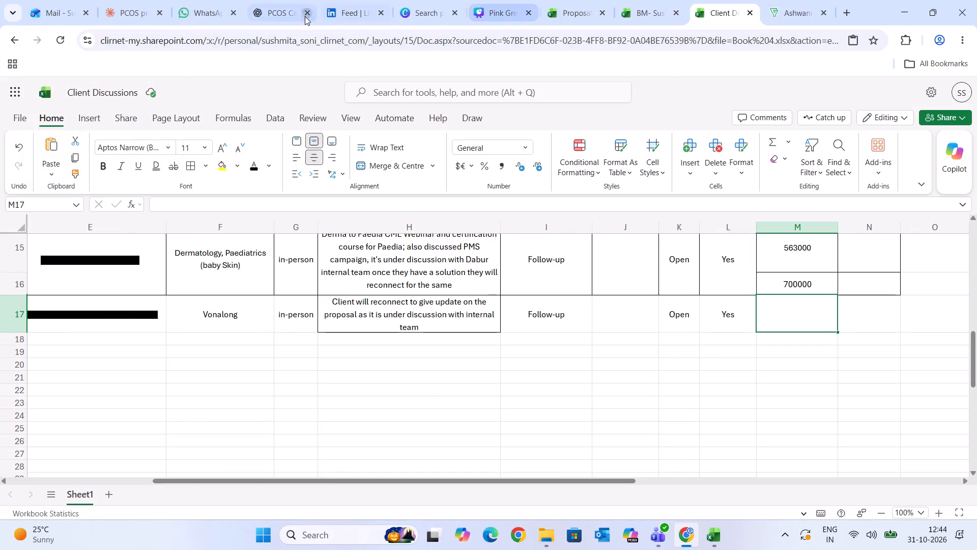
Switch to the Proposal Data workbook and find the Vonalong client contact's entry in the Proposal sheet by searching for "priyanshu".
{"action": "left_click", "coordinate": [570, 0]}
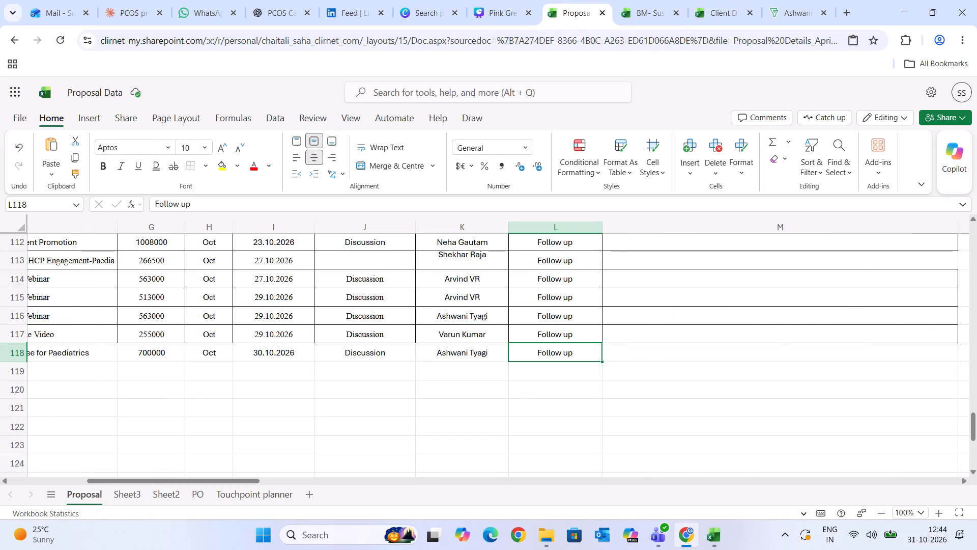
{"action": "scroll", "coordinate": [515, 392], "scroll_direction": "right", "scroll_amount": 4}
{"action": "scroll", "coordinate": [515, 392], "scroll_direction": "up", "scroll_amount": 2}
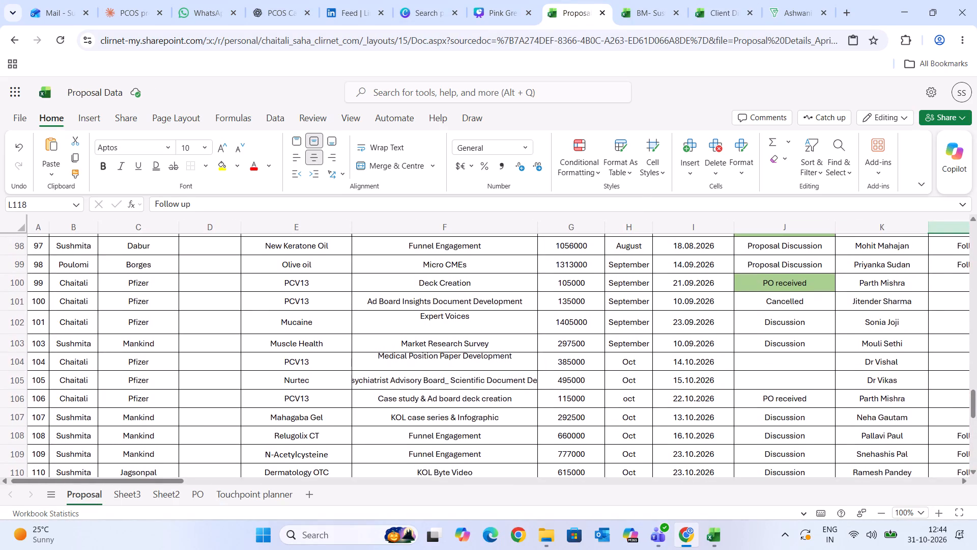
{"action": "key", "text": "ctrl+f"}
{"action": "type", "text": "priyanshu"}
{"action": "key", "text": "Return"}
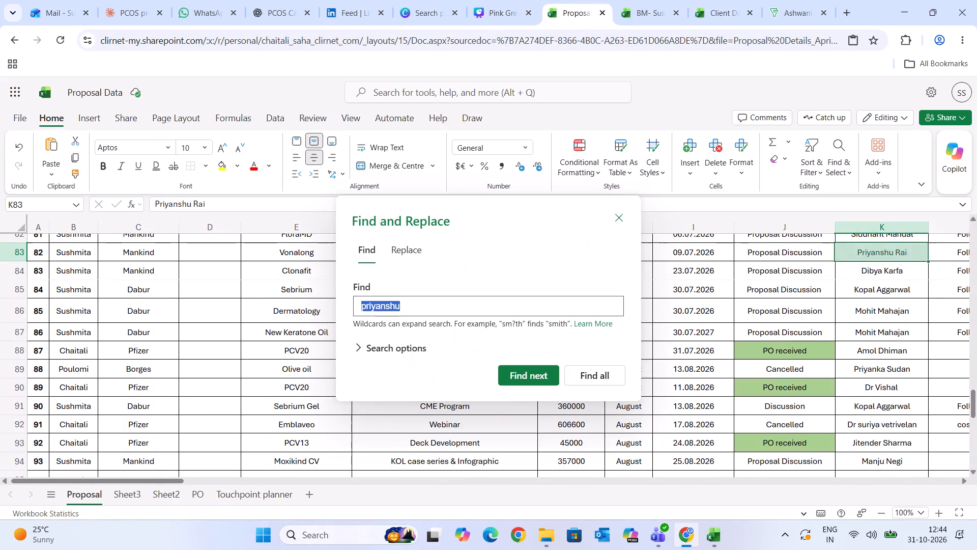
{"action": "left_click", "coordinate": [618, 223]}
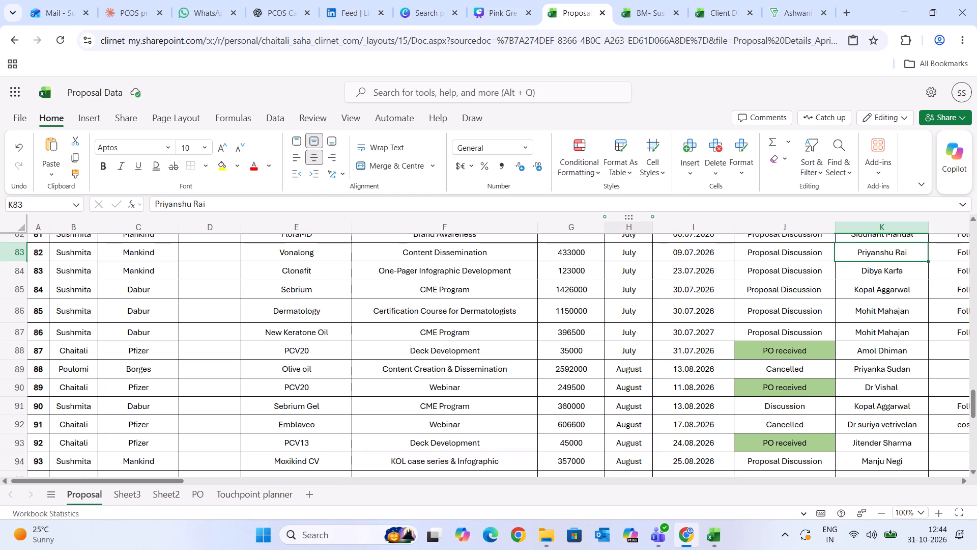
Copy the Mankind Vonalong proposal amount 433000 from Proposal Data into row 17's Proposal amount cell in Client Discussions.
{"action": "left_click", "coordinate": [842, 254]}
{"action": "key", "text": "Left"}
{"action": "key", "text": "Left"}
{"action": "key", "text": "Left"}
{"action": "key", "text": "Left"}
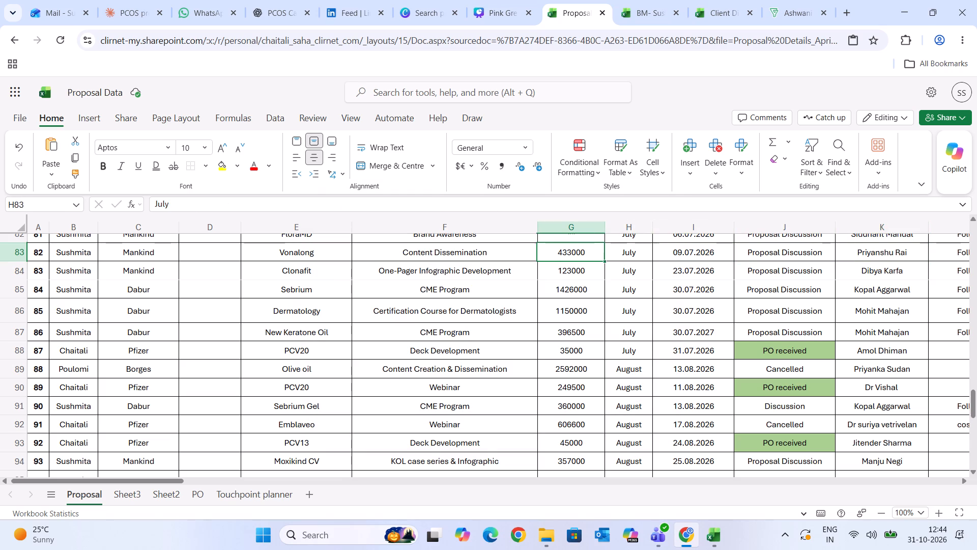
{"action": "left_click_drag", "start_coordinate": [193, 207], "coordinate": [150, 203]}
{"action": "key", "text": "ctrl+c"}
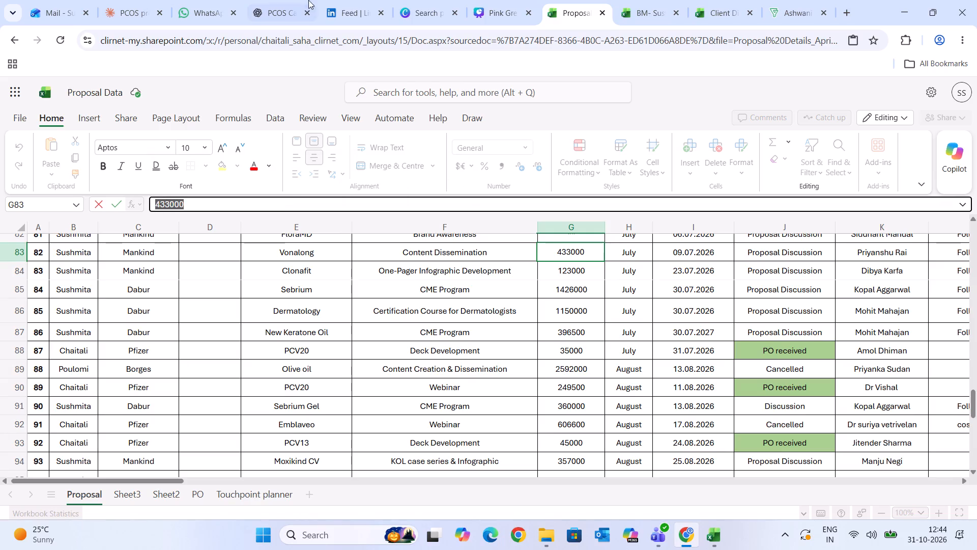
{"action": "left_click", "coordinate": [637, 16]}
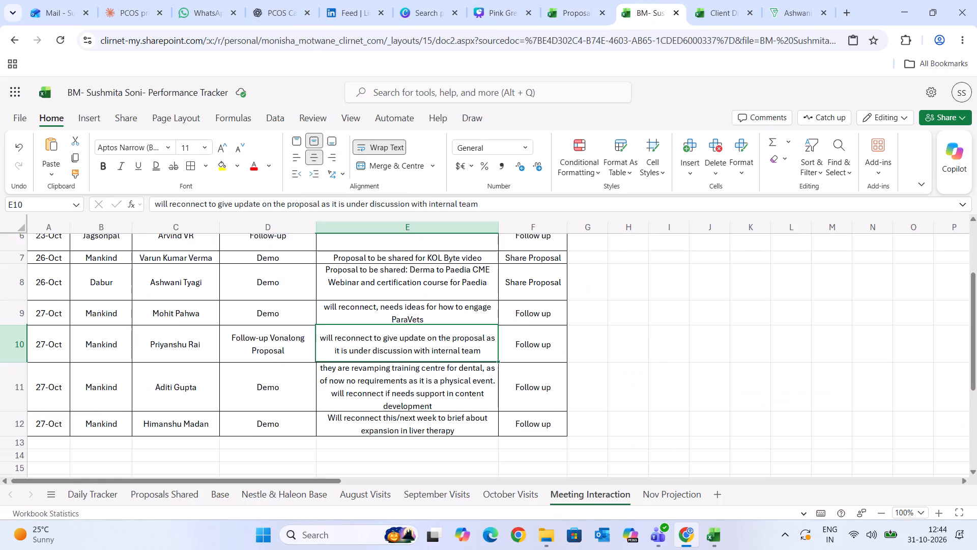
{"action": "left_click", "coordinate": [730, 0]}
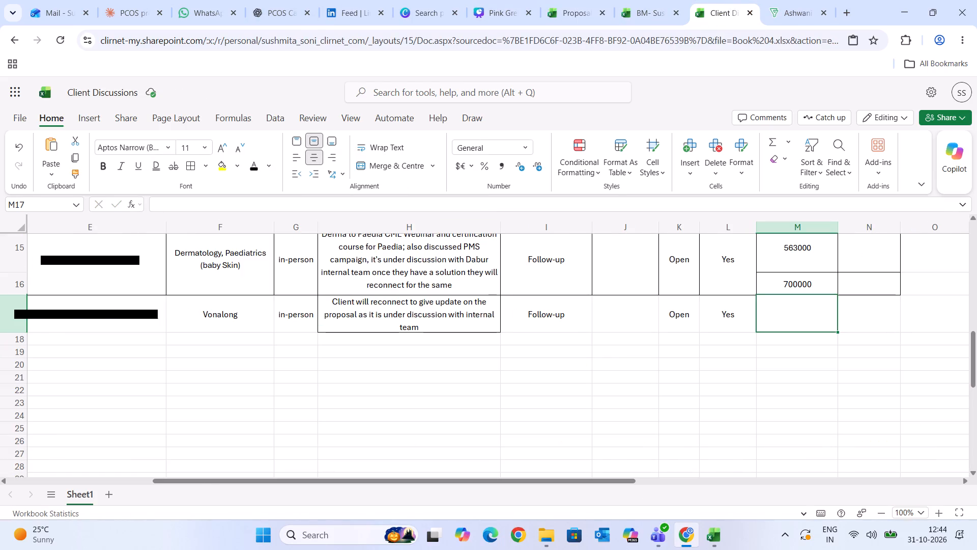
{"action": "key", "text": "ctrl+v"}
{"action": "left_click", "coordinate": [799, 368]}
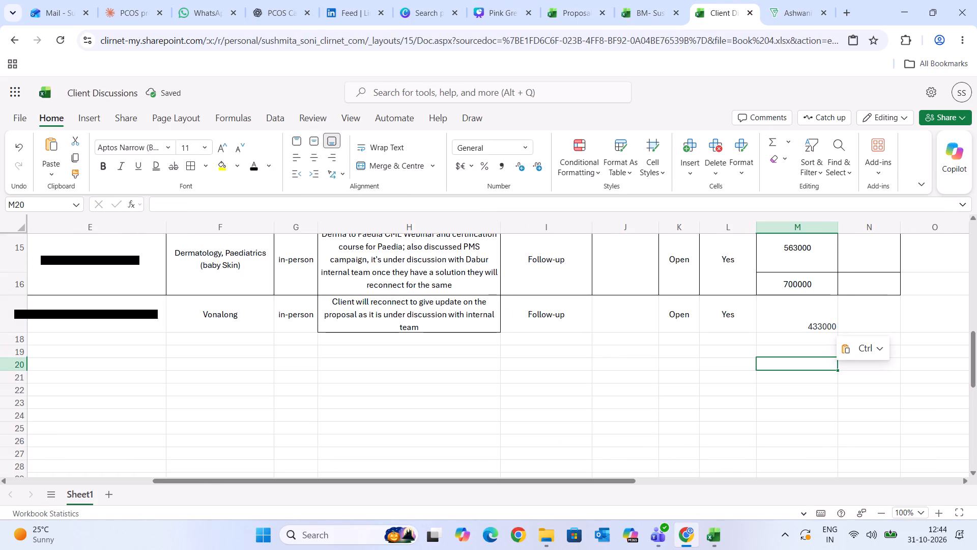
Apply borders to all cells of the row 17 entry, from the discussion date through Earlier discussions.
{"action": "left_click", "coordinate": [849, 323]}
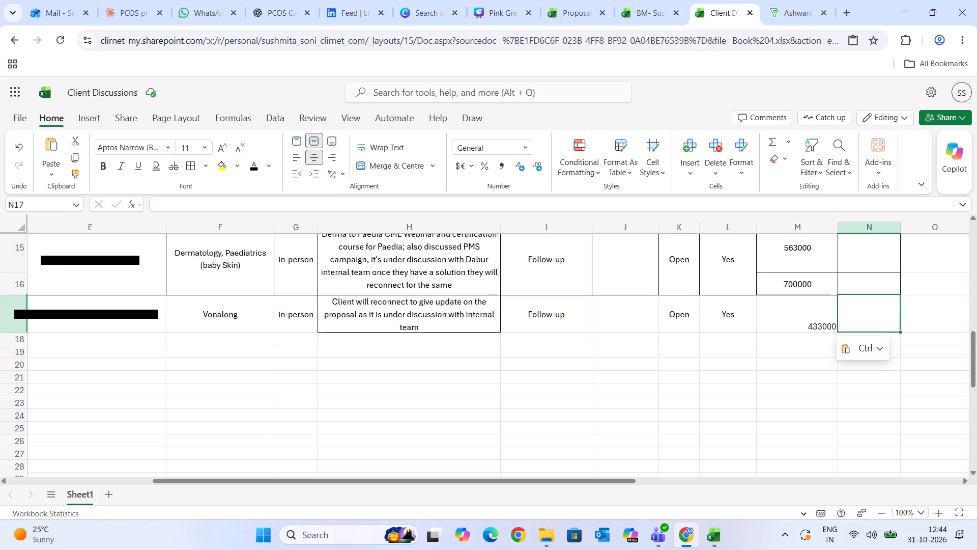
{"action": "key", "text": "ctrl+shift+Left"}
{"action": "key", "text": "ctrl+shift+Left"}
{"action": "key", "text": "ctrl+shift+Left"}
{"action": "key", "text": "ctrl+shift+Left"}
{"action": "key", "text": "ctrl+shift+Left"}
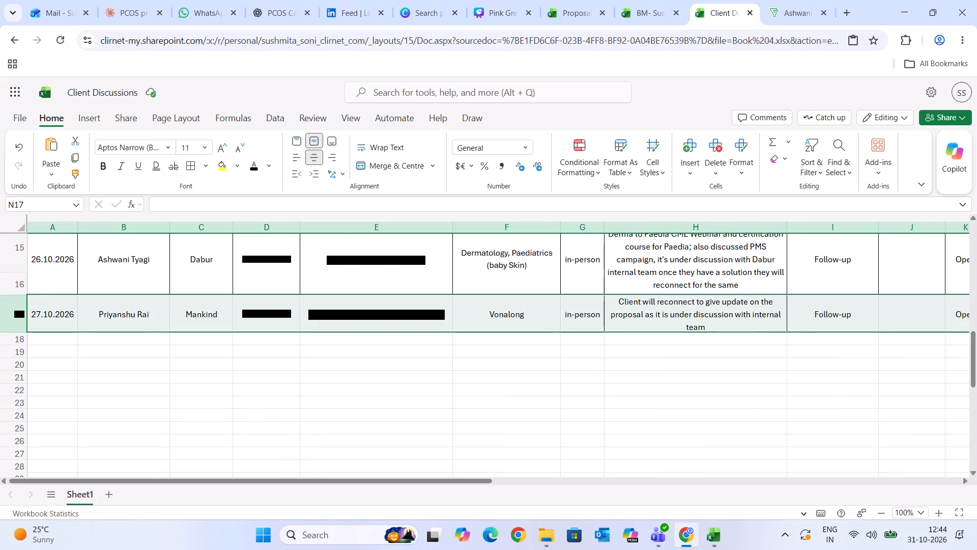
{"action": "left_click", "coordinate": [189, 169]}
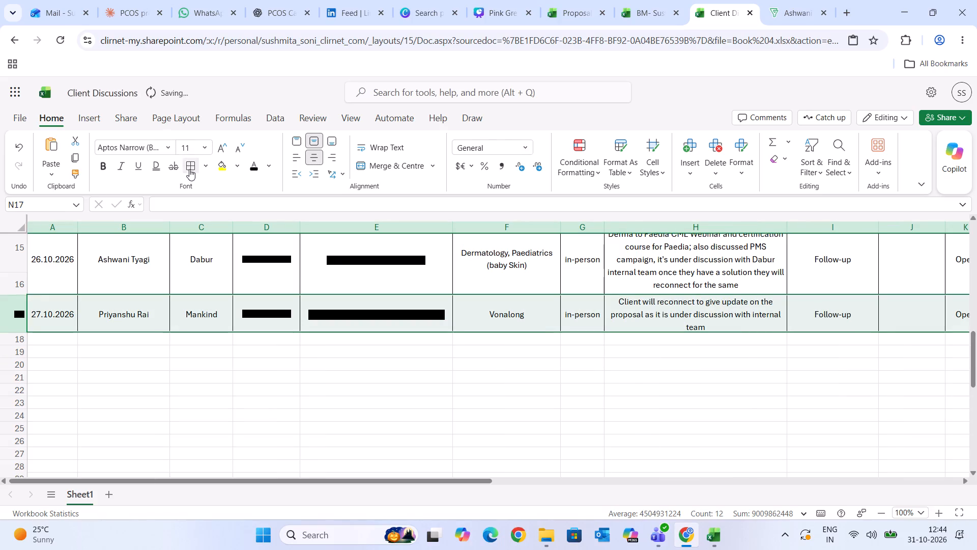
{"action": "left_click", "coordinate": [267, 407]}
{"action": "scroll", "coordinate": [389, 396], "scroll_direction": "up", "scroll_amount": 1}
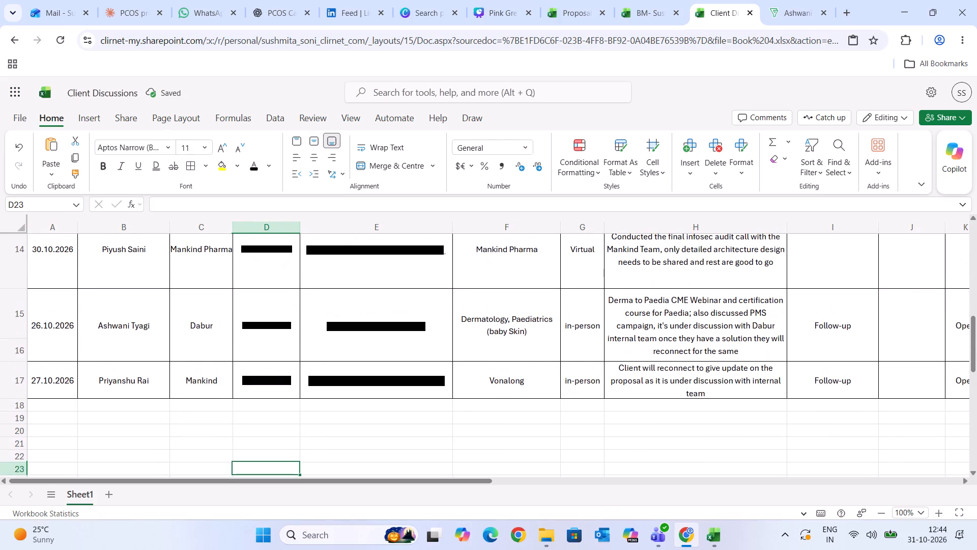
Centre the Proposal amount (INR) column vertically and horizontally, from the header down to row 17.
{"action": "scroll", "coordinate": [389, 396], "scroll_direction": "left", "scroll_amount": 4}
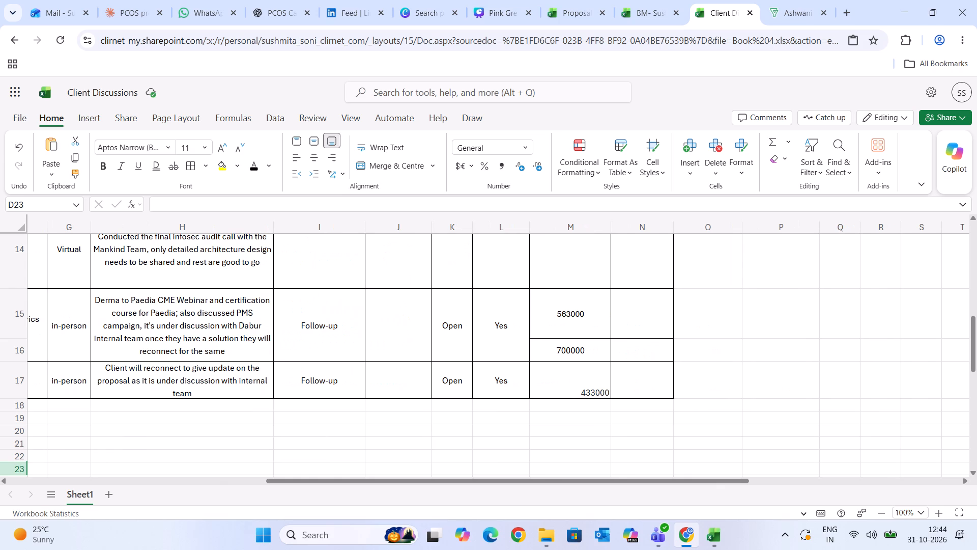
{"action": "left_click", "coordinate": [564, 372]}
{"action": "scroll", "coordinate": [564, 372], "scroll_direction": "up", "scroll_amount": 8}
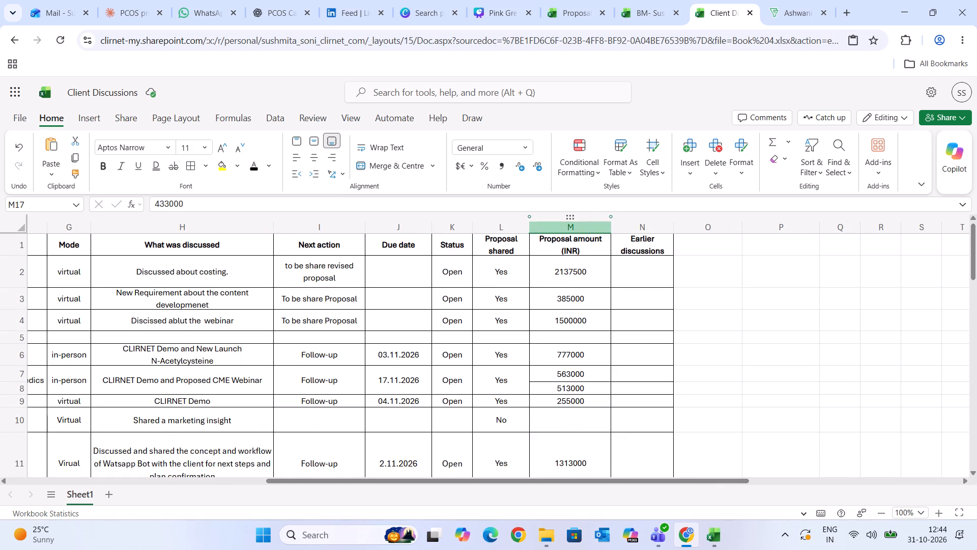
{"action": "scroll", "coordinate": [574, 262], "scroll_direction": "down", "scroll_amount": 4}
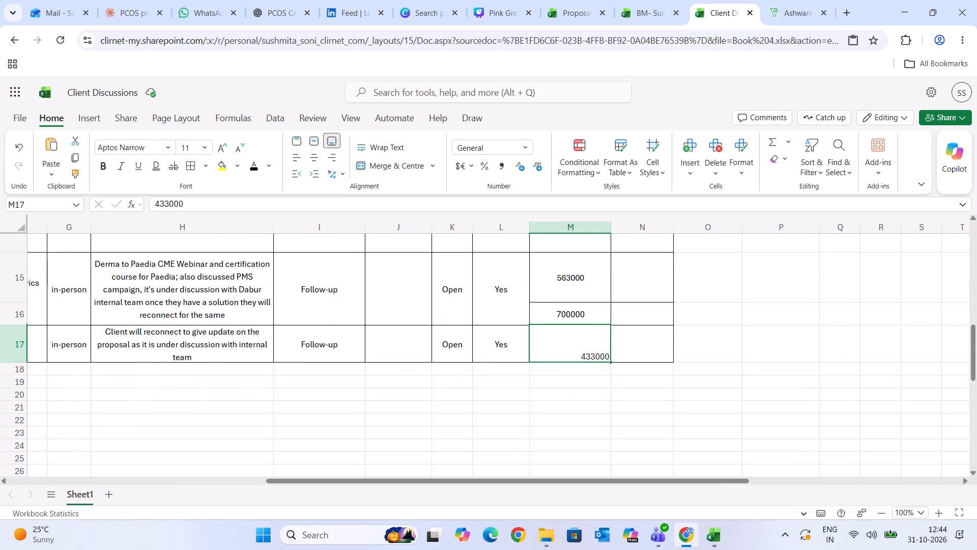
{"action": "left_click", "coordinate": [569, 339]}
{"action": "key", "text": "ctrl+shift+Up"}
{"action": "key", "text": "ctrl+shift+Up"}
{"action": "key", "text": "ctrl+shift+Up"}
{"action": "key", "text": "ctrl+shift+Up"}
{"action": "key", "text": "ctrl+shift+Up"}
{"action": "key", "text": "ctrl+shift+Up"}
{"action": "key", "text": "ctrl+shift+Up"}
{"action": "key", "text": "ctrl+shift+Up"}
{"action": "key", "text": "ctrl+shift+Up"}
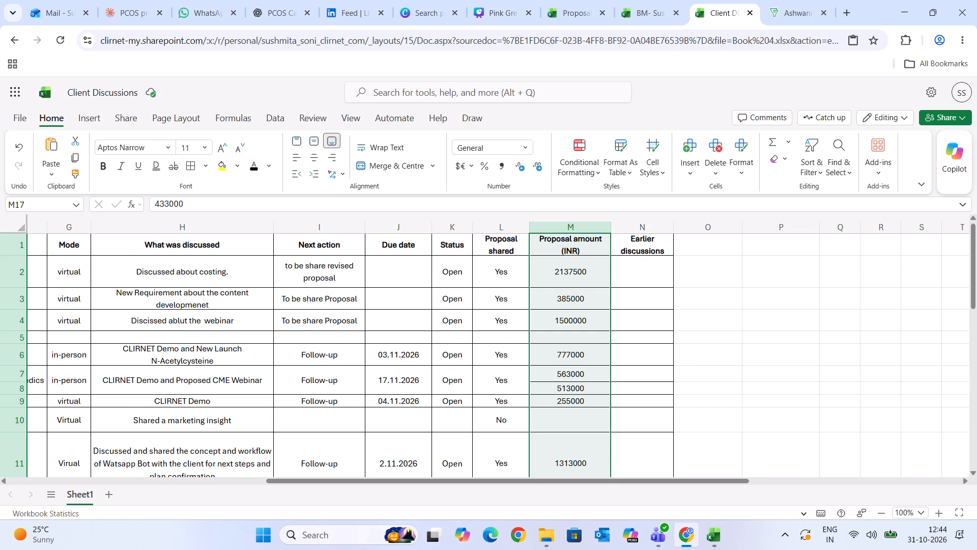
{"action": "left_click", "coordinate": [311, 137]}
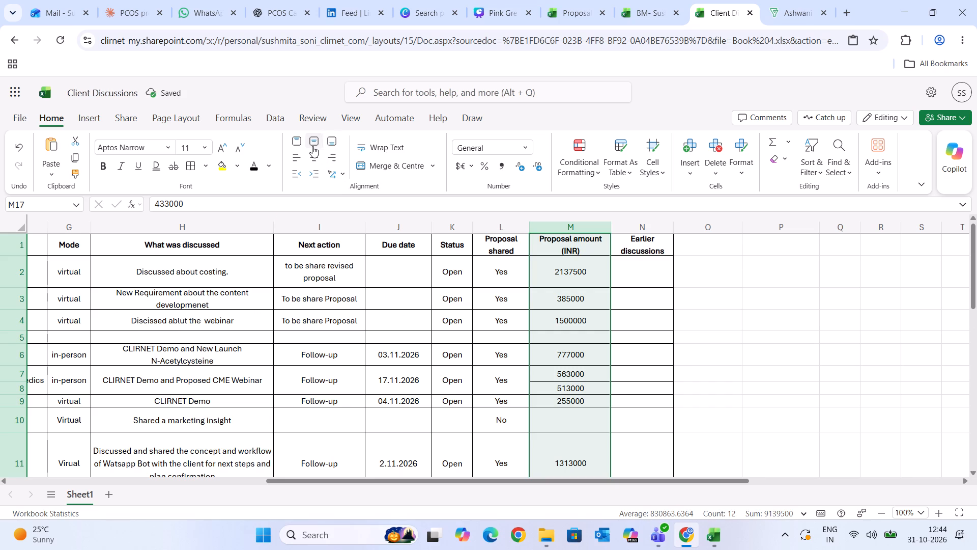
{"action": "left_click", "coordinate": [312, 146]}
{"action": "left_click", "coordinate": [312, 155]}
{"action": "left_click", "coordinate": [715, 385]}
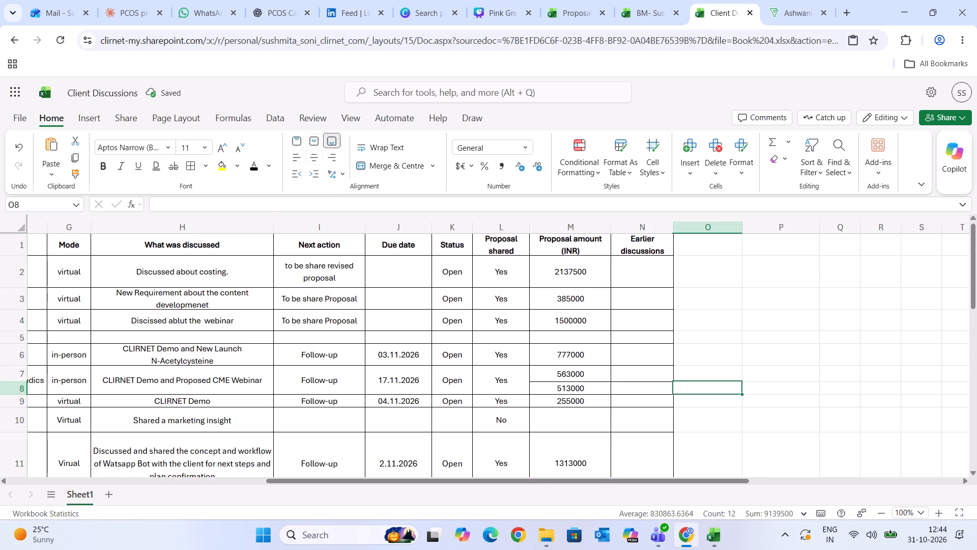
{"action": "scroll", "coordinate": [715, 385], "scroll_direction": "down", "scroll_amount": 3}
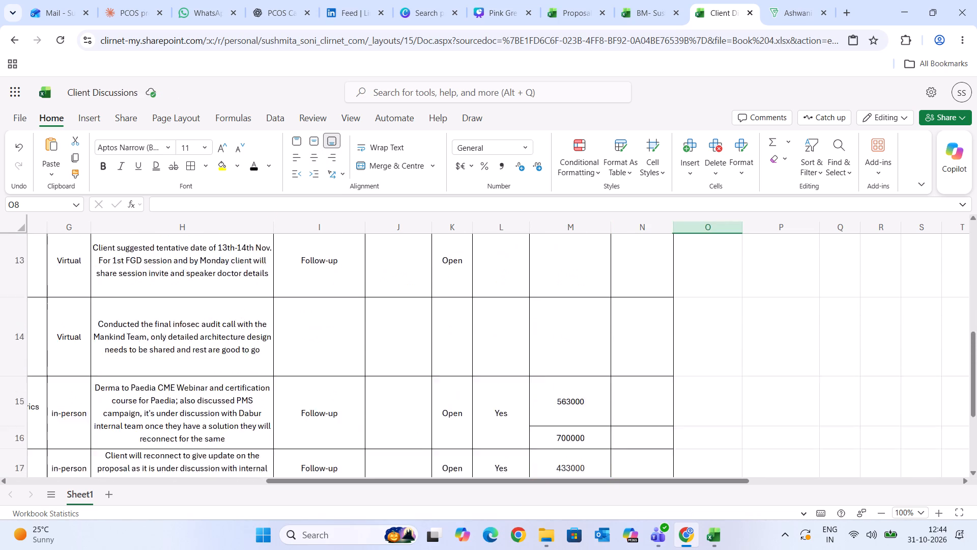
{"action": "scroll", "coordinate": [715, 385], "scroll_direction": "down", "scroll_amount": 2}
{"action": "left_click", "coordinate": [597, 392]}
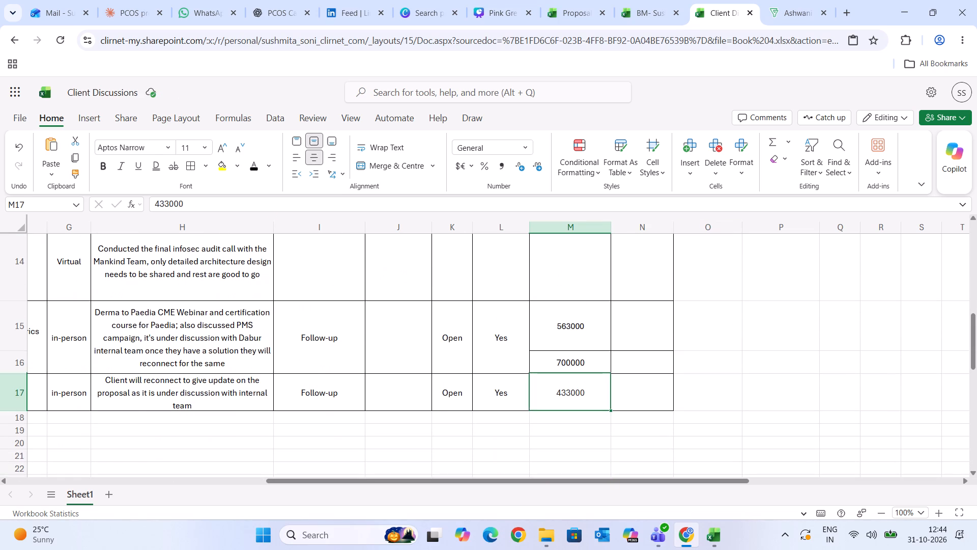
Set the font colour of the entire row 17 entry to black.
{"action": "left_click", "coordinate": [625, 383]}
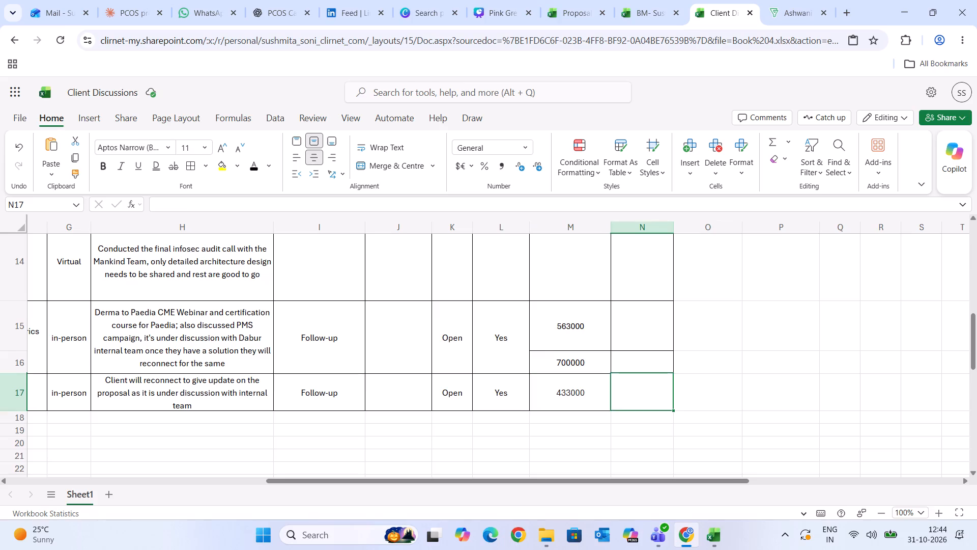
{"action": "key", "text": "ctrl+shift+Left"}
{"action": "key", "text": "ctrl+shift+Left"}
{"action": "key", "text": "ctrl+shift+Left"}
{"action": "key", "text": "ctrl+shift+Left"}
{"action": "key", "text": "ctrl+shift+Left"}
{"action": "key", "text": "ctrl+shift+Left"}
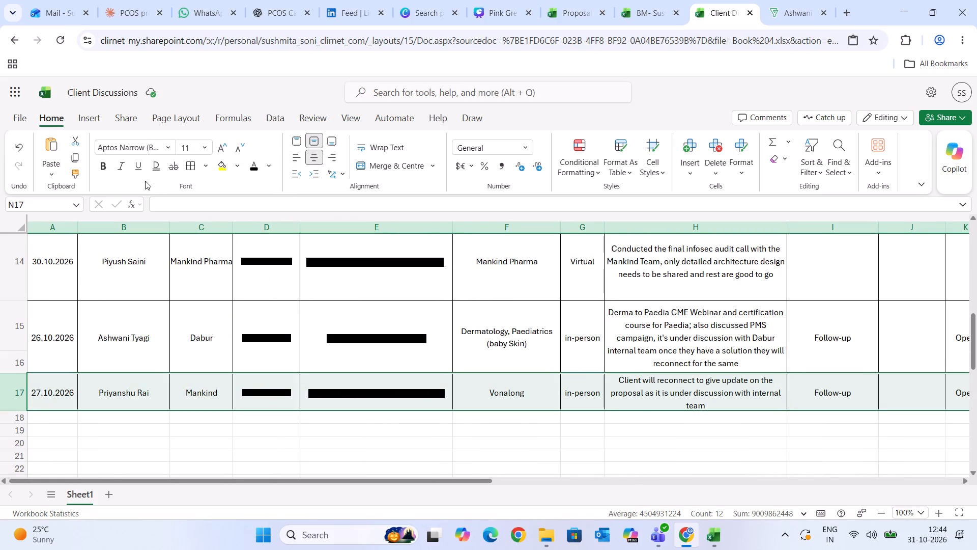
{"action": "left_click", "coordinate": [252, 167]}
{"action": "left_click", "coordinate": [338, 443]}
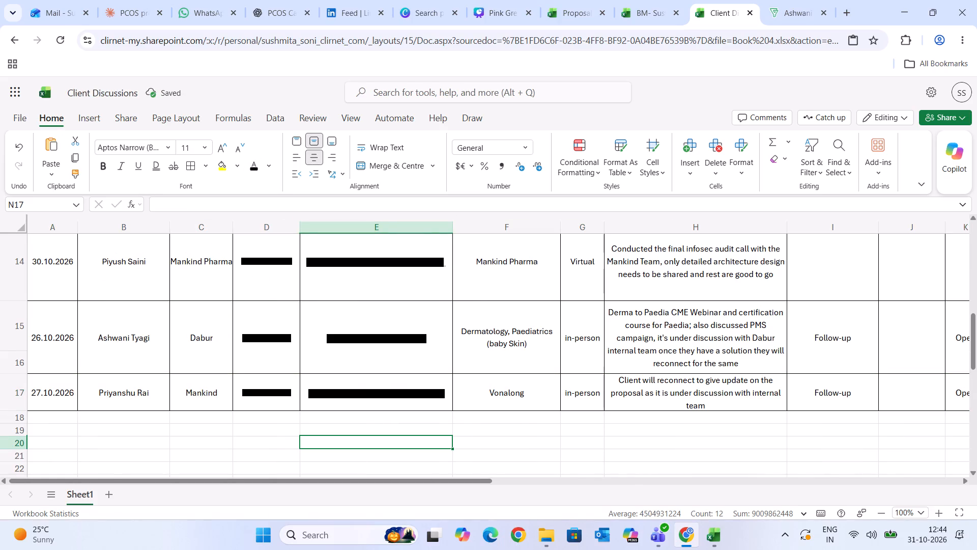
Copy the email cell formatting of the 26.10.2026 Dabur entry onto row 17's mobile number and email cells.
{"action": "left_click", "coordinate": [393, 384]}
{"action": "left_click", "coordinate": [415, 354]}
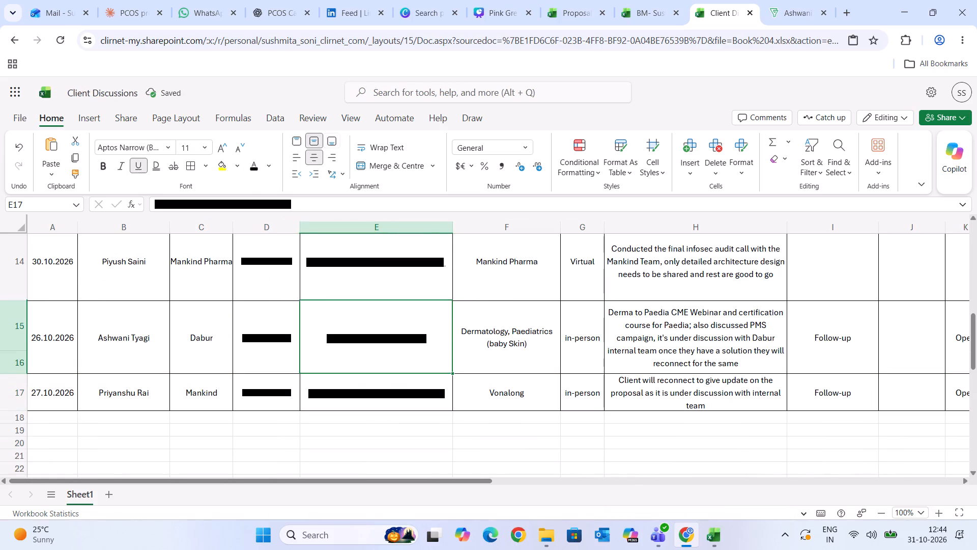
{"action": "left_click", "coordinate": [77, 176]}
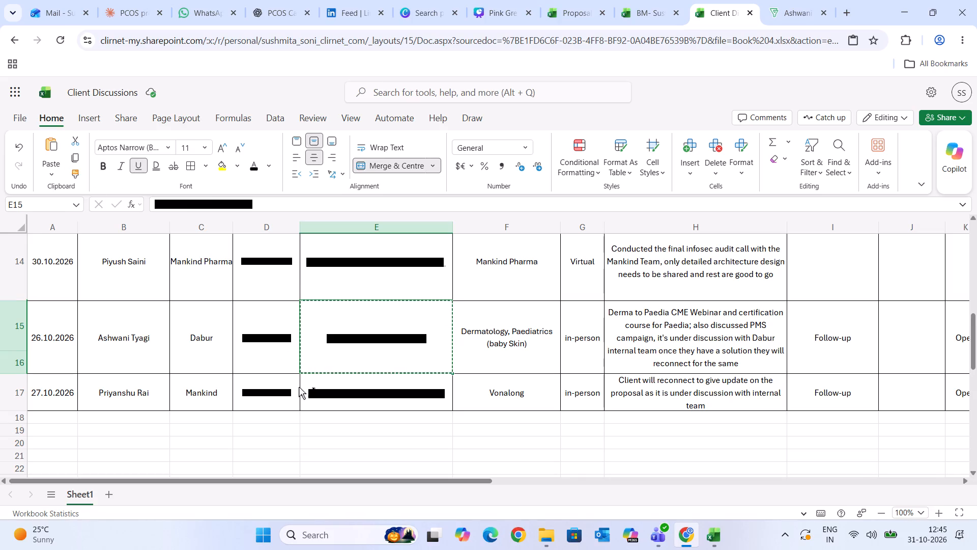
{"action": "left_click_drag", "start_coordinate": [299, 387], "coordinate": [422, 393]}
{"action": "left_click", "coordinate": [417, 426]}
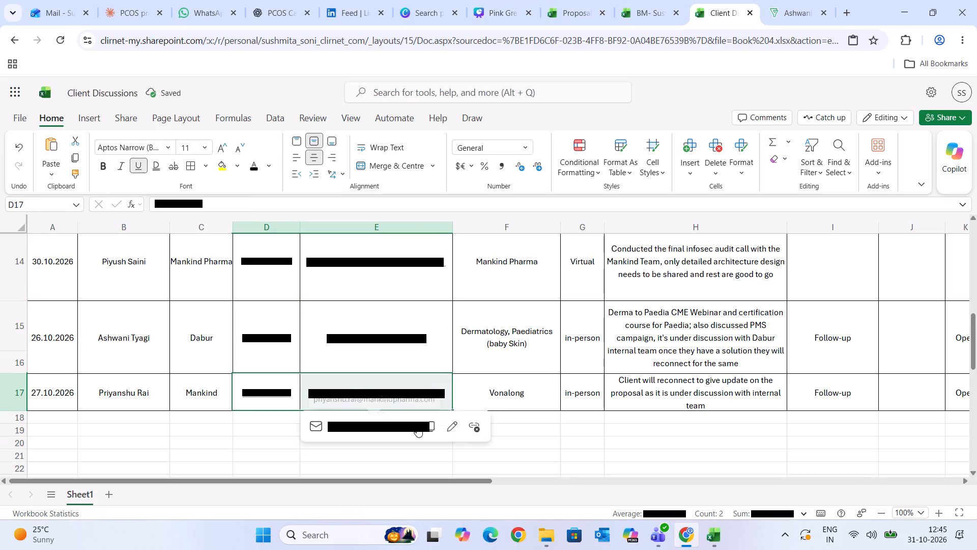
{"action": "left_click", "coordinate": [278, 427]}
Set row 17's mobile number to black font and remove its underline.
{"action": "left_click", "coordinate": [279, 383]}
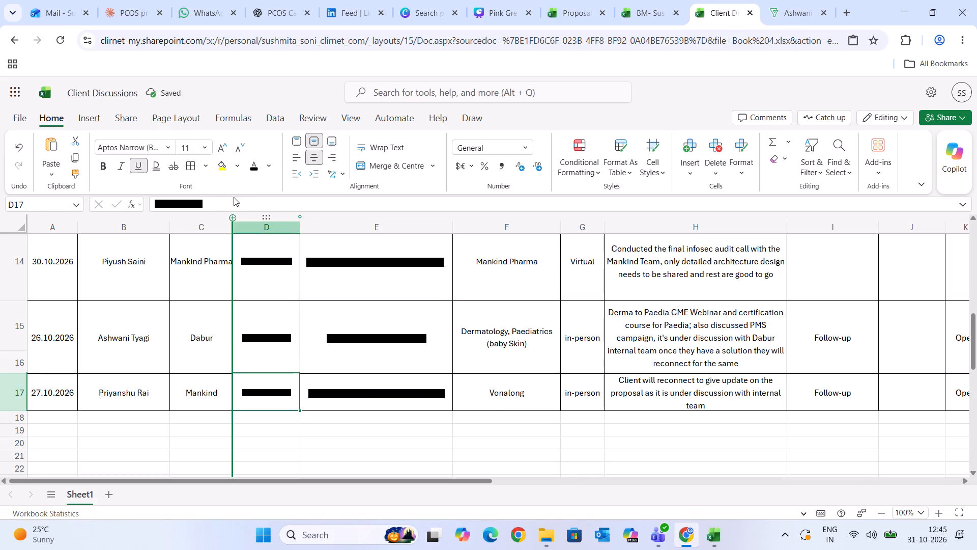
{"action": "left_click", "coordinate": [251, 168]}
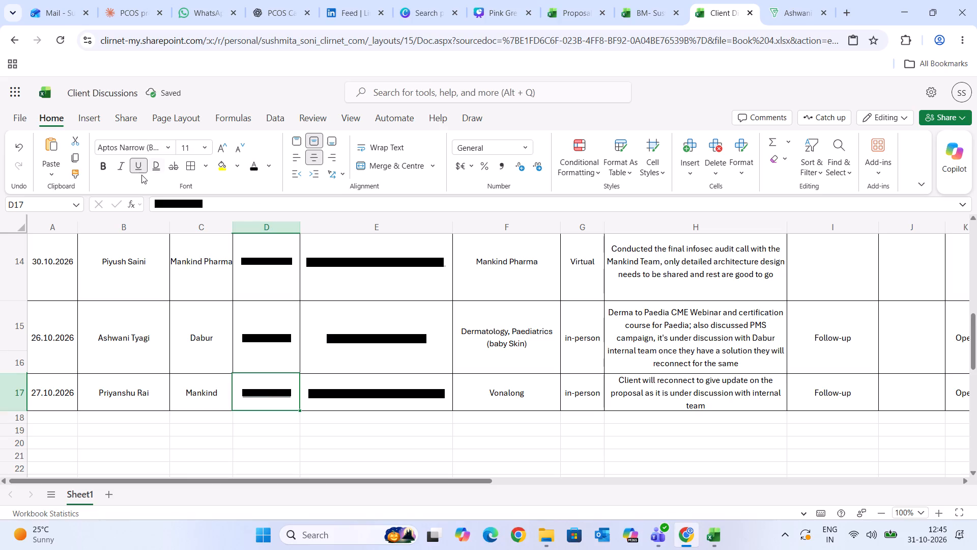
{"action": "left_click", "coordinate": [138, 168]}
{"action": "left_click", "coordinate": [246, 430]}
Review the discussion log at 90% zoom, from the header to the 27.10.2026 Mankind entry and across its columns.
{"action": "scroll", "coordinate": [246, 430], "scroll_direction": "left", "scroll_amount": 2}
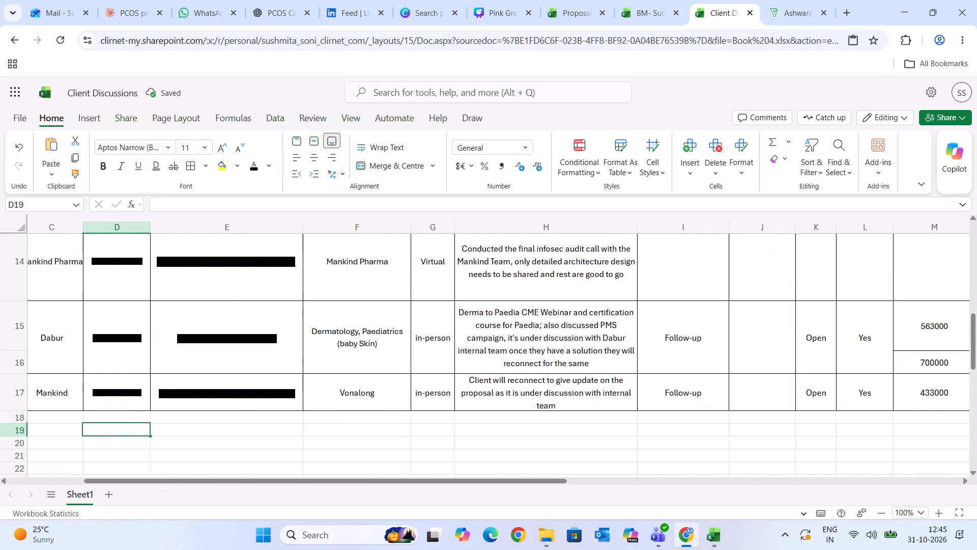
{"action": "scroll", "coordinate": [246, 430], "scroll_direction": "left", "scroll_amount": 3}
{"action": "scroll", "coordinate": [246, 430], "scroll_direction": "right", "scroll_amount": 6}
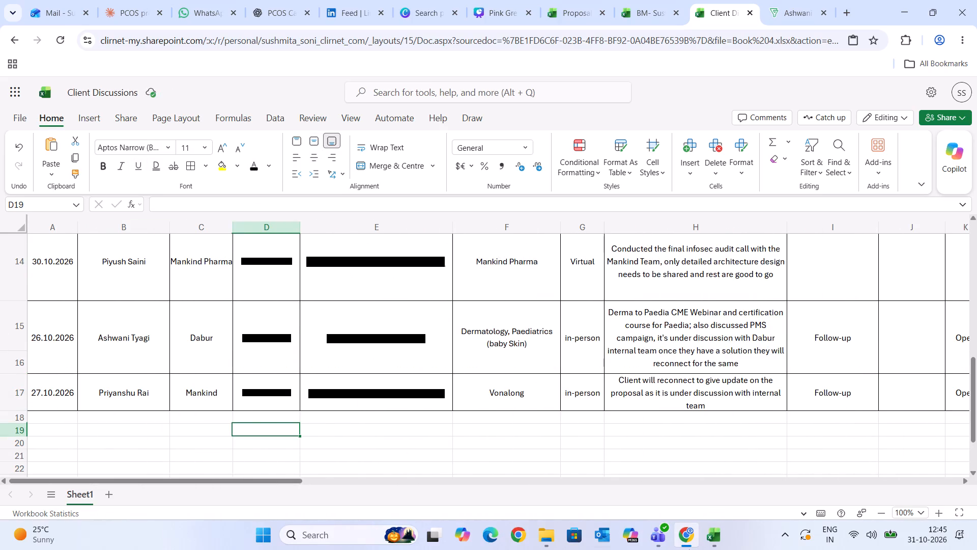
{"action": "left_click", "coordinate": [883, 518]}
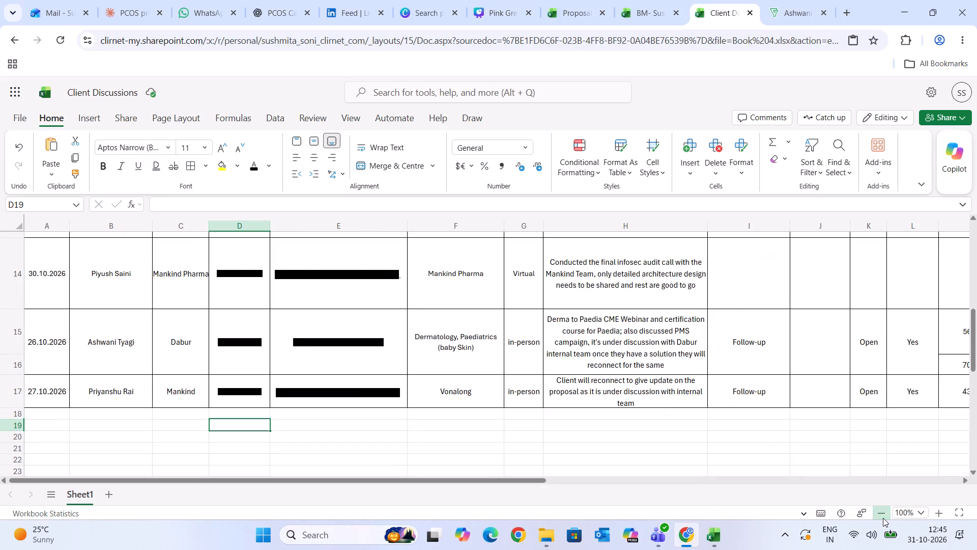
{"action": "scroll", "coordinate": [711, 396], "scroll_direction": "up", "scroll_amount": 6}
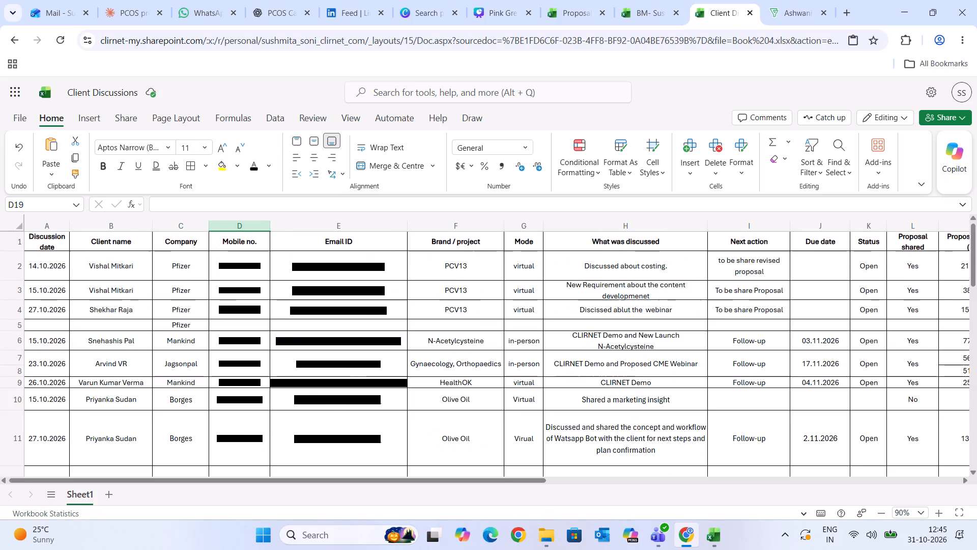
{"action": "scroll", "coordinate": [711, 396], "scroll_direction": "down", "scroll_amount": 3}
{"action": "scroll", "coordinate": [711, 396], "scroll_direction": "up", "scroll_amount": 5}
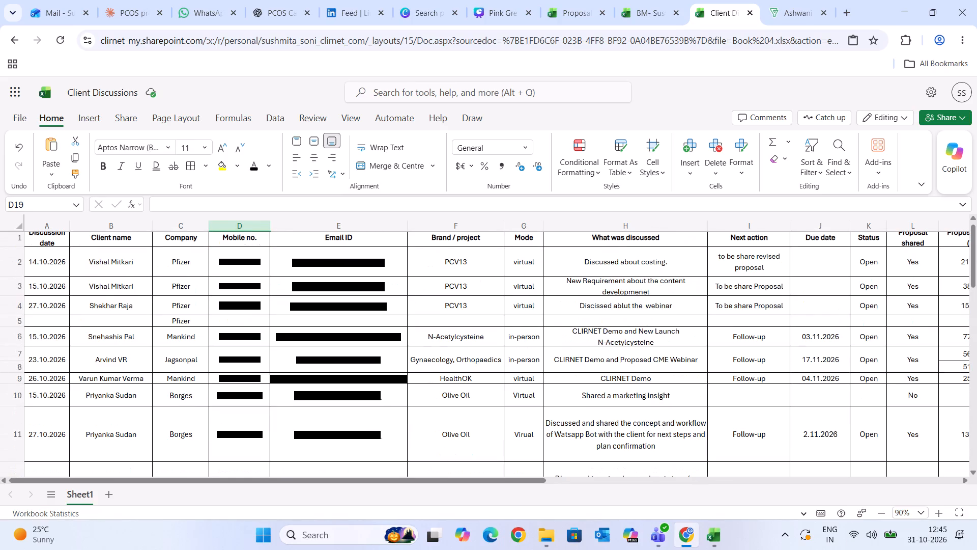
{"action": "scroll", "coordinate": [511, 348], "scroll_direction": "down", "scroll_amount": 5}
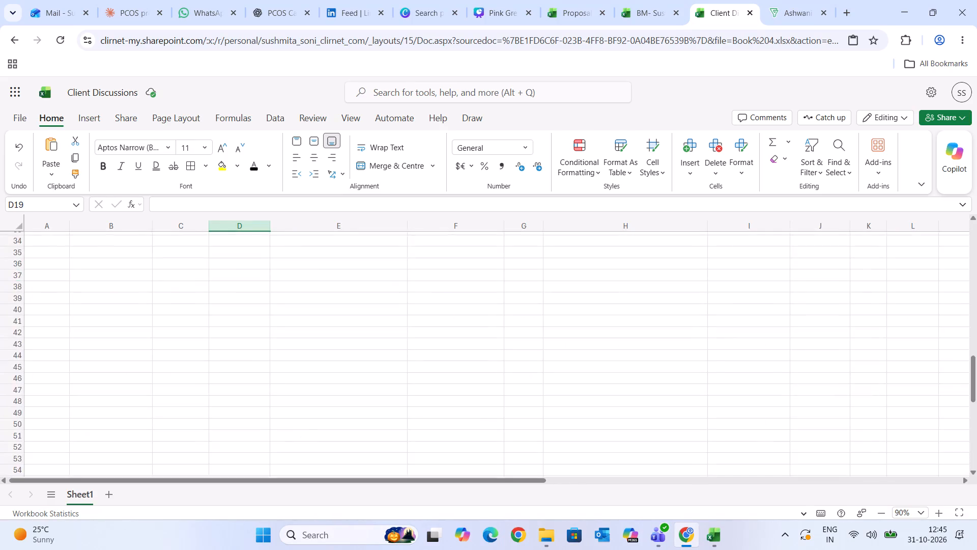
{"action": "scroll", "coordinate": [511, 348], "scroll_direction": "up", "scroll_amount": 5}
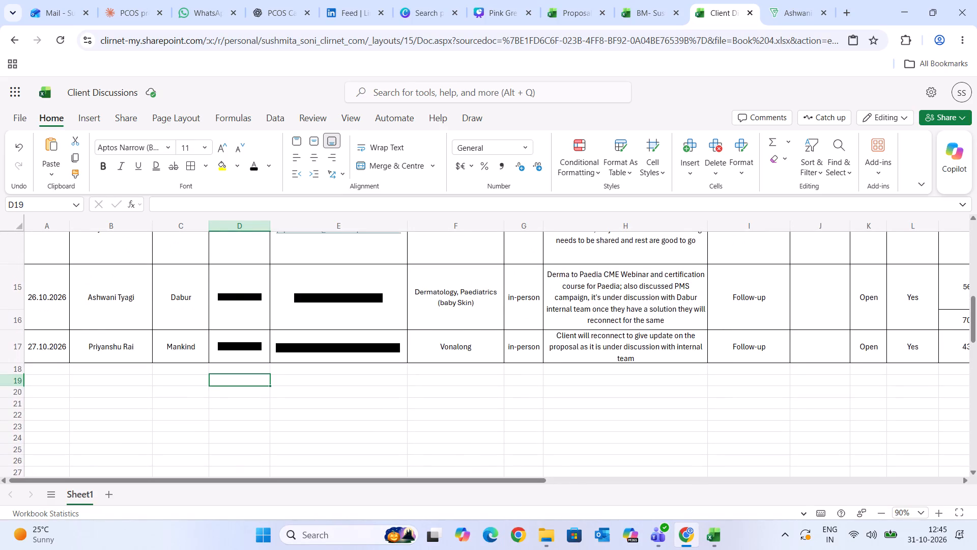
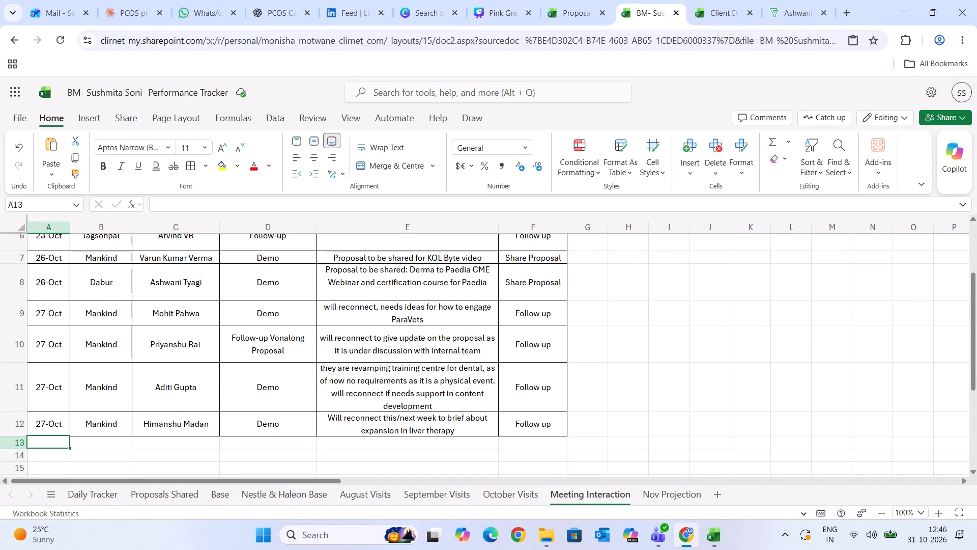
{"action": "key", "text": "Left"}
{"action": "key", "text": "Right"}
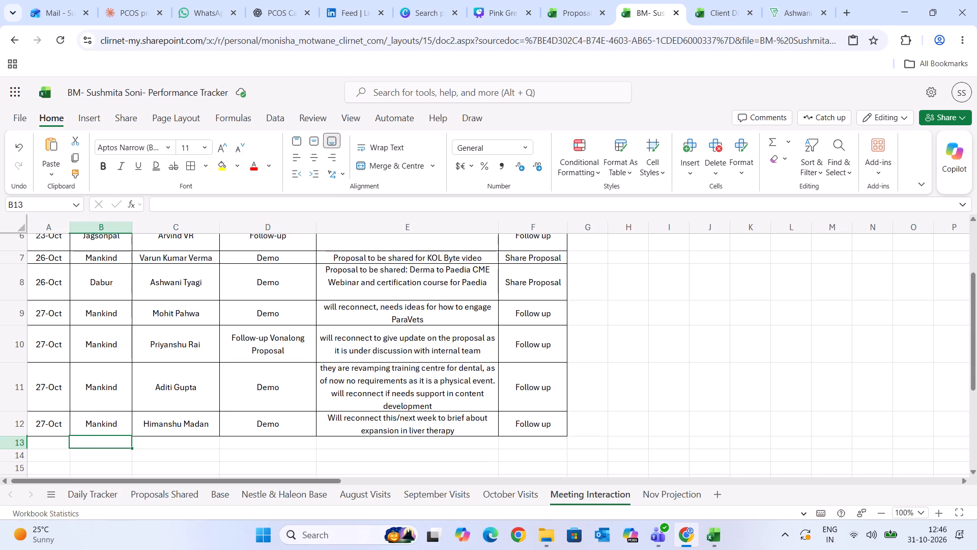
Review the October entries on the performance tracker's Meeting Interaction sheet, through to the last 27-Oct Mankind meeting.
{"action": "left_click", "coordinate": [549, 442]}
{"action": "left_click", "coordinate": [596, 439]}
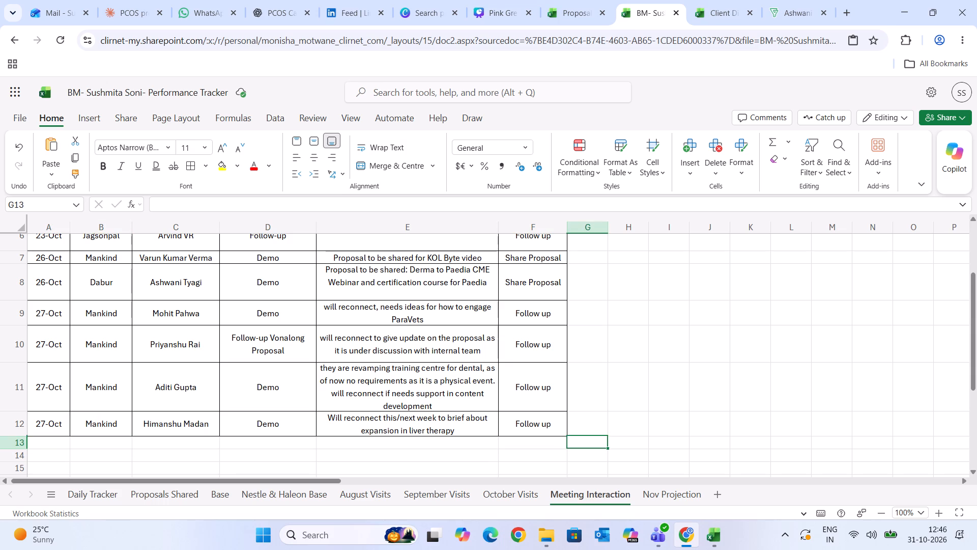
{"action": "key", "text": "Left"}
{"action": "key", "text": "Left"}
{"action": "key", "text": "Left"}
{"action": "key", "text": "Left"}
{"action": "key", "text": "Left"}
{"action": "key", "text": "Left"}
{"action": "key", "text": "Left"}
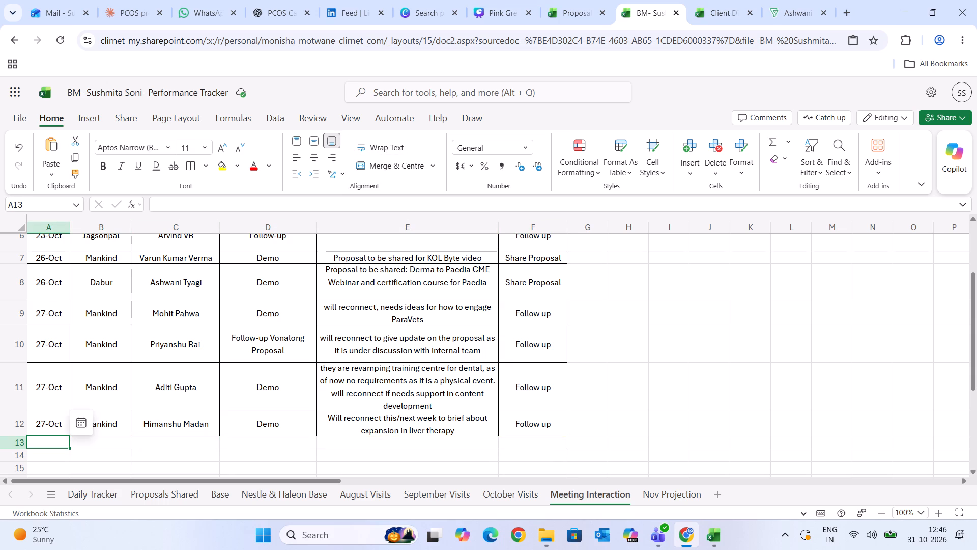
{"action": "scroll", "coordinate": [596, 439], "scroll_direction": "up", "scroll_amount": 3}
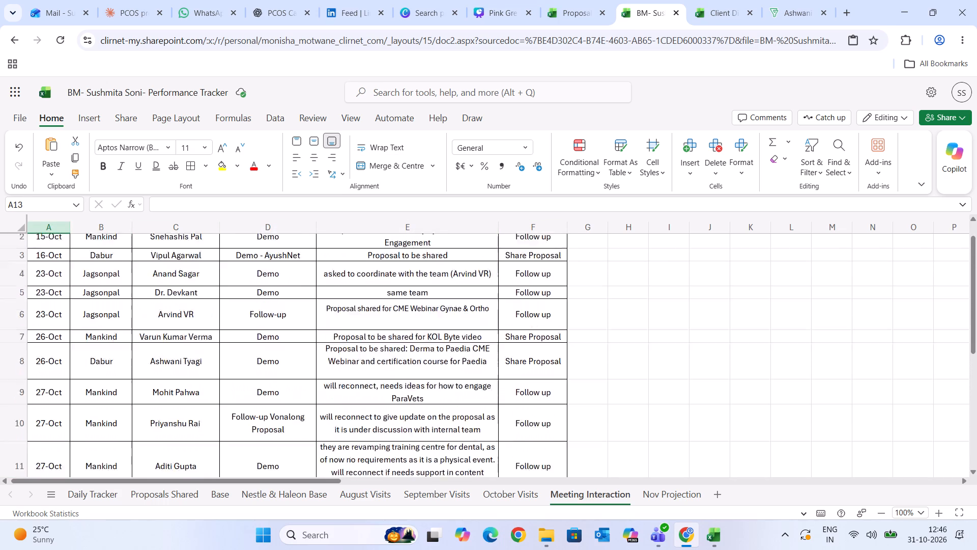
{"action": "scroll", "coordinate": [596, 439], "scroll_direction": "up", "scroll_amount": 2}
{"action": "scroll", "coordinate": [596, 439], "scroll_direction": "down", "scroll_amount": 2}
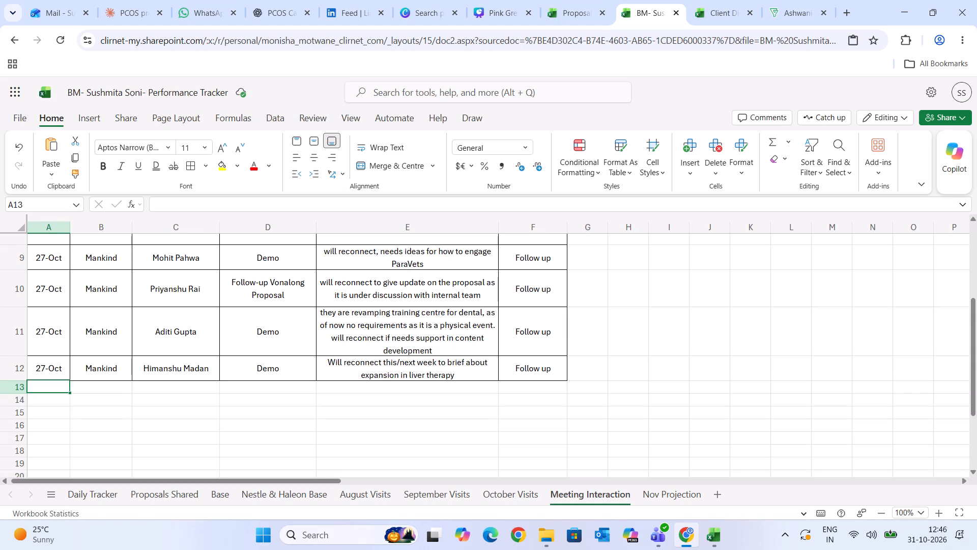
{"action": "left_click", "coordinate": [554, 387]}
{"action": "key", "text": "Right"}
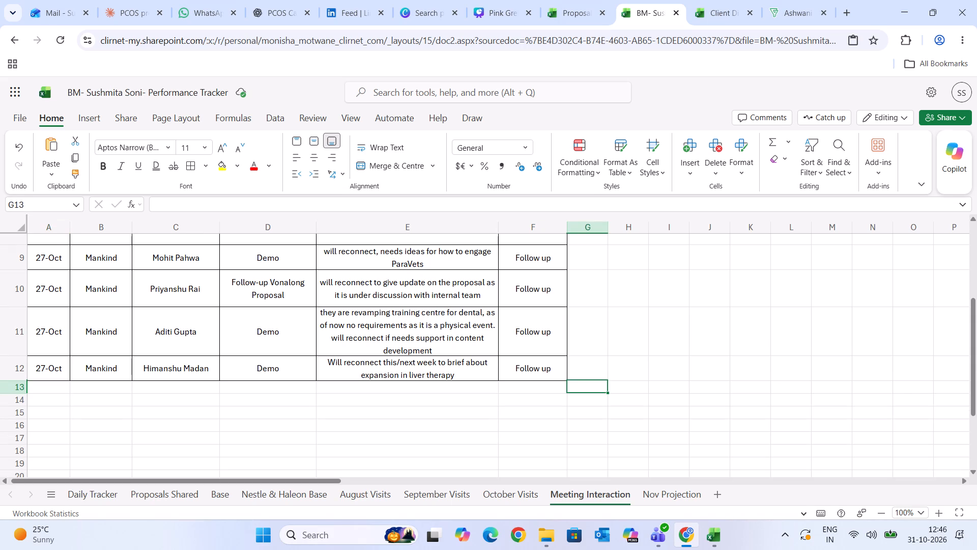
{"action": "key", "text": "Left"}
{"action": "key", "text": "Left"}
{"action": "key", "text": "Left"}
{"action": "key", "text": "Left"}
{"action": "key", "text": "Left"}
{"action": "key", "text": "Left"}
{"action": "key", "text": "Left"}
{"action": "key", "text": "Right"}
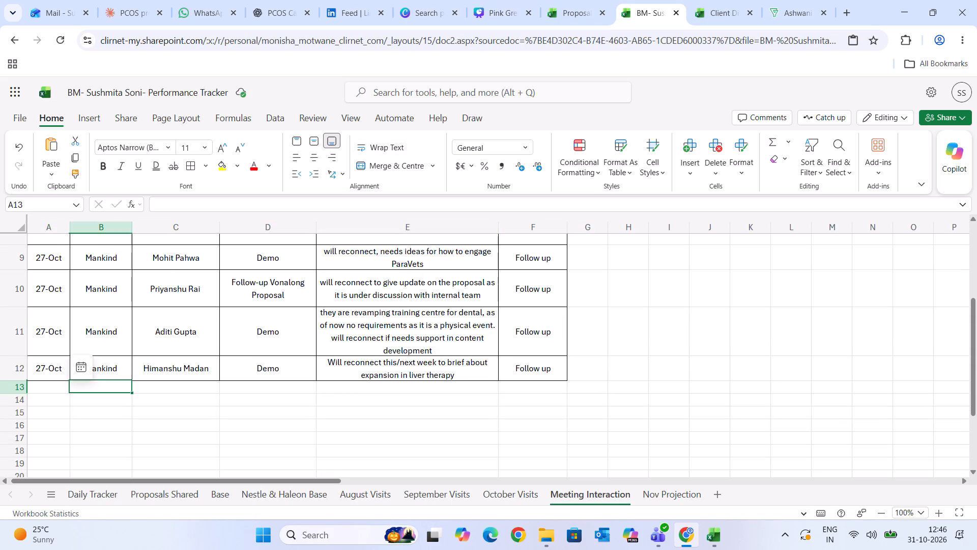
{"action": "key", "text": "Right"}
{"action": "key", "text": "Right"}
{"action": "key", "text": "Right"}
{"action": "key", "text": "Right"}
{"action": "key", "text": "Left"}
{"action": "key", "text": "Left"}
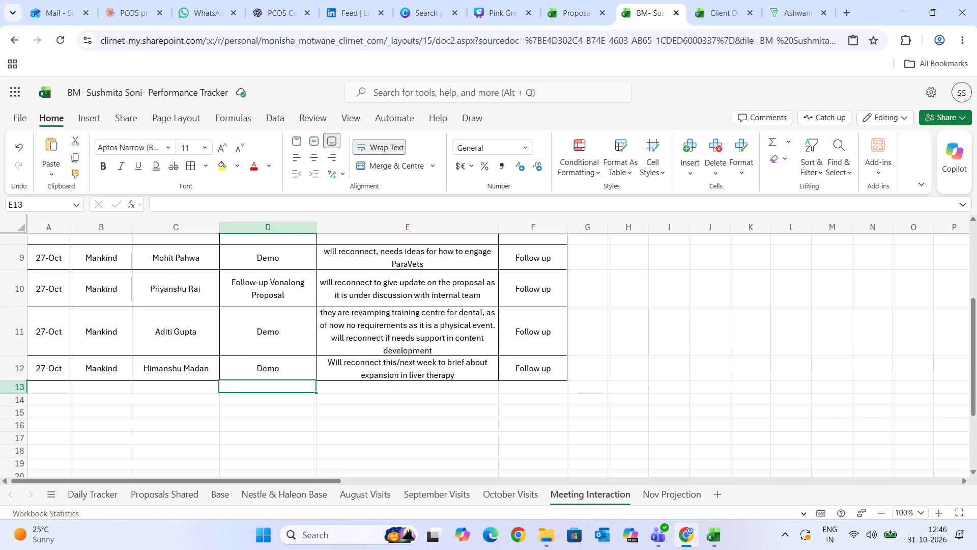
{"action": "key", "text": "Left"}
{"action": "key", "text": "Left"}
{"action": "key", "text": "Up"}
{"action": "key", "text": "Up"}
{"action": "key", "text": "Up"}
{"action": "key", "text": "Up"}
{"action": "key", "text": "Up"}
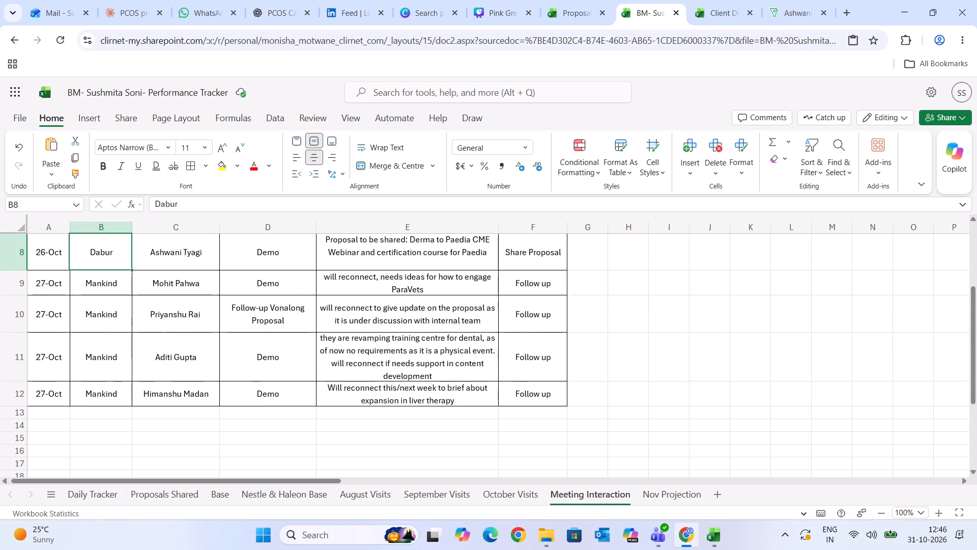
{"action": "key", "text": "Up"}
{"action": "key", "text": "Up"}
{"action": "key", "text": "Up"}
{"action": "key", "text": "Up"}
{"action": "key", "text": "Up"}
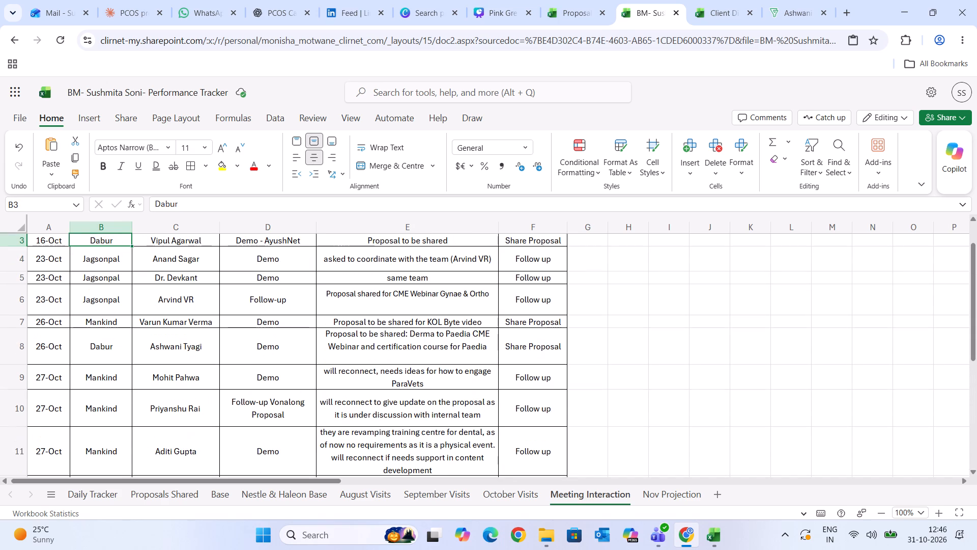
{"action": "key", "text": "Down"}
{"action": "key", "text": "Down"}
{"action": "key", "text": "Down"}
{"action": "key", "text": "Down"}
{"action": "key", "text": "Down"}
{"action": "key", "text": "Down"}
{"action": "key", "text": "Down"}
{"action": "key", "text": "Down"}
{"action": "key", "text": "Down"}
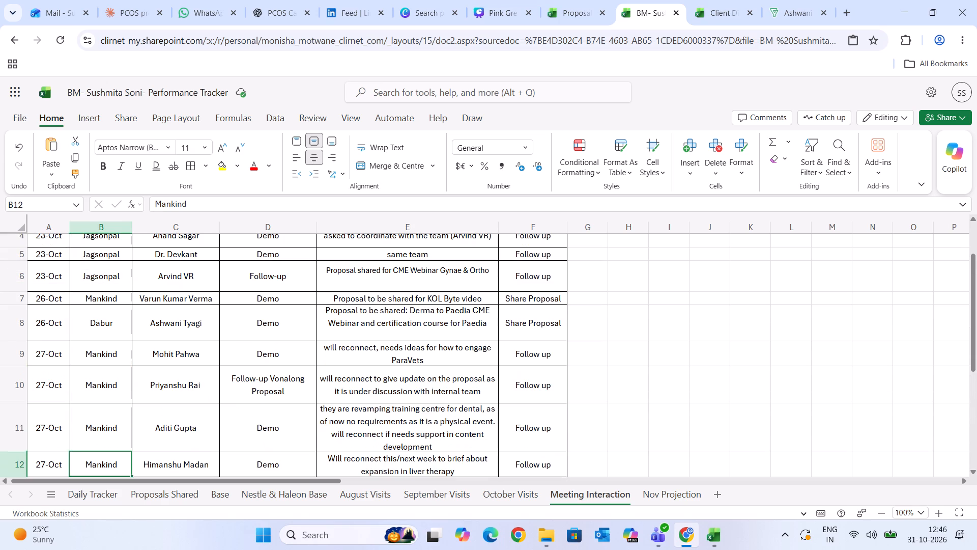
{"action": "key", "text": "Up"}
{"action": "key", "text": "Up"}
{"action": "key", "text": "Down"}
{"action": "key", "text": "Up"}
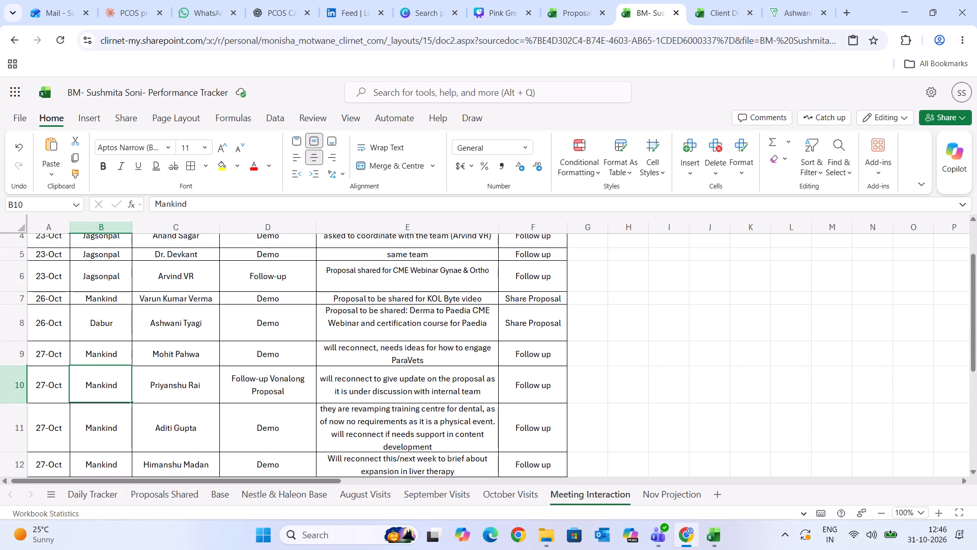
Examine the Mankind 27-Oct entries in rows 10 and 11, including meeting type, remarks and next action.
{"action": "key", "text": "Right"}
{"action": "key", "text": "Right"}
{"action": "key", "text": "Left"}
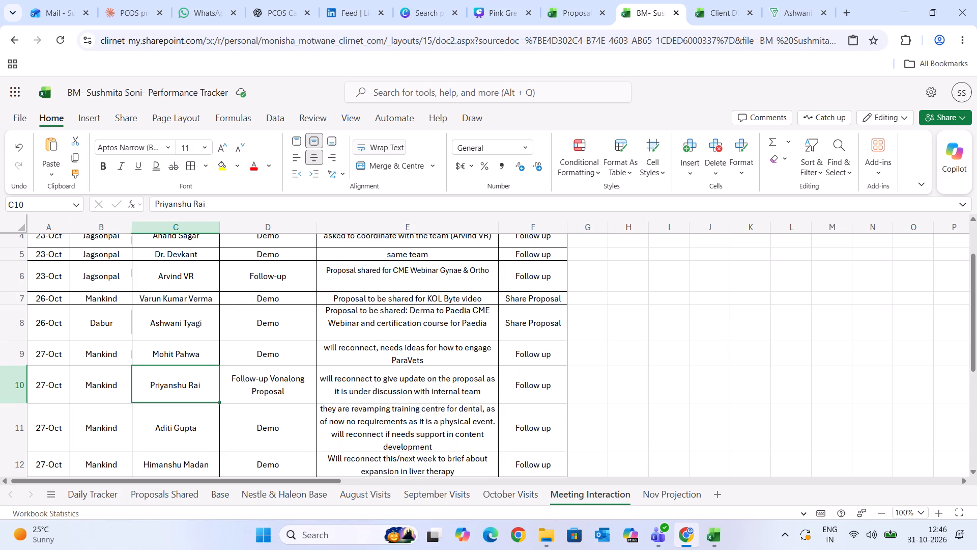
{"action": "key", "text": "Right"}
{"action": "key", "text": "Right"}
{"action": "key", "text": "Right"}
{"action": "key", "text": "Right"}
{"action": "key", "text": "Left"}
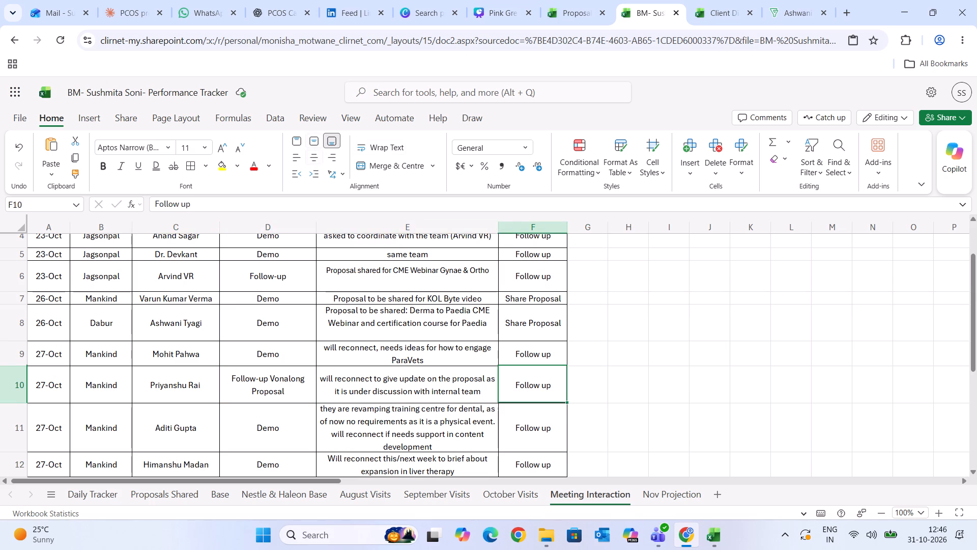
{"action": "key", "text": "Down"}
{"action": "key", "text": "Left"}
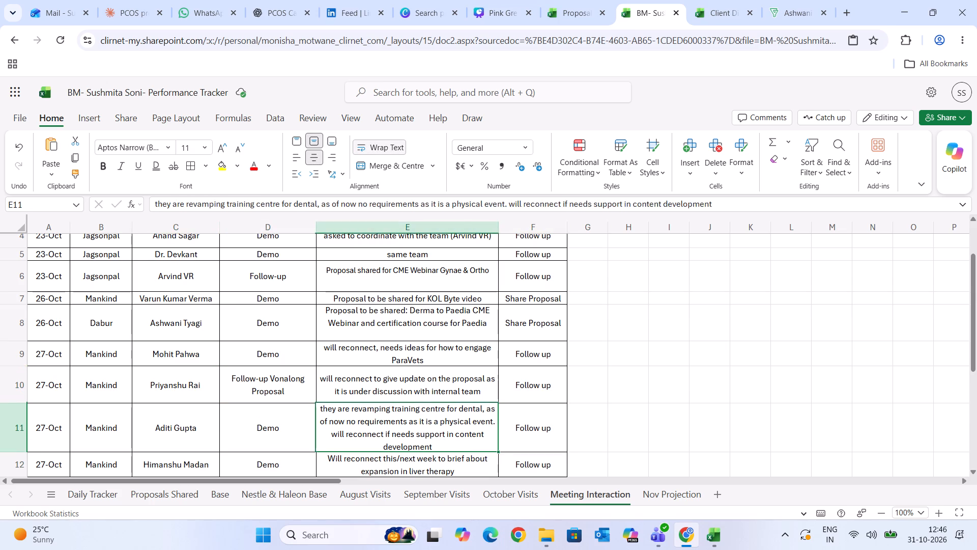
{"action": "key", "text": "Left"}
{"action": "key", "text": "Left"}
{"action": "key", "text": "Left"}
{"action": "key", "text": "Up"}
{"action": "key", "text": "Down"}
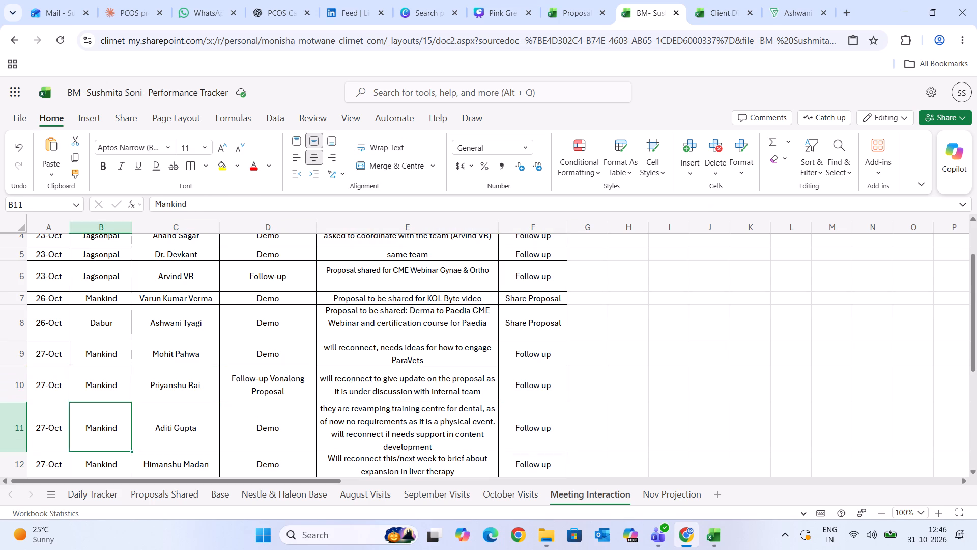
{"action": "key", "text": "Down"}
{"action": "key", "text": "Down"}
{"action": "key", "text": "Up"}
{"action": "key", "text": "Up"}
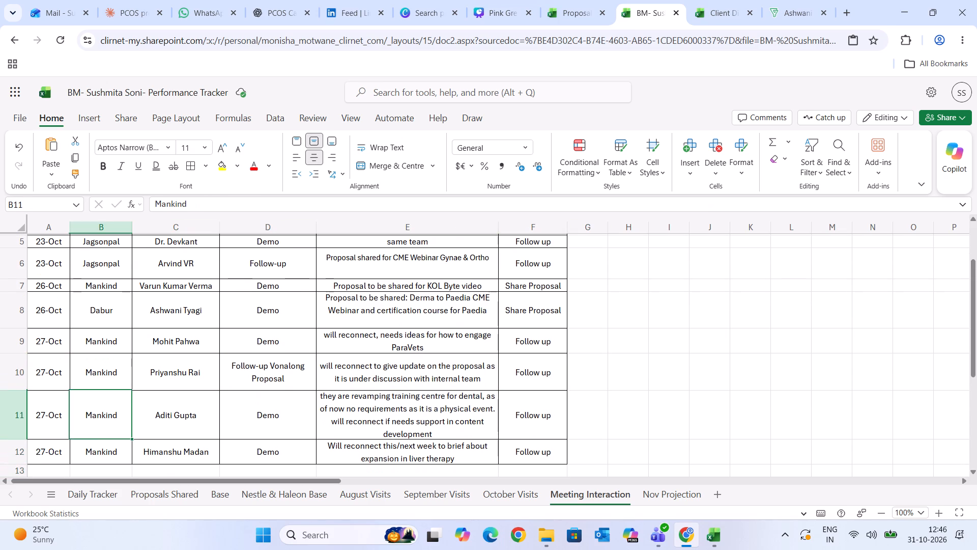
{"action": "key", "text": "Left"}
{"action": "key", "text": "Right"}
{"action": "key", "text": "Right"}
{"action": "key", "text": "Right"}
{"action": "key", "text": "Right"}
{"action": "key", "text": "Right"}
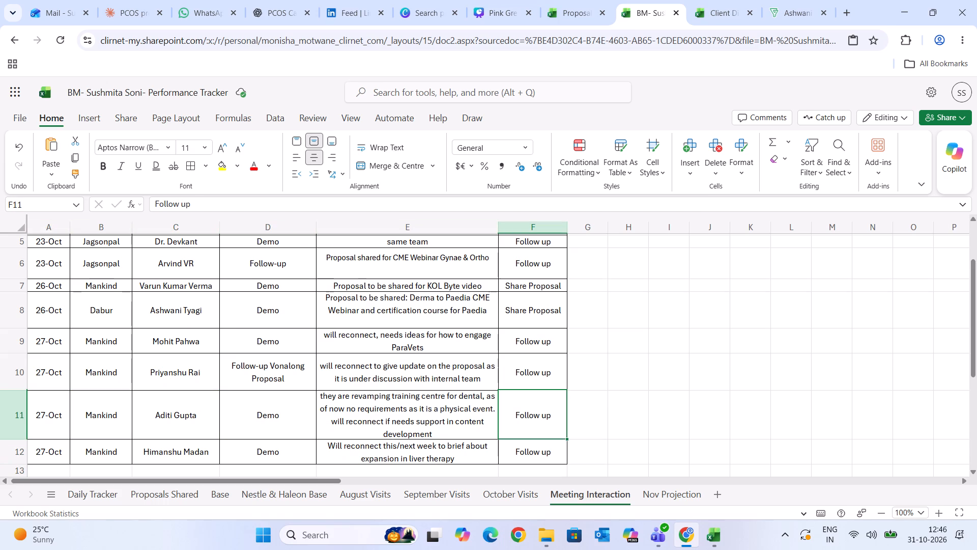
{"action": "key", "text": "Left"}
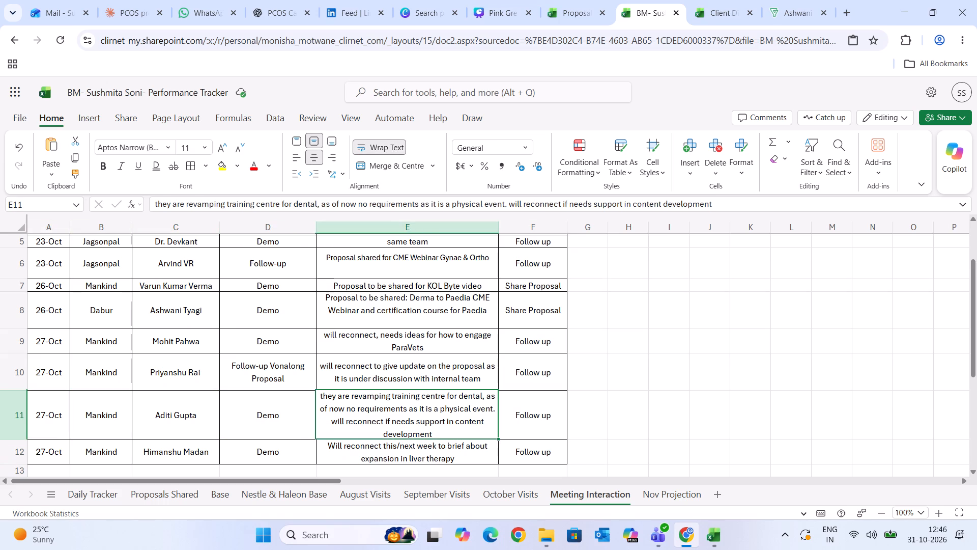
Examine the last Mankind 27-Oct entry, row 12, across its date, client, contact, meeting type, remark and next-action cells.
{"action": "scroll", "coordinate": [405, 413], "scroll_direction": "down", "scroll_amount": 1}
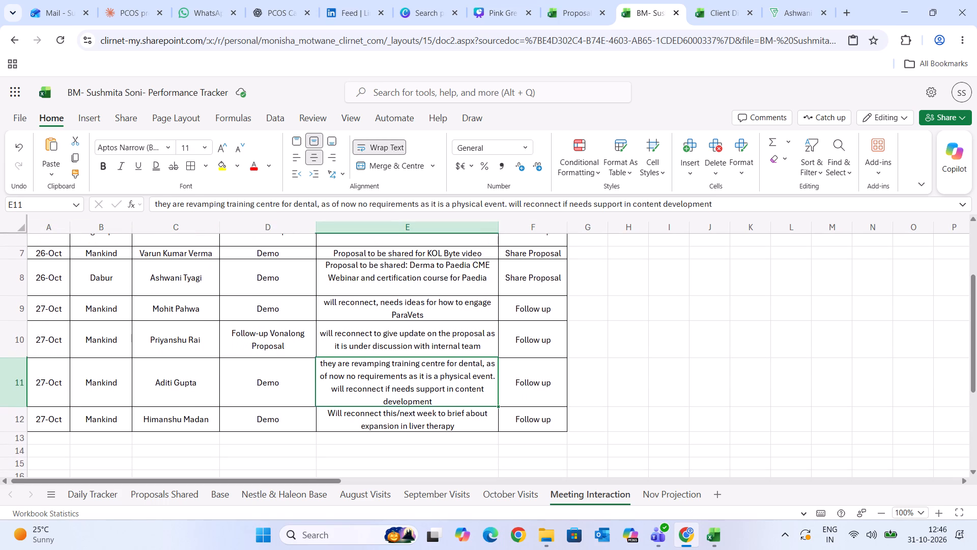
{"action": "left_click", "coordinate": [540, 422]}
{"action": "key", "text": "Left"}
{"action": "key", "text": "Left"}
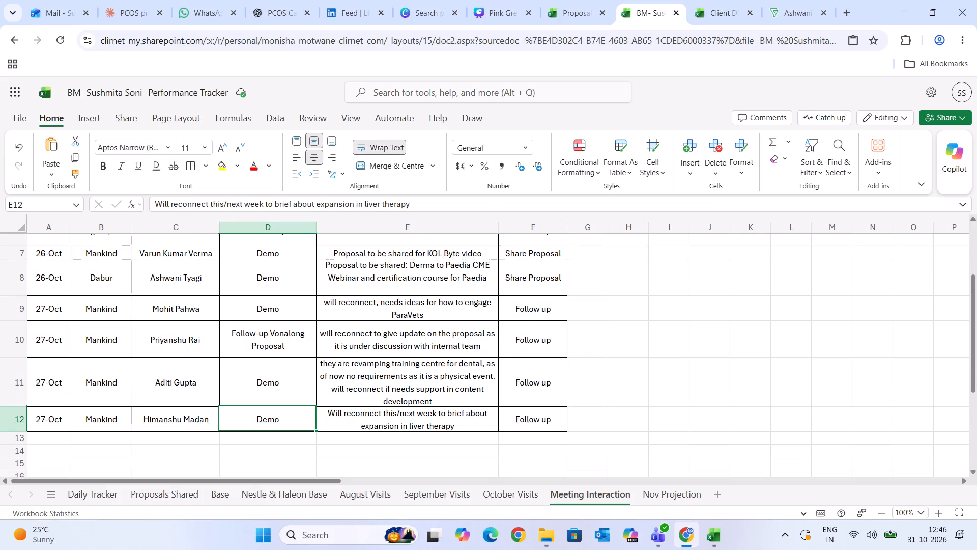
{"action": "key", "text": "Left"}
{"action": "key", "text": "Left"}
{"action": "key", "text": "Right"}
{"action": "key", "text": "Right"}
{"action": "key", "text": "Right"}
{"action": "key", "text": "Right"}
{"action": "key", "text": "Right"}
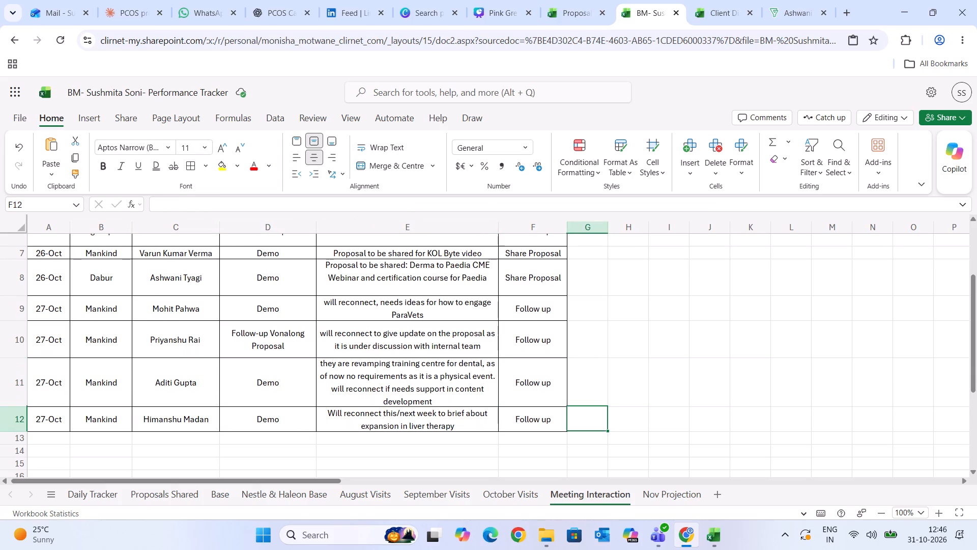
{"action": "key", "text": "Left"}
{"action": "key", "text": "Left"}
{"action": "key", "text": "Left"}
{"action": "key", "text": "Left"}
{"action": "key", "text": "Left"}
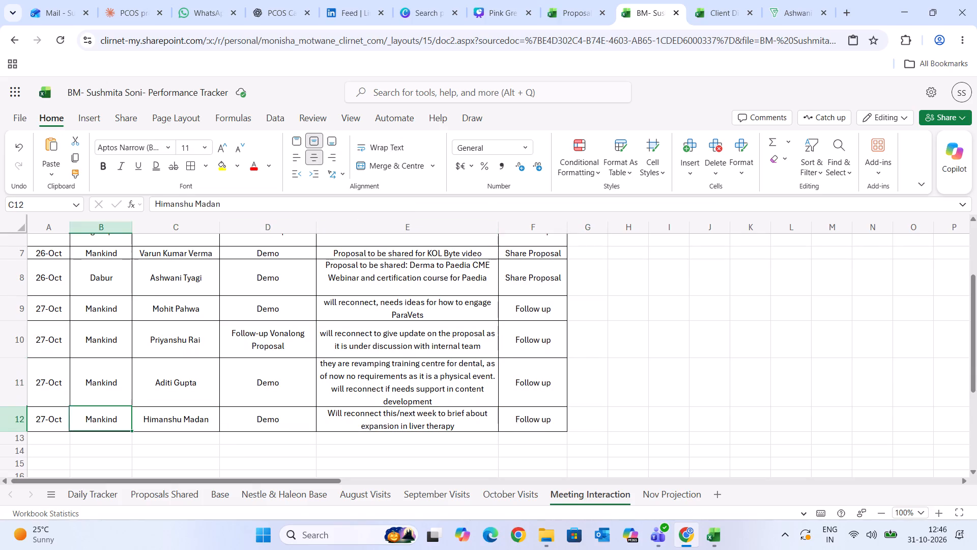
{"action": "key", "text": "Left"}
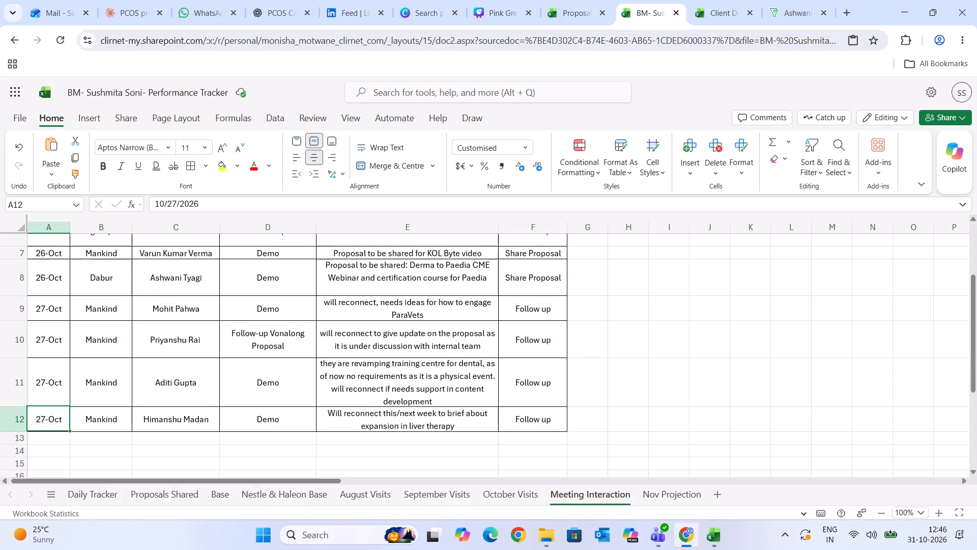
Switch to Client Discussions and enter the date 27.10.2026 for a new entry in row 18.
{"action": "left_click", "coordinate": [713, 16]}
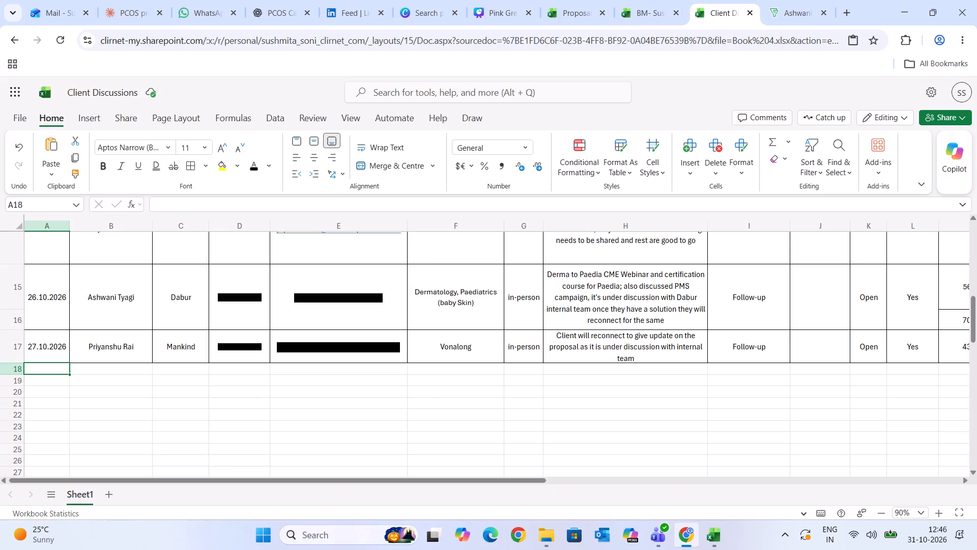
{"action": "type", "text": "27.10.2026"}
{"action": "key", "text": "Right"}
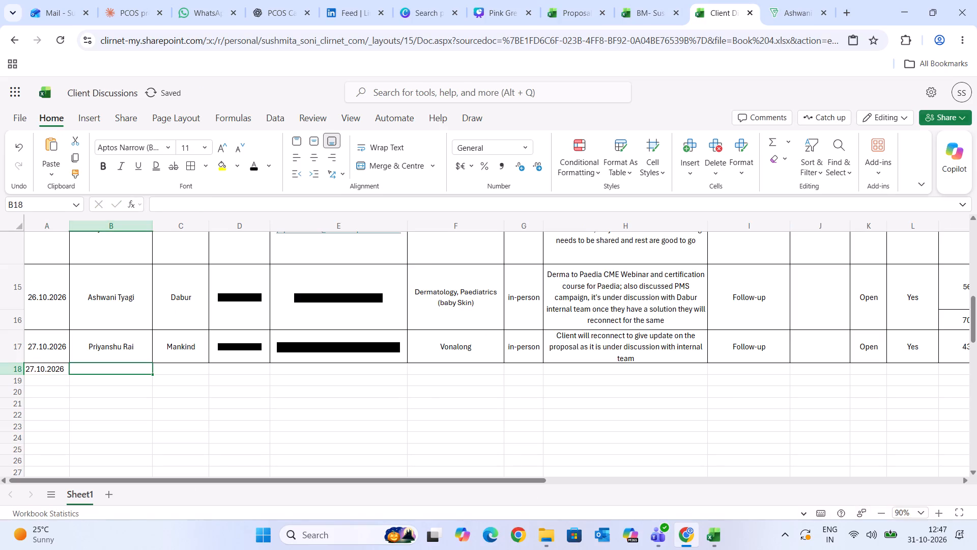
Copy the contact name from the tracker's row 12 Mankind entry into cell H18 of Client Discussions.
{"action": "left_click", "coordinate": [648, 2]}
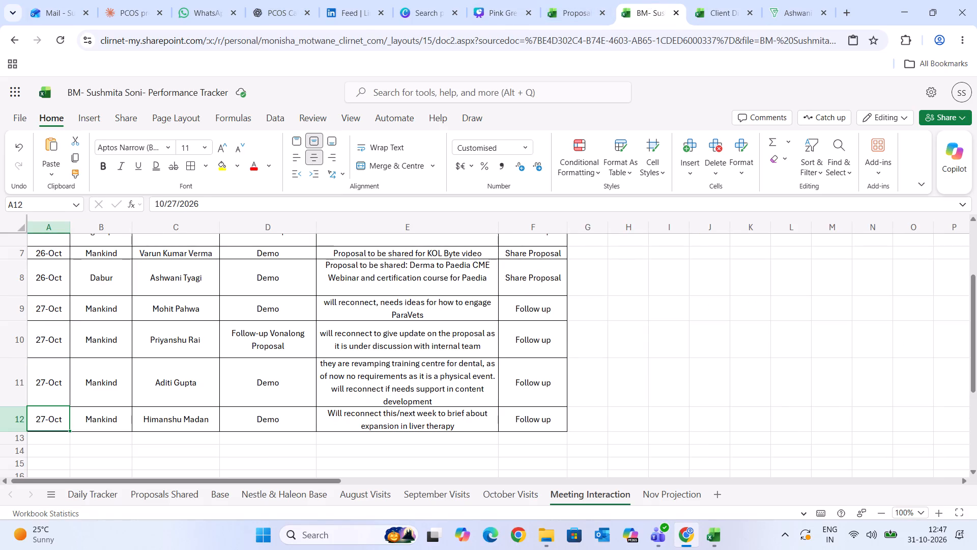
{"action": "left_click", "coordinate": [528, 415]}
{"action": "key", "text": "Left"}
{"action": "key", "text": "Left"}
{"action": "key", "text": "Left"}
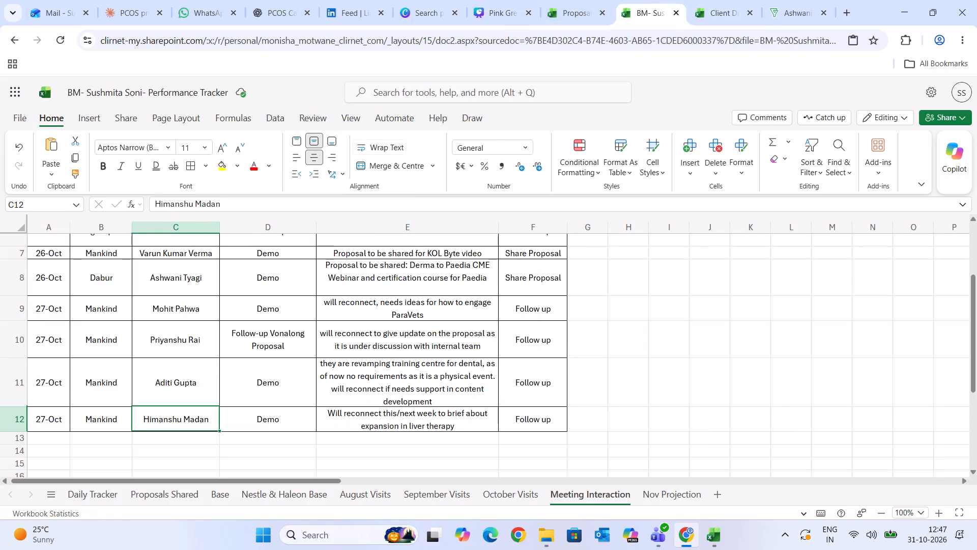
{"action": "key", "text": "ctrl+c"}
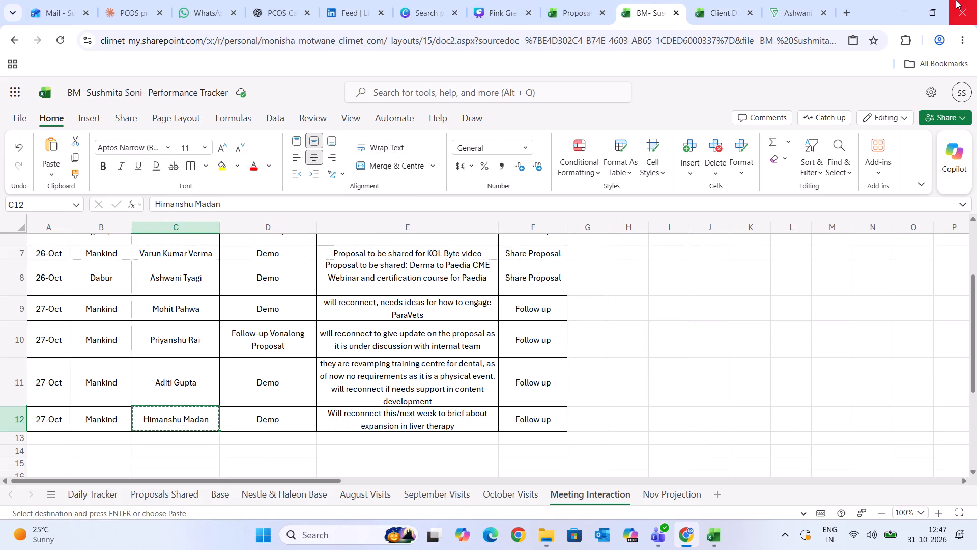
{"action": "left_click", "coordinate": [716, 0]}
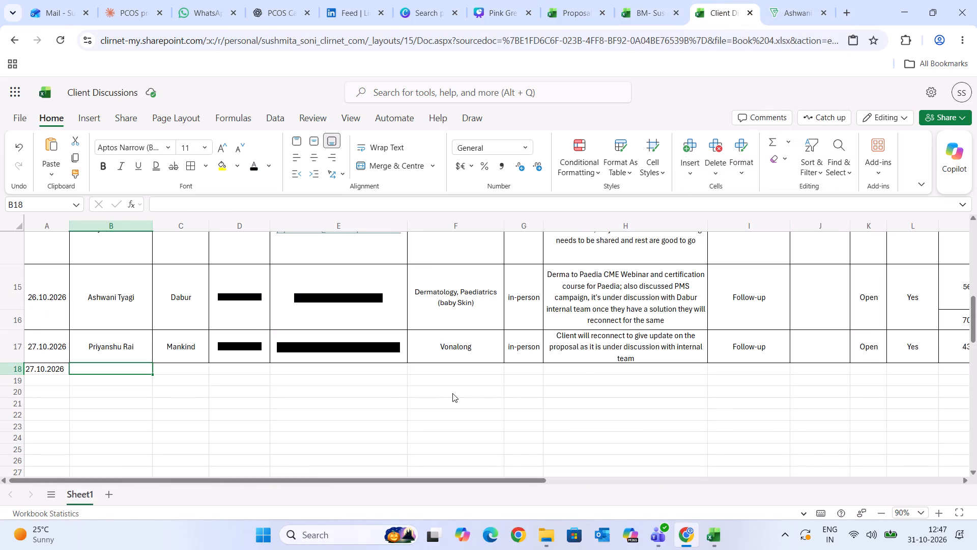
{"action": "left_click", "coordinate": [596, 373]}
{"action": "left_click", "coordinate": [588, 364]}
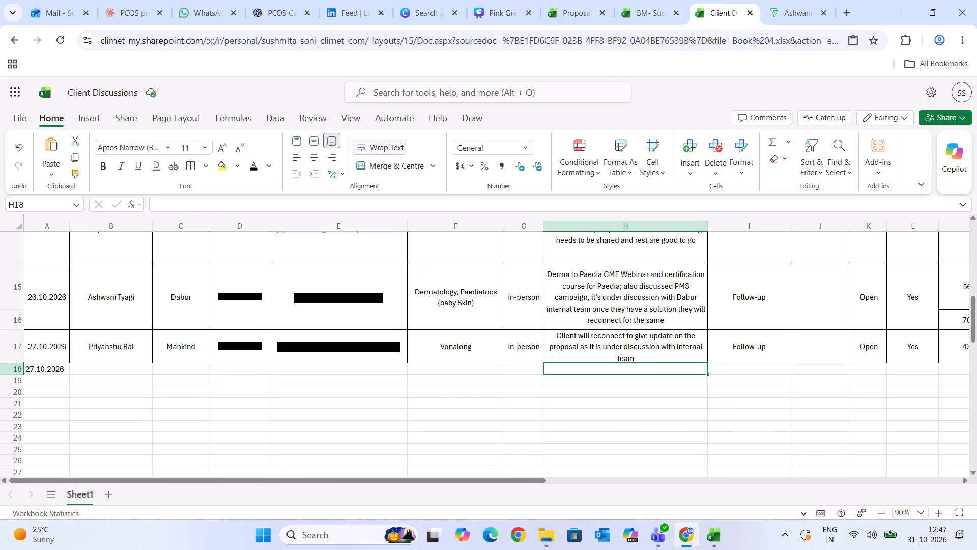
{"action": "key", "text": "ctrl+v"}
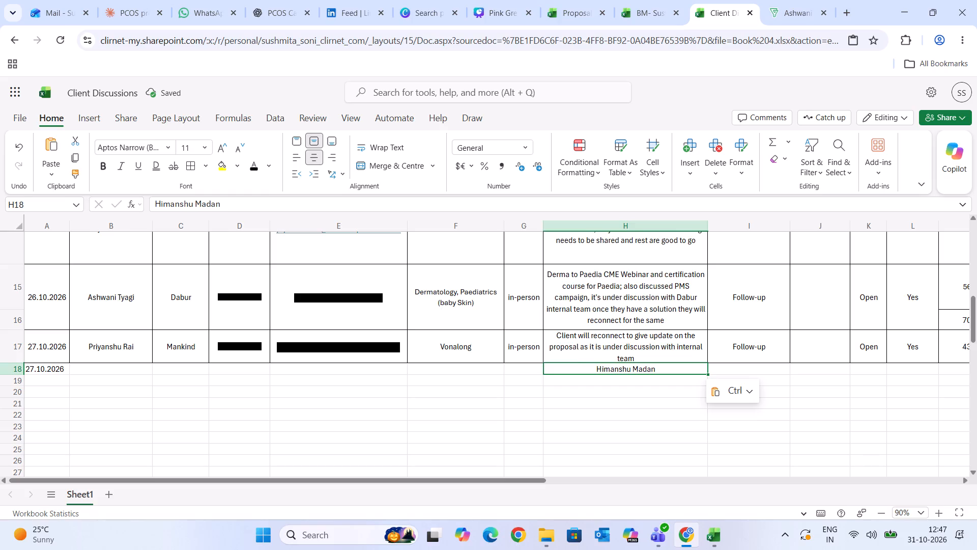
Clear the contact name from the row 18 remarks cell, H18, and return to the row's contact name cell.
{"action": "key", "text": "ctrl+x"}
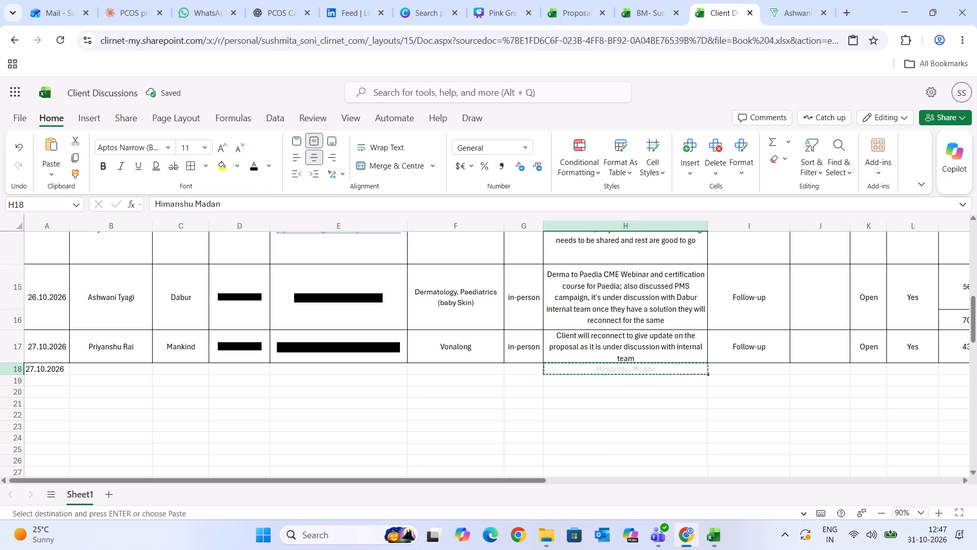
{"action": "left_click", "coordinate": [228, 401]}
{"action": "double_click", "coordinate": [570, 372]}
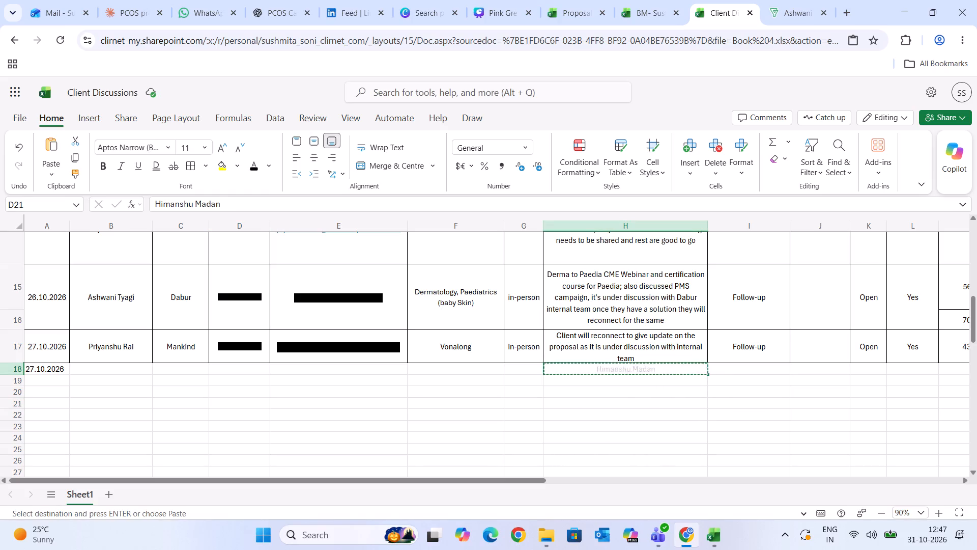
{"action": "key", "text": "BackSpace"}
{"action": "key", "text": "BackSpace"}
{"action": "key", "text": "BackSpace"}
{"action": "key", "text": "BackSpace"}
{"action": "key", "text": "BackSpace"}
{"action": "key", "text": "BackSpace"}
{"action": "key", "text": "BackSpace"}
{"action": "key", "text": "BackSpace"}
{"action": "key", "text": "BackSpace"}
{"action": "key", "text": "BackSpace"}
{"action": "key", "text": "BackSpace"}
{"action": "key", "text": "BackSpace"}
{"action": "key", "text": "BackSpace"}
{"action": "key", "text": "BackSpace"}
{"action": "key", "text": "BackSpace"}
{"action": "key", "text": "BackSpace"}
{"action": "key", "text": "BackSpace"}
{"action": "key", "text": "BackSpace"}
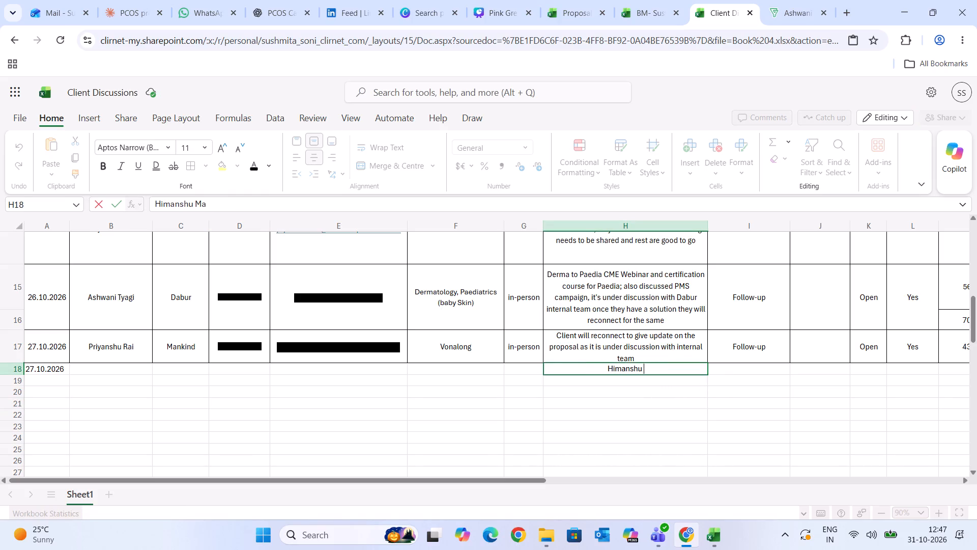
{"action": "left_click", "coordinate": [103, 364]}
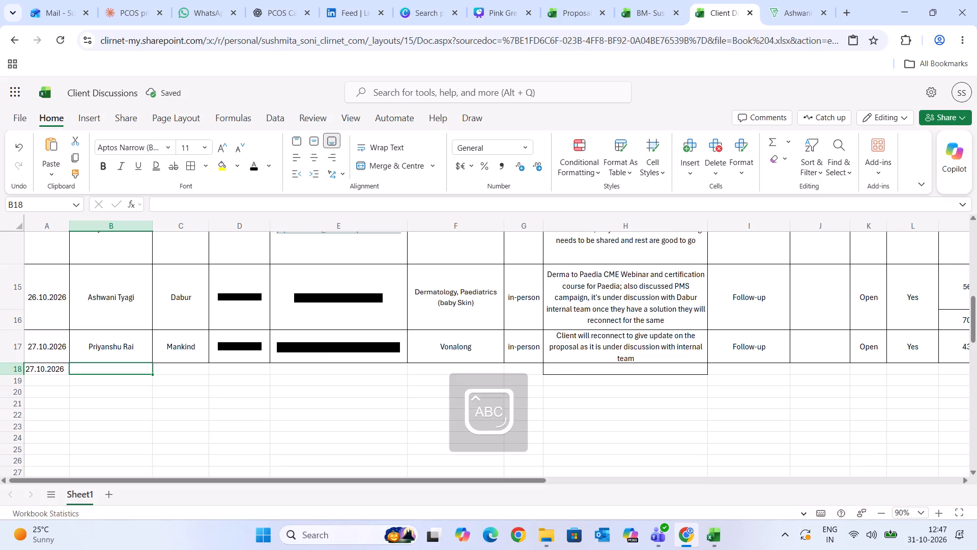
Enter the tracker row 12 contact's full name in B18 and the client Mankind in C18.
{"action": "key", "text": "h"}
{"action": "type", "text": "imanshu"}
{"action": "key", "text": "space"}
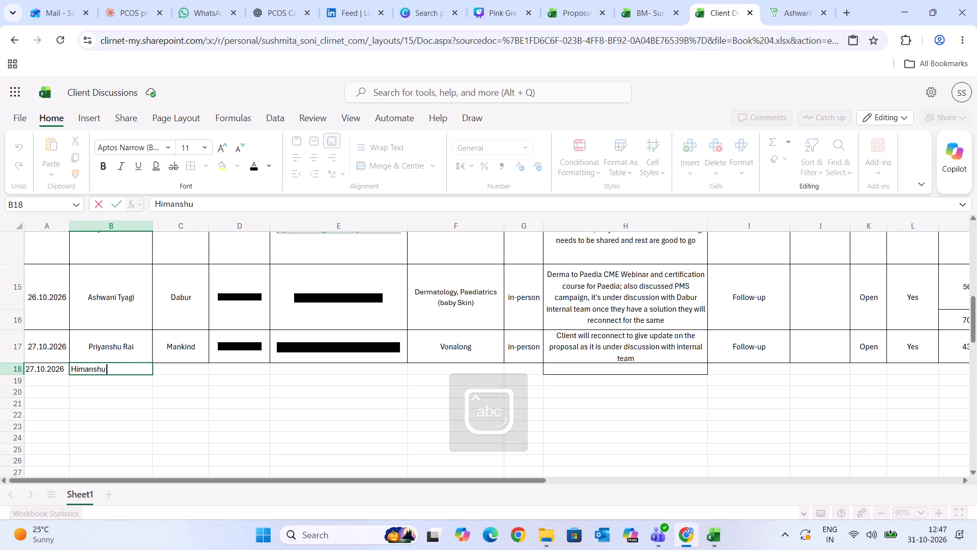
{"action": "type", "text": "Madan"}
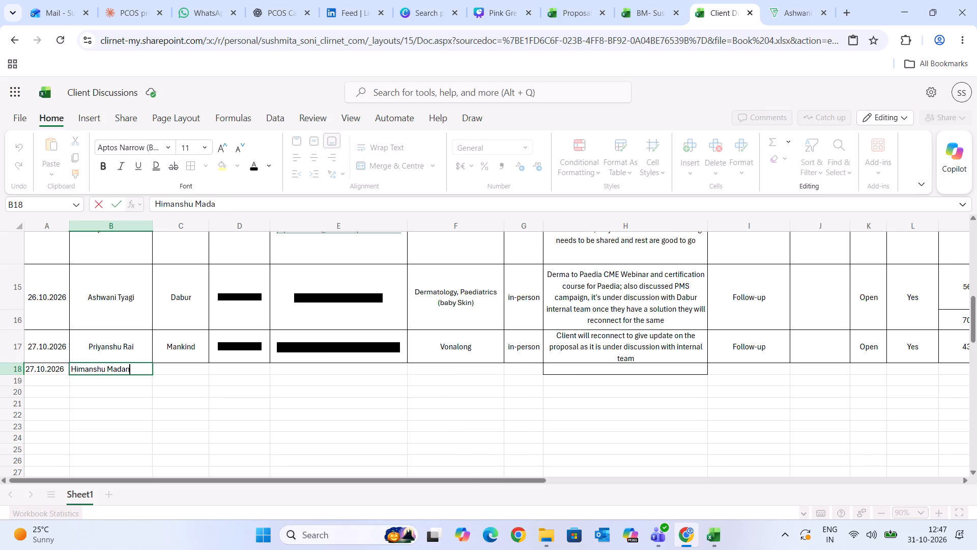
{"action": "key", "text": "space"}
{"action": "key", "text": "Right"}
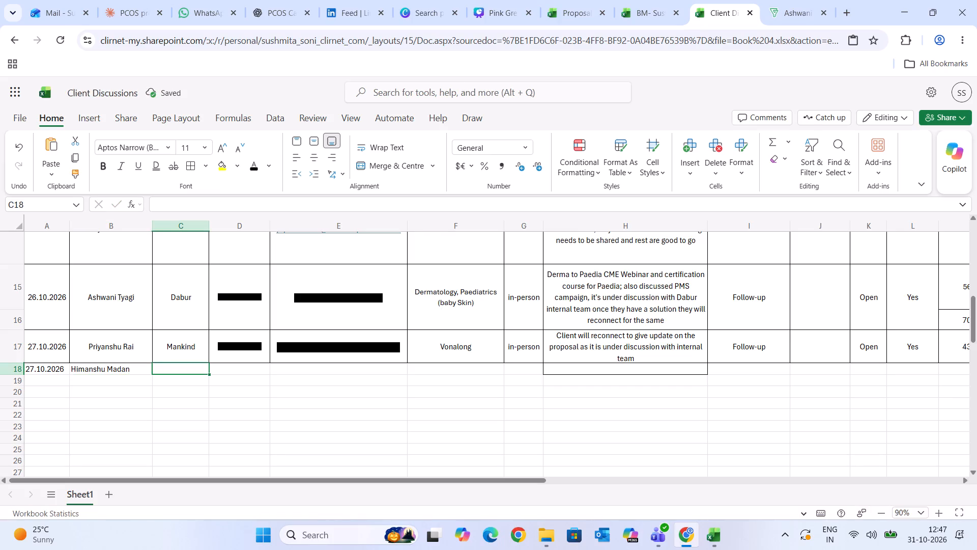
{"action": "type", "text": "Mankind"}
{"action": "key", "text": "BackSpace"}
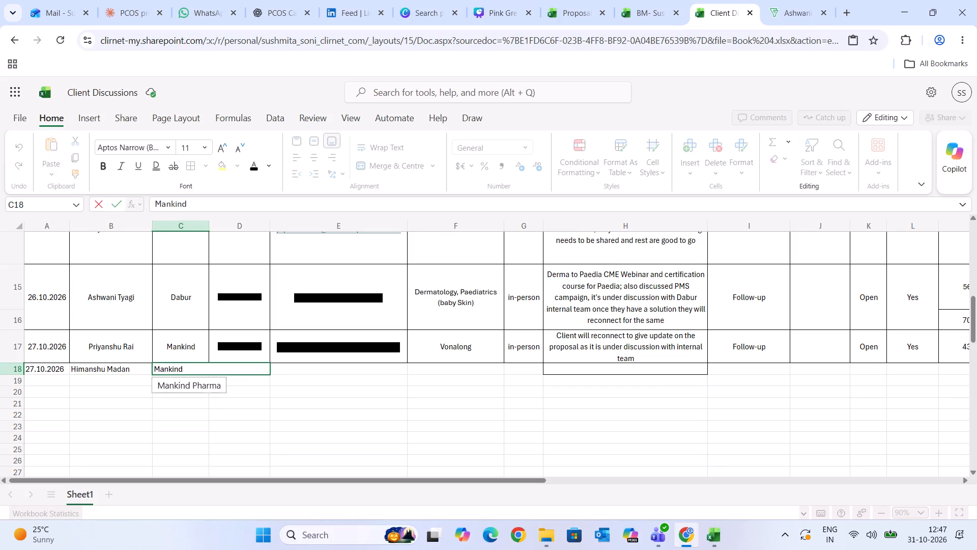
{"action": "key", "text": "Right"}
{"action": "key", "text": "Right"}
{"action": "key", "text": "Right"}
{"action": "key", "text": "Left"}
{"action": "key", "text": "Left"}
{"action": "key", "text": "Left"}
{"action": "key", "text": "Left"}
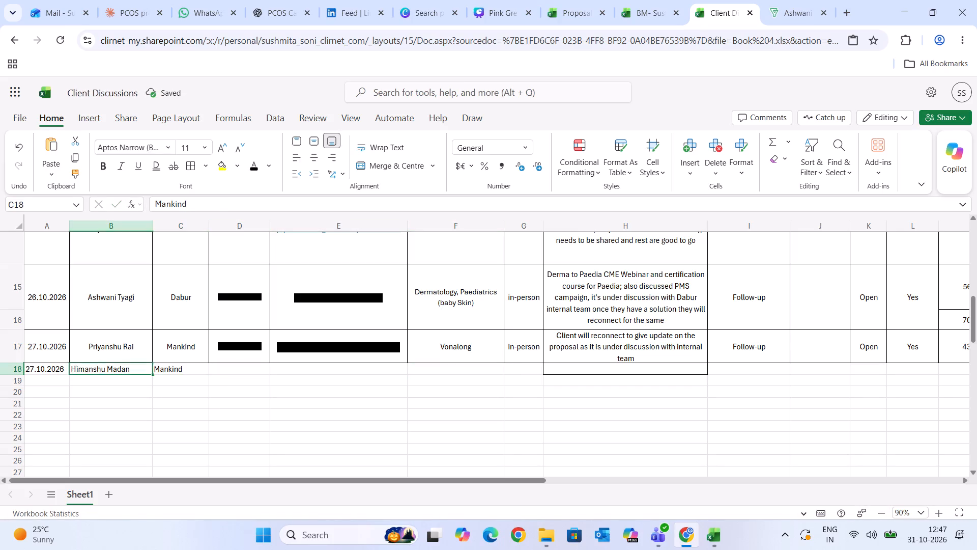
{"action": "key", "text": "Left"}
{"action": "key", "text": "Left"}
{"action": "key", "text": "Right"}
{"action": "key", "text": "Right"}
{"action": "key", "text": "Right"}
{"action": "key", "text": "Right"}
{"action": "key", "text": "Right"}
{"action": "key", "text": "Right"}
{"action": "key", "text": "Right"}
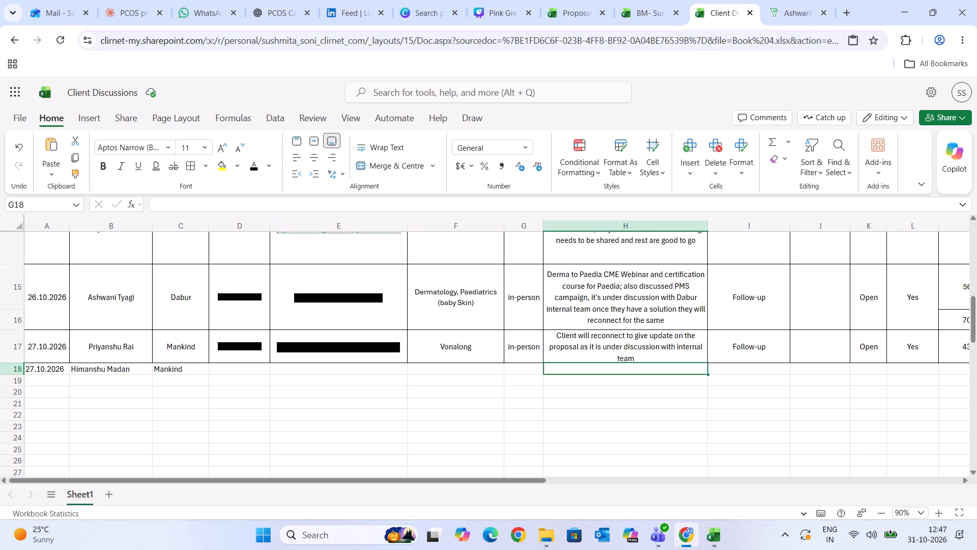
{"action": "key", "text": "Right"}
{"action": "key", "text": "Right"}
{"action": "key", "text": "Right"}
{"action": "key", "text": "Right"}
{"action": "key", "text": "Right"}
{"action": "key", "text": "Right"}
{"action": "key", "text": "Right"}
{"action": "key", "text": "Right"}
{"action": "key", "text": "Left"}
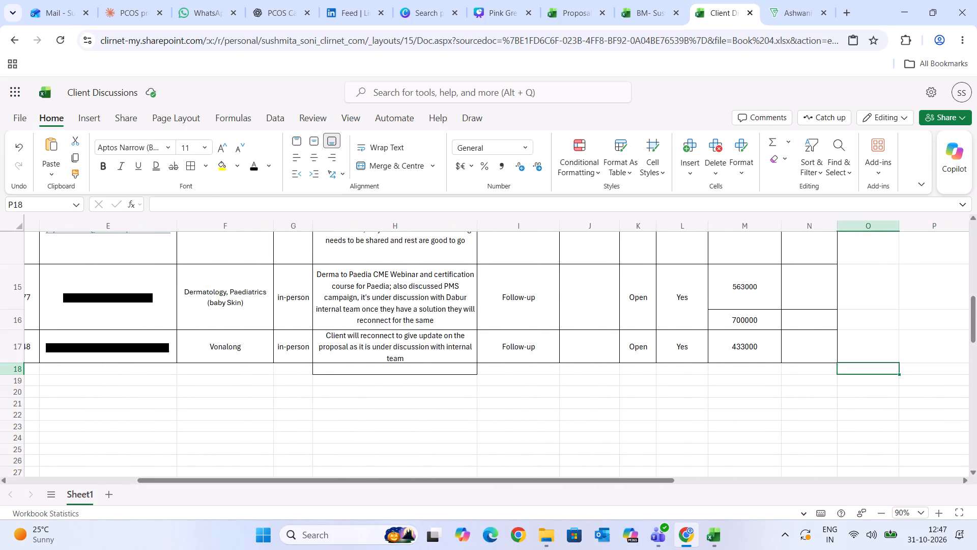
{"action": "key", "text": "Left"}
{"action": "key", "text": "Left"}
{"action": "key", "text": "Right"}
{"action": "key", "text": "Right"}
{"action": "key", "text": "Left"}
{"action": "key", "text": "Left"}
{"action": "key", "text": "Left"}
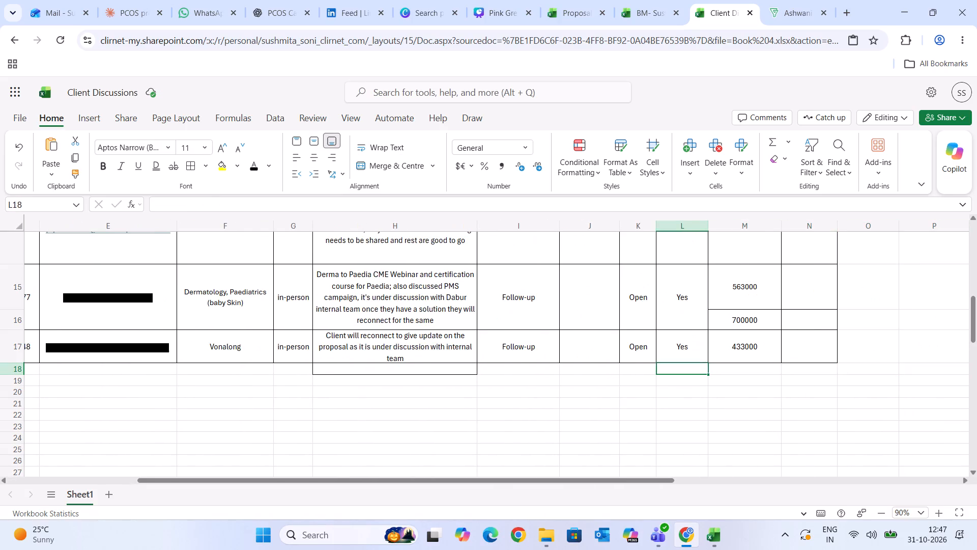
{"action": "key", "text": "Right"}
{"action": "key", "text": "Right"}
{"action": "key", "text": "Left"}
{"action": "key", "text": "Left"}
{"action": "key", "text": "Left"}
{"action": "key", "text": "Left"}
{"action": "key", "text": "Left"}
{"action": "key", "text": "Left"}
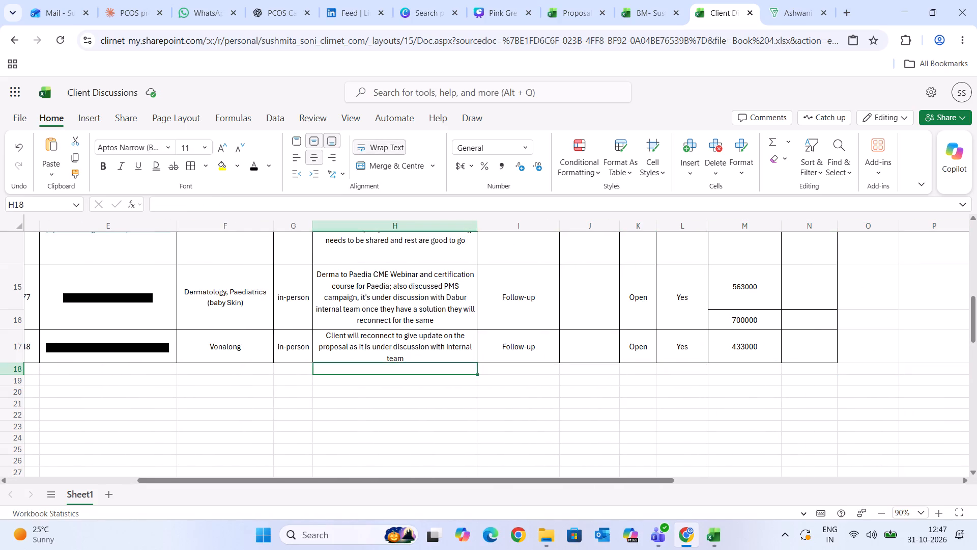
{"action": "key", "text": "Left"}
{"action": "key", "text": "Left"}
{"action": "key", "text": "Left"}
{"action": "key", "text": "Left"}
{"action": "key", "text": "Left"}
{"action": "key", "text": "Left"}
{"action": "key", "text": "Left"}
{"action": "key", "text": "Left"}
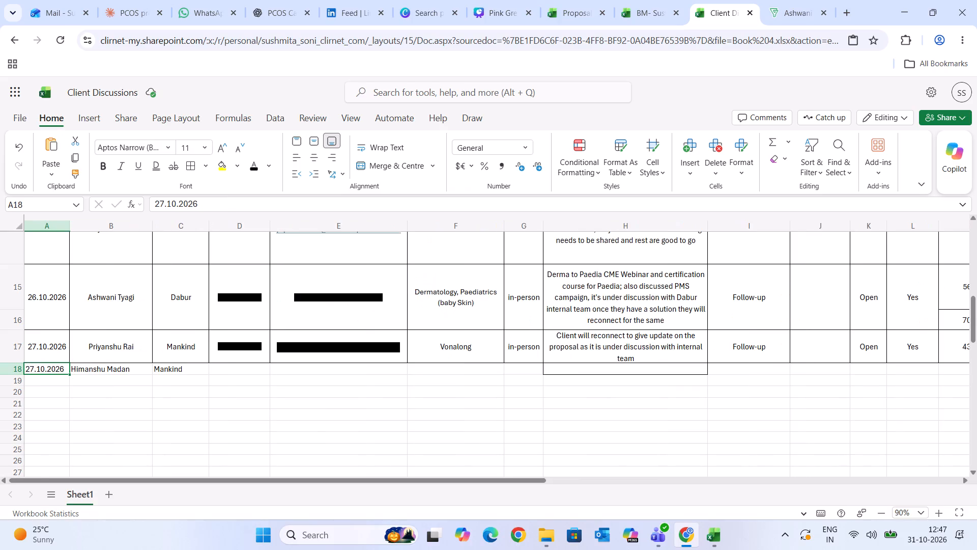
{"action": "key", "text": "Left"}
Switch to Bigin, search for the row 18 Mankind contact by name and open that contact's record.
{"action": "left_click", "coordinate": [767, 9]}
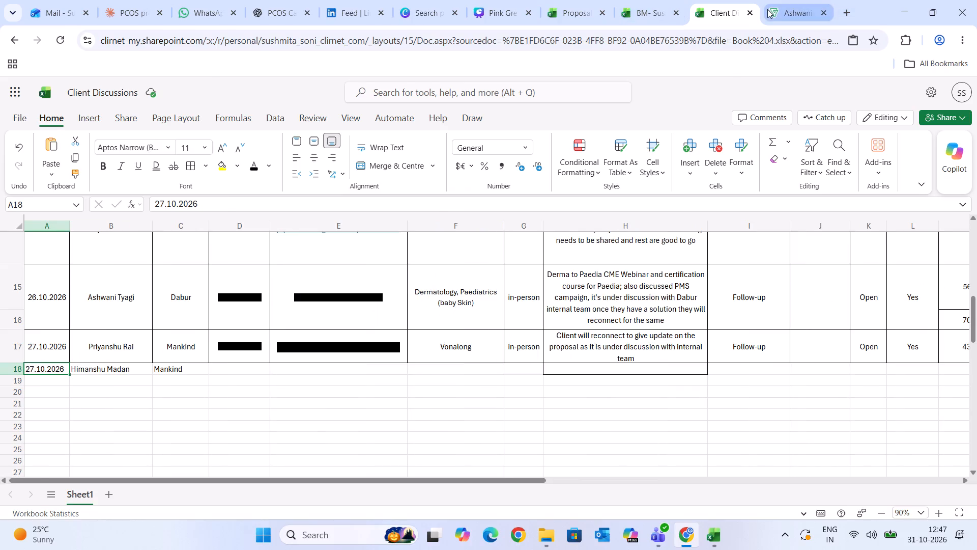
{"action": "left_click", "coordinate": [291, 94]}
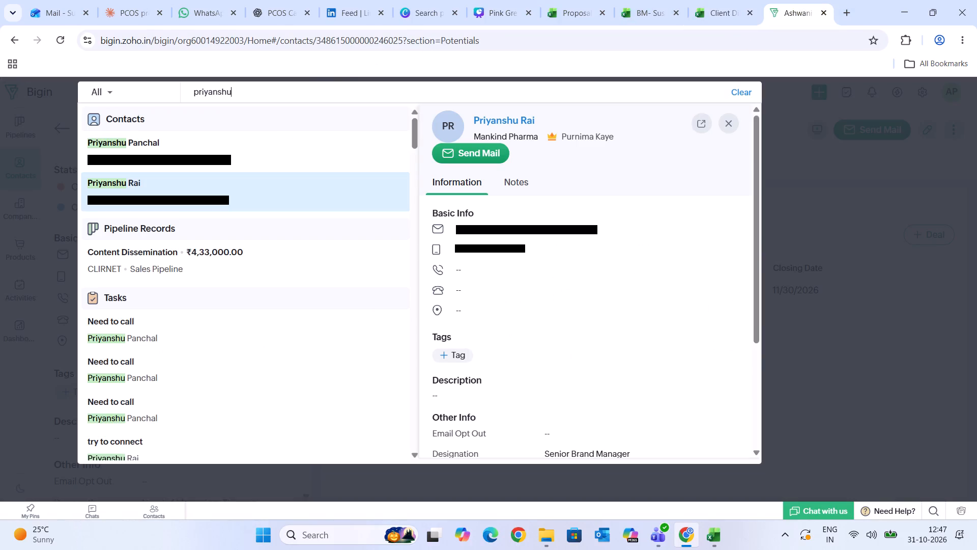
{"action": "key", "text": "BackSpace"}
{"action": "key", "text": "BackSpace"}
{"action": "key", "text": "BackSpace"}
{"action": "key", "text": "BackSpace"}
{"action": "key", "text": "BackSpace"}
{"action": "key", "text": "BackSpace"}
{"action": "key", "text": "BackSpace"}
{"action": "key", "text": "BackSpace"}
{"action": "key", "text": "BackSpace"}
{"action": "key", "text": "BackSpace"}
{"action": "key", "text": "BackSpace"}
{"action": "key", "text": "BackSpace"}
{"action": "key", "text": "BackSpace"}
{"action": "key", "text": "BackSpace"}
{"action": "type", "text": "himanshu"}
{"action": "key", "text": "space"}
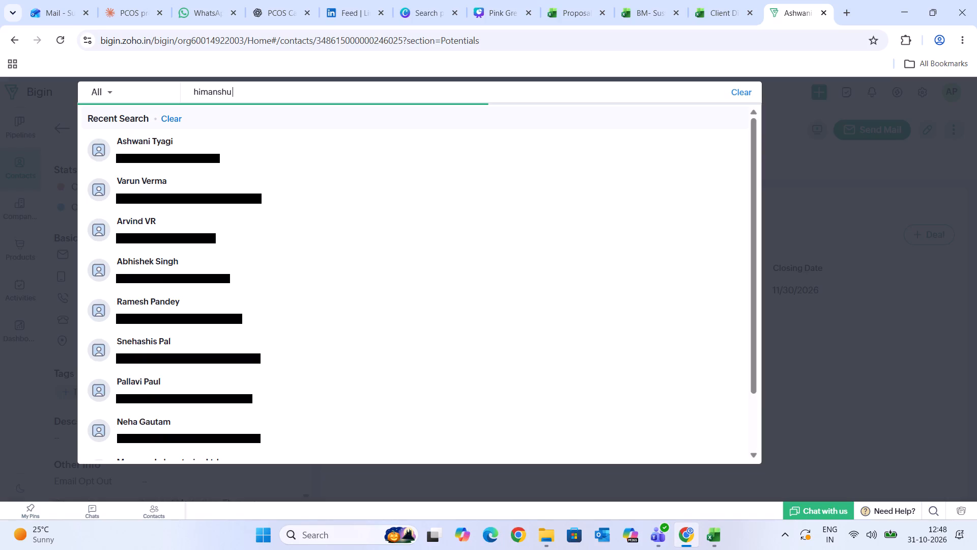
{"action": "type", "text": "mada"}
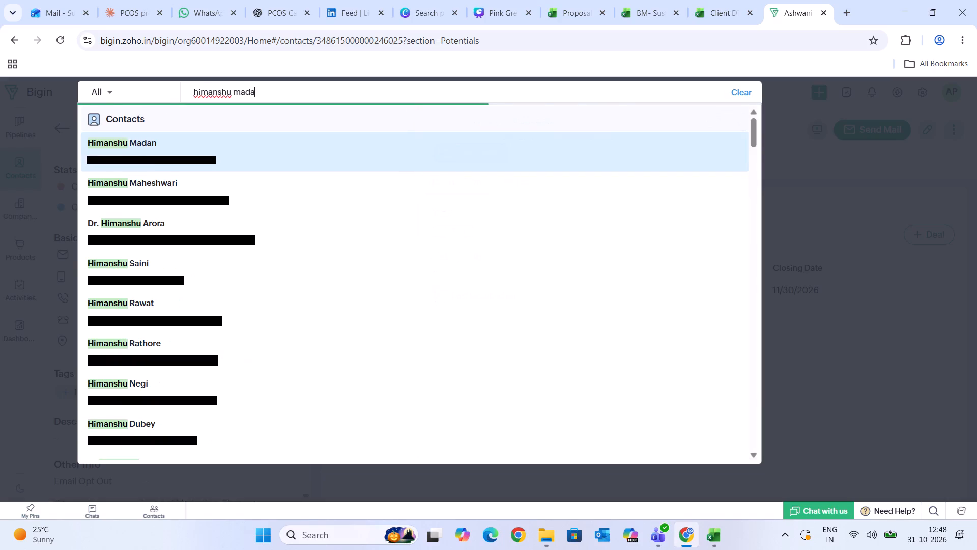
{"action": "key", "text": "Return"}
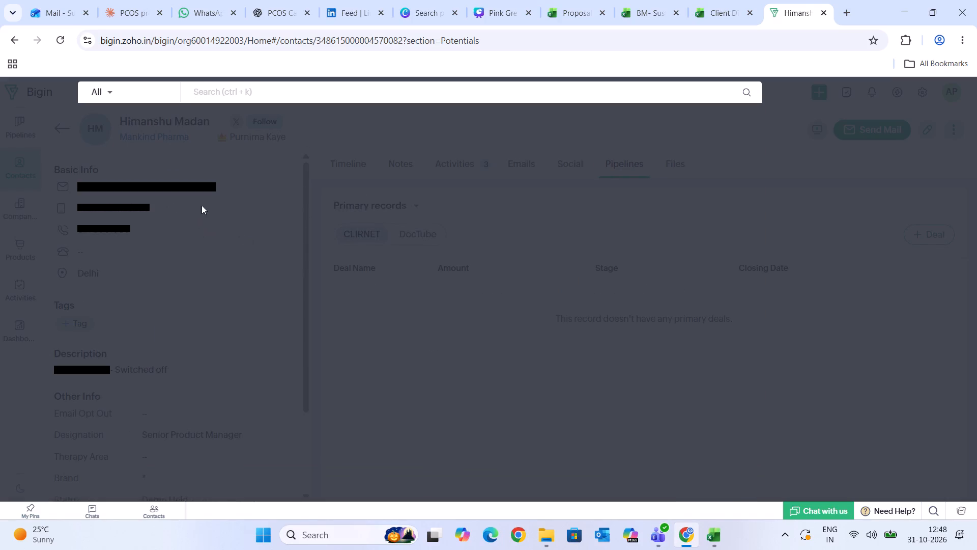
{"action": "left_click", "coordinate": [251, 224]}
Copy the contact's mobile number from the Bigin record into cell D18 of Client Discussions.
{"action": "left_click", "coordinate": [158, 206]}
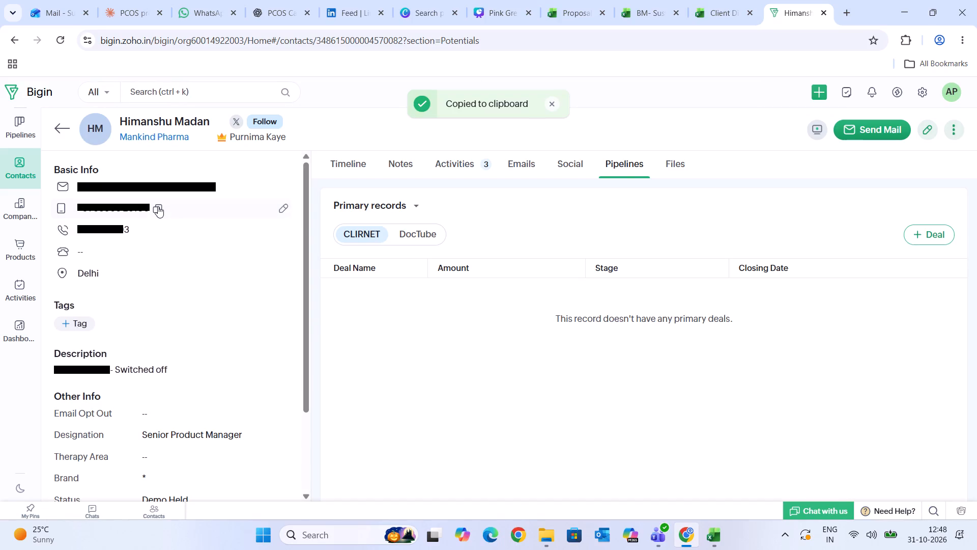
{"action": "left_click", "coordinate": [739, 1]}
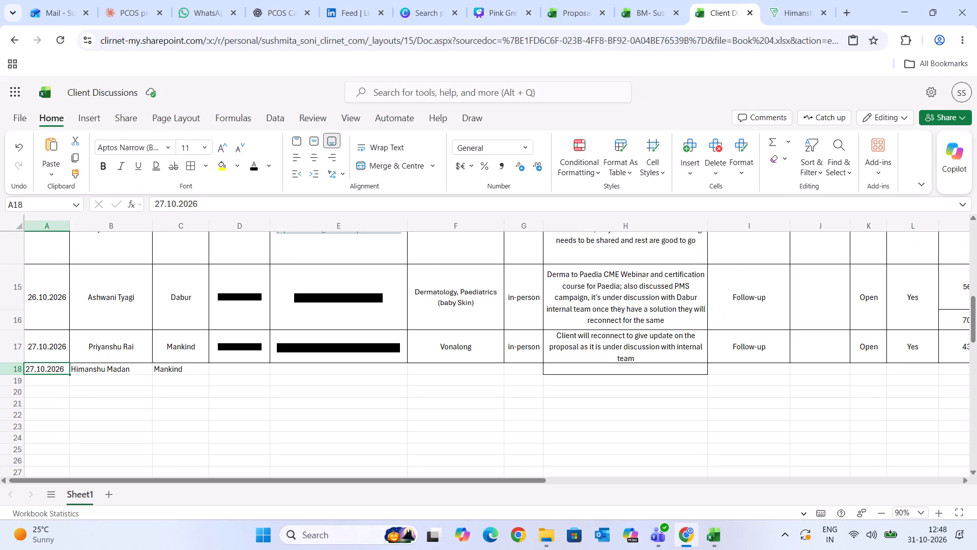
{"action": "left_click", "coordinate": [251, 374]}
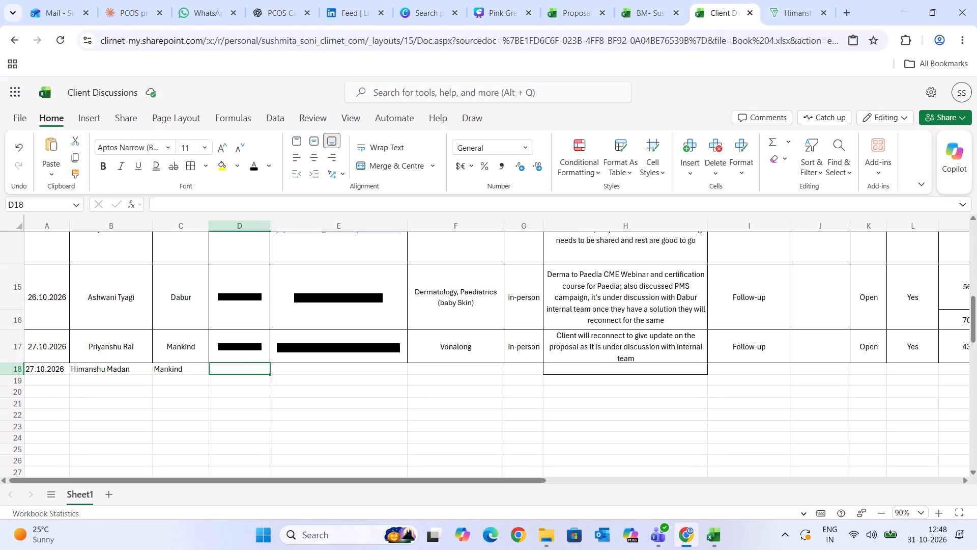
{"action": "key", "text": "ctrl+v"}
Remove the four leading characters and one extra inner character from the mobile number in D18.
{"action": "left_click", "coordinate": [176, 202]}
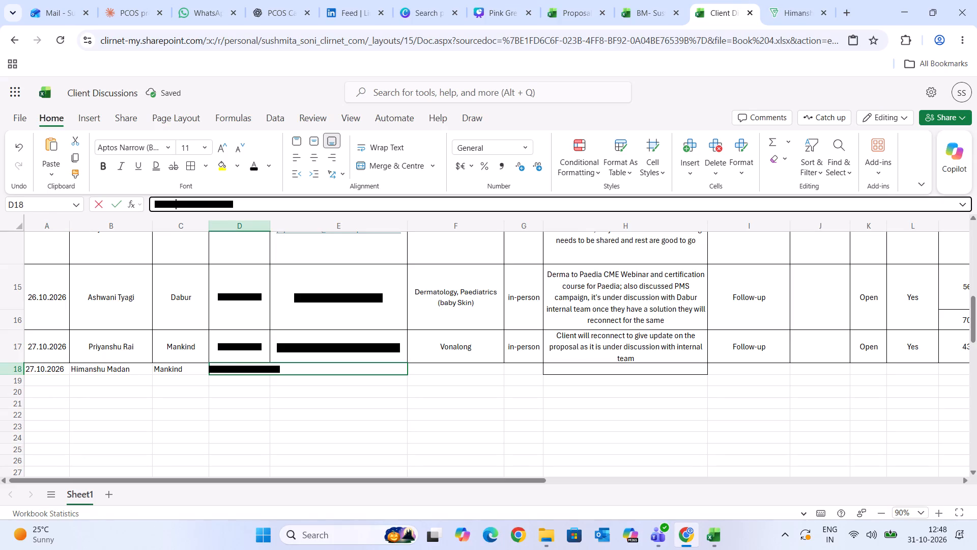
{"action": "key", "text": "BackSpace"}
{"action": "key", "text": "BackSpace"}
{"action": "key", "text": "BackSpace"}
{"action": "key", "text": "BackSpace"}
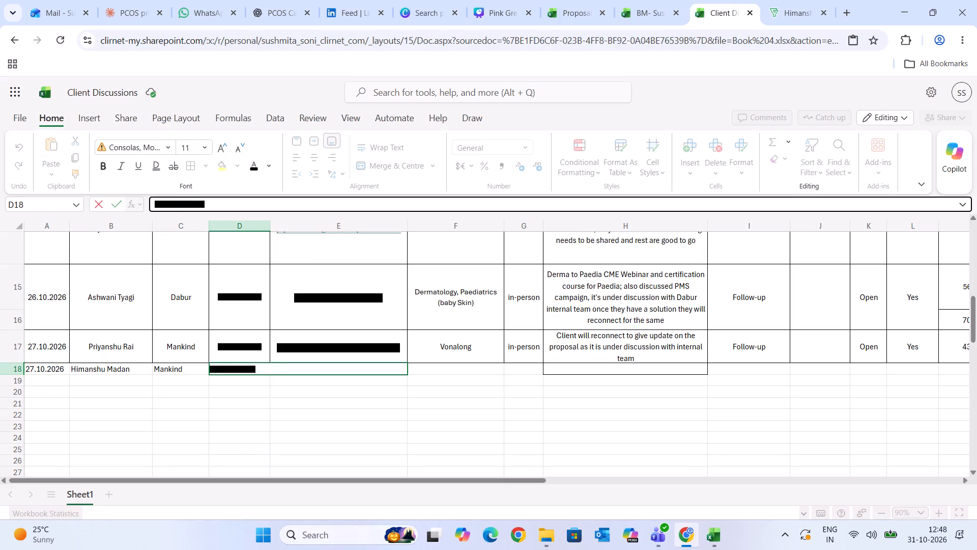
{"action": "left_click", "coordinate": [184, 202]}
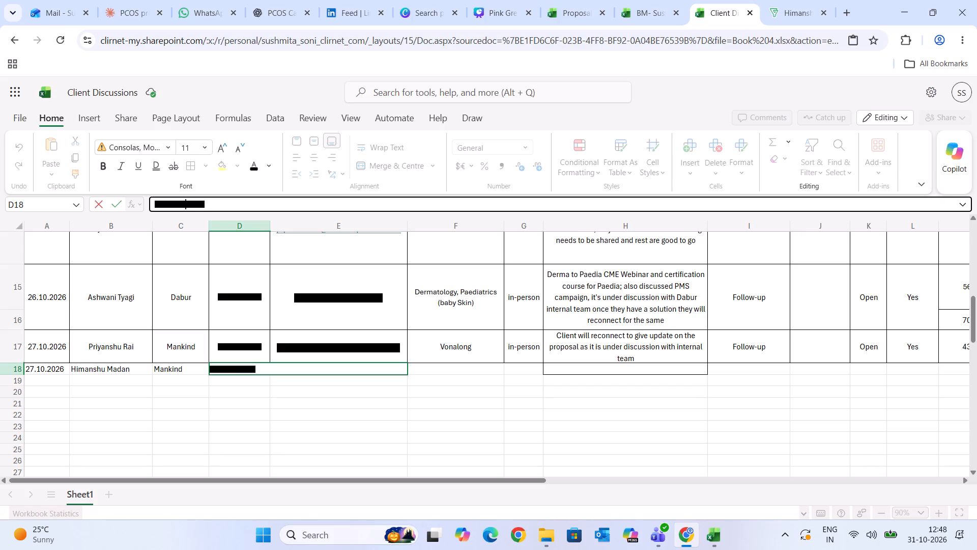
{"action": "left_click", "coordinate": [184, 202]}
{"action": "left_click", "coordinate": [181, 204]}
{"action": "key", "text": "BackSpace"}
{"action": "left_click", "coordinate": [325, 395]}
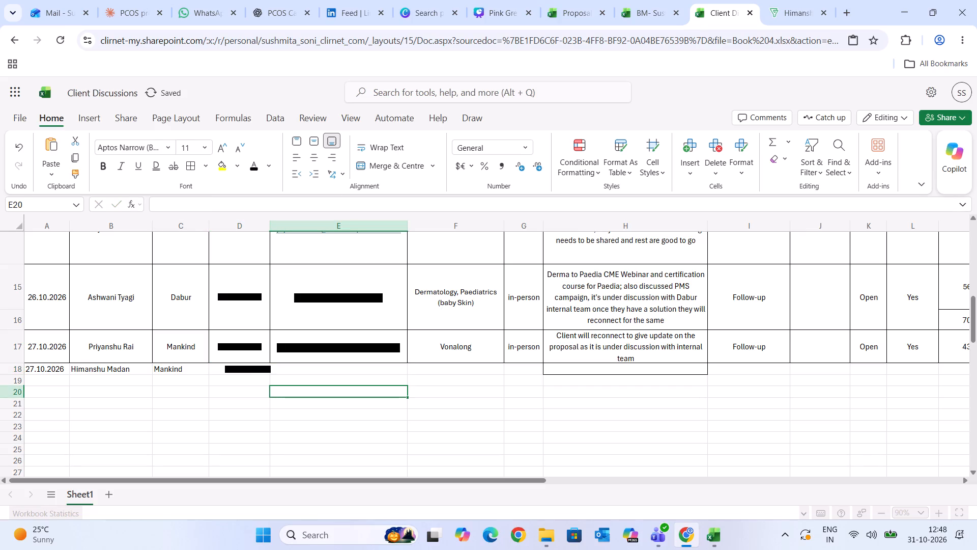
Copy the contact's e-mail address from the Bigin record into cell E18 of Client Discussions.
{"action": "left_click", "coordinate": [320, 372]}
{"action": "left_click", "coordinate": [789, 0]}
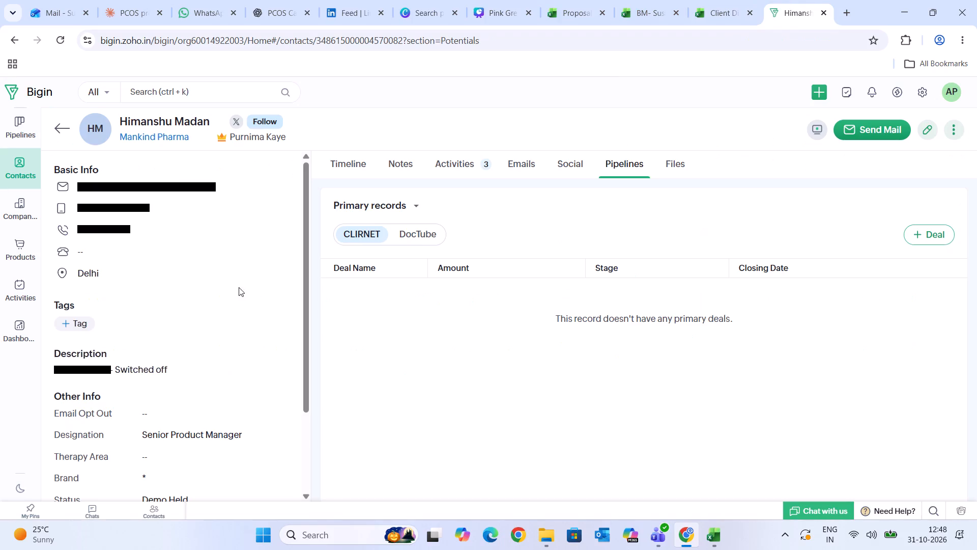
{"action": "left_click", "coordinate": [226, 182]}
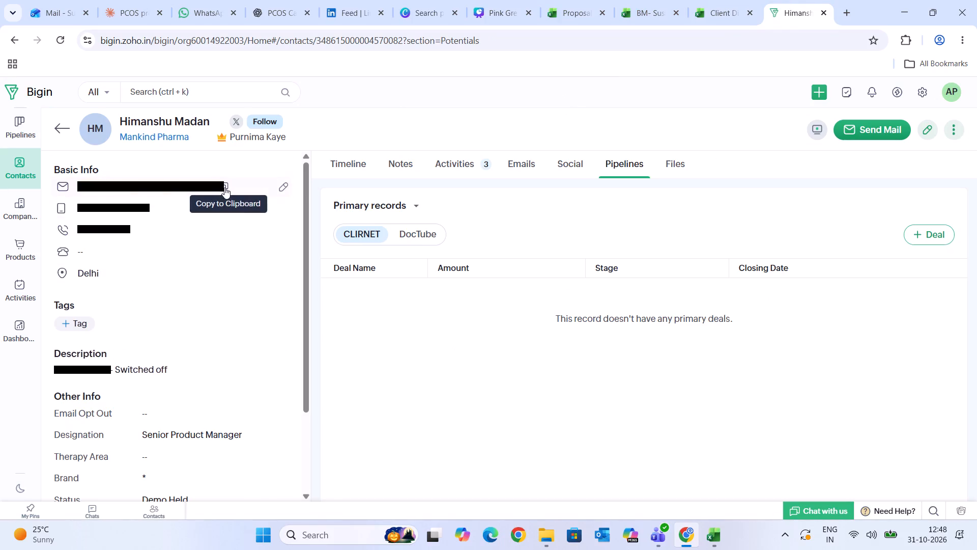
{"action": "left_click", "coordinate": [224, 187]}
{"action": "left_click", "coordinate": [712, 0]}
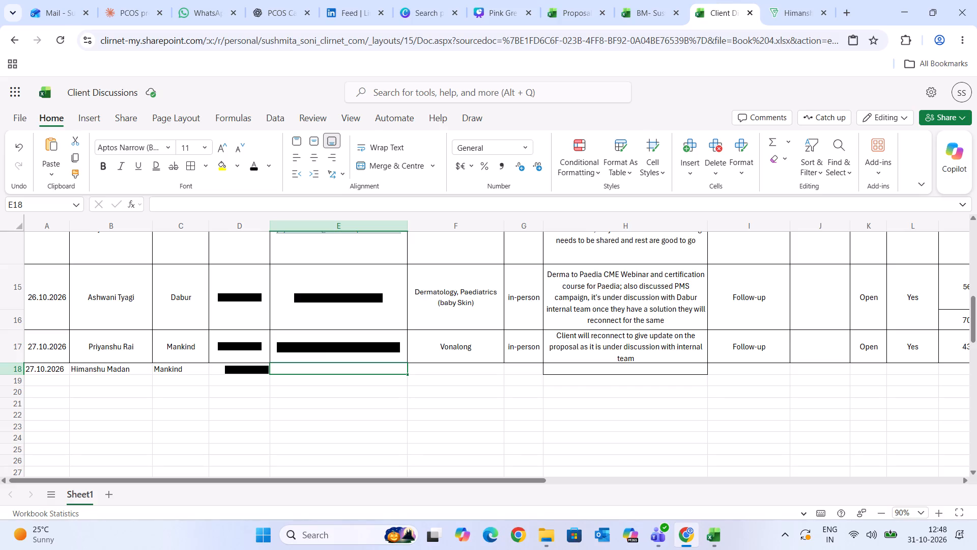
{"action": "key", "text": "ctrl+v"}
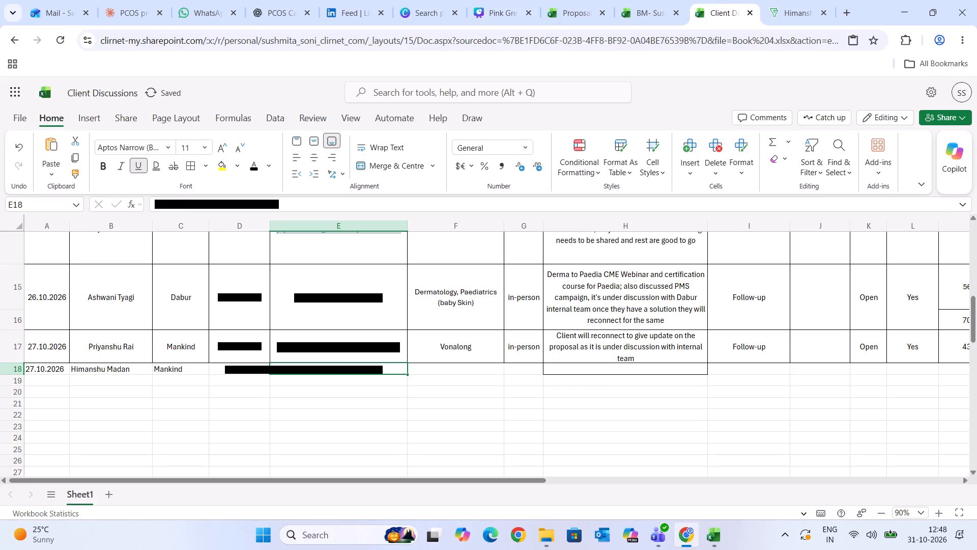
Check the row 18 contact's meeting in the performance tracker and begin cell F18 of Client Discussions with "CLIRNET demo".
{"action": "left_click", "coordinate": [409, 378]}
{"action": "left_click", "coordinate": [426, 368]}
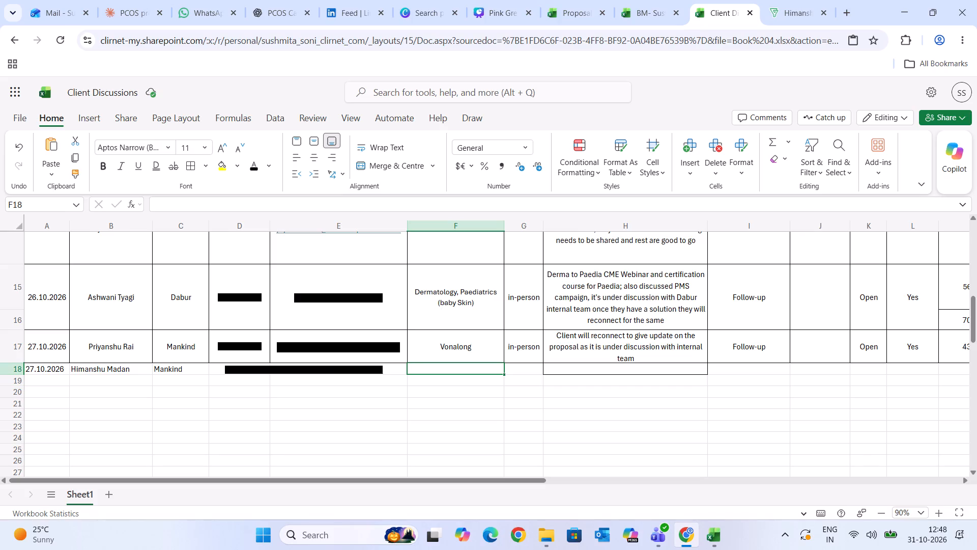
{"action": "left_click", "coordinate": [648, 0]}
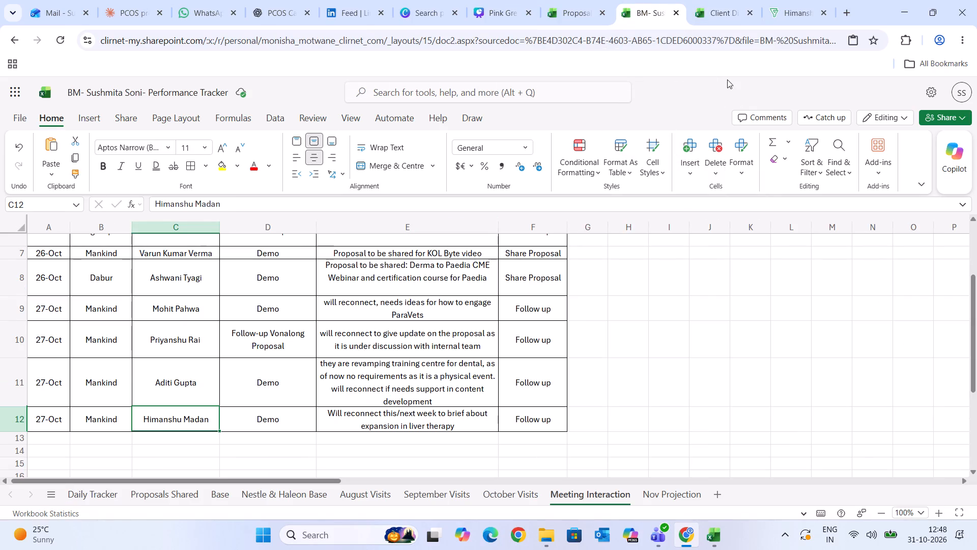
{"action": "left_click", "coordinate": [734, 17]}
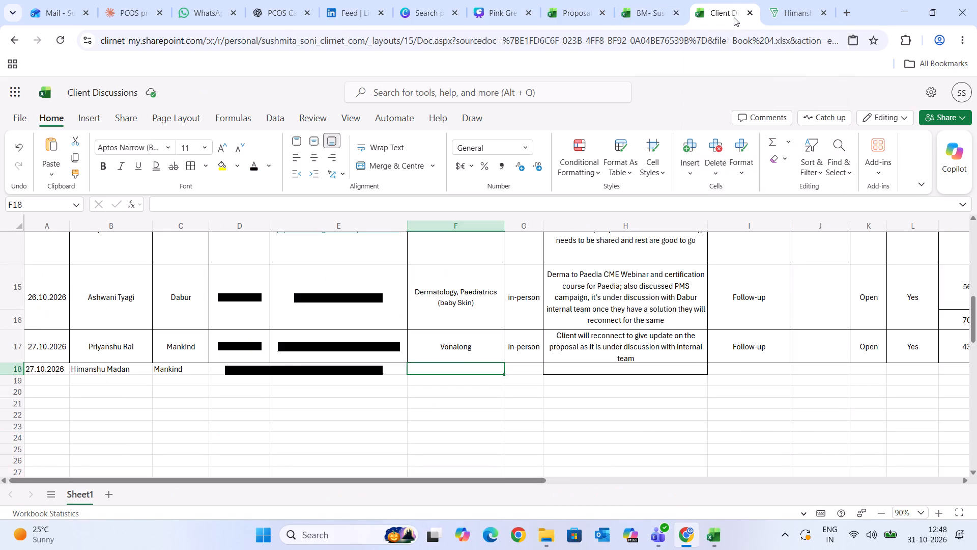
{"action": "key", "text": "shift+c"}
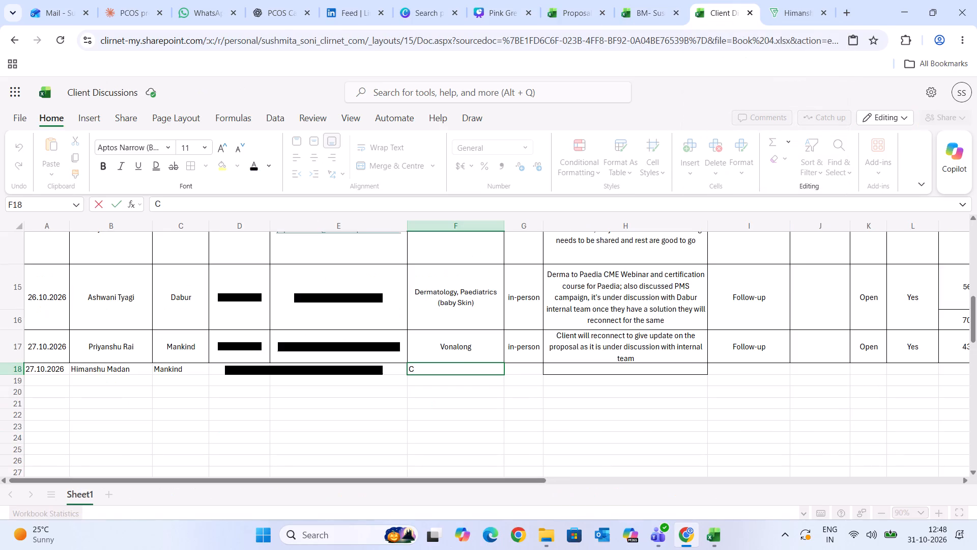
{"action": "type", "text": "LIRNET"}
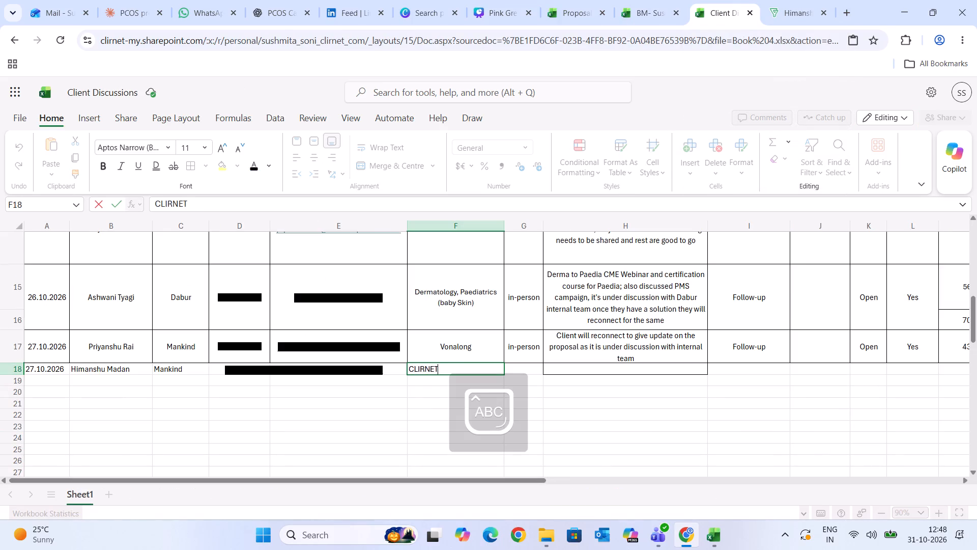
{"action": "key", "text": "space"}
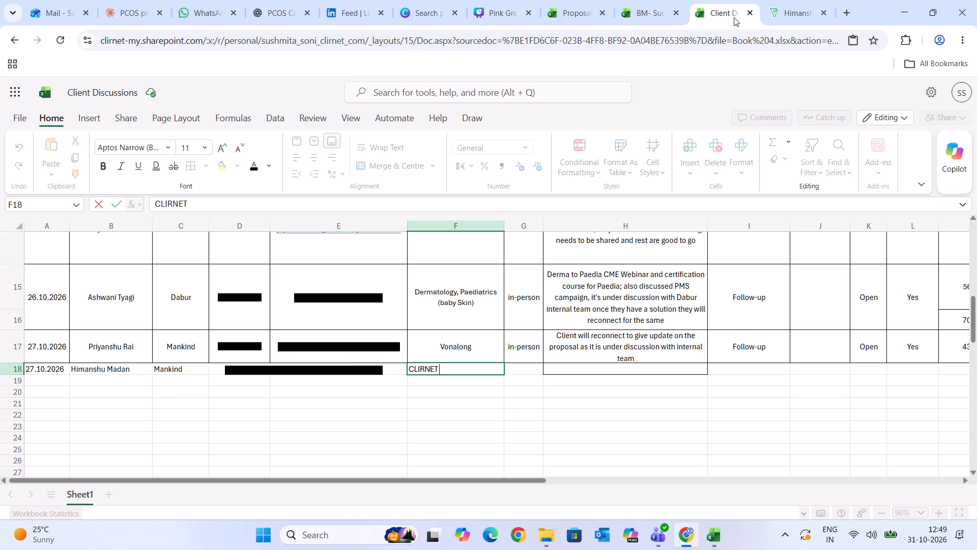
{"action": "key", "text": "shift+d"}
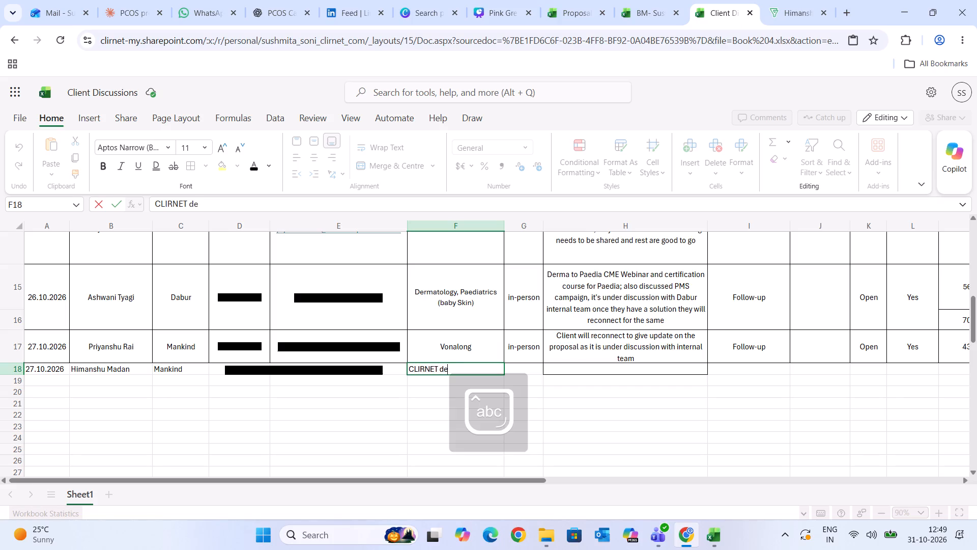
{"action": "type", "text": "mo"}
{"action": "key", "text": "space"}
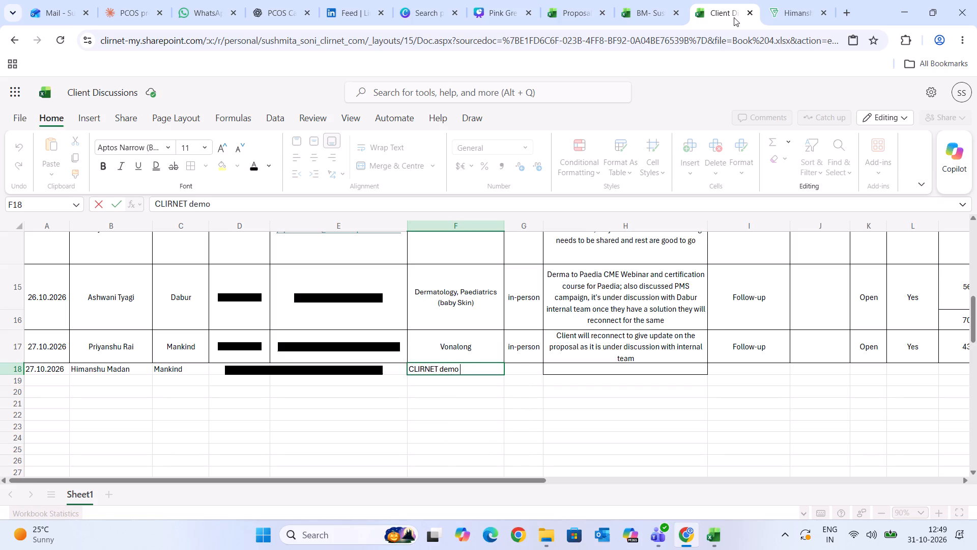
Copy the remark text from cell E12 of the performance tracker's Meeting Interaction sheet and append it after a comma in F18 of Client Discussions.
{"action": "left_click", "coordinate": [781, 6]}
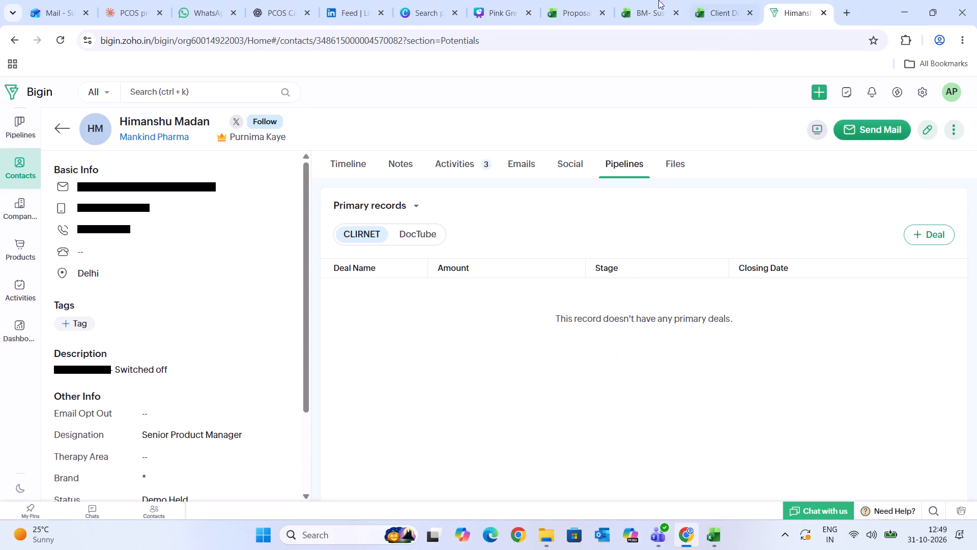
{"action": "left_click", "coordinate": [641, 0]}
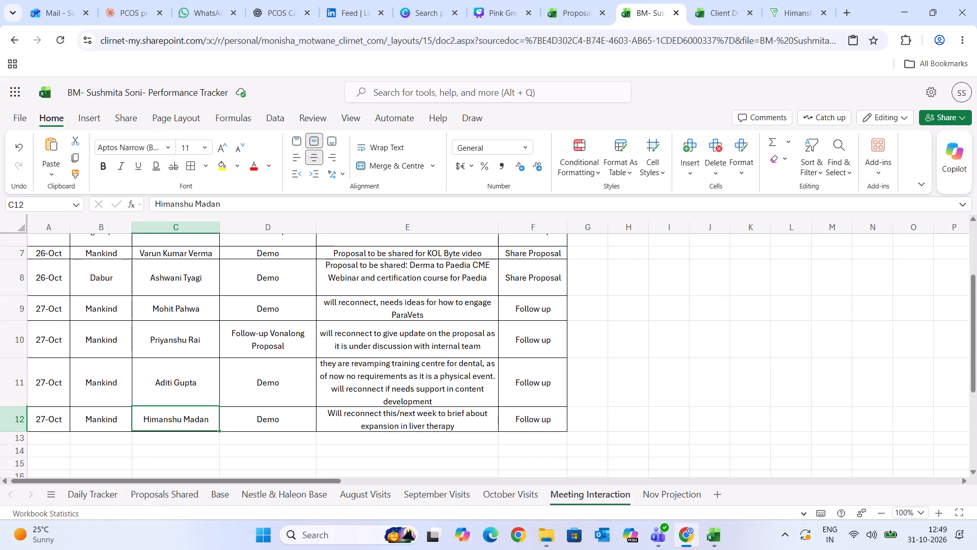
{"action": "left_click", "coordinate": [339, 425]}
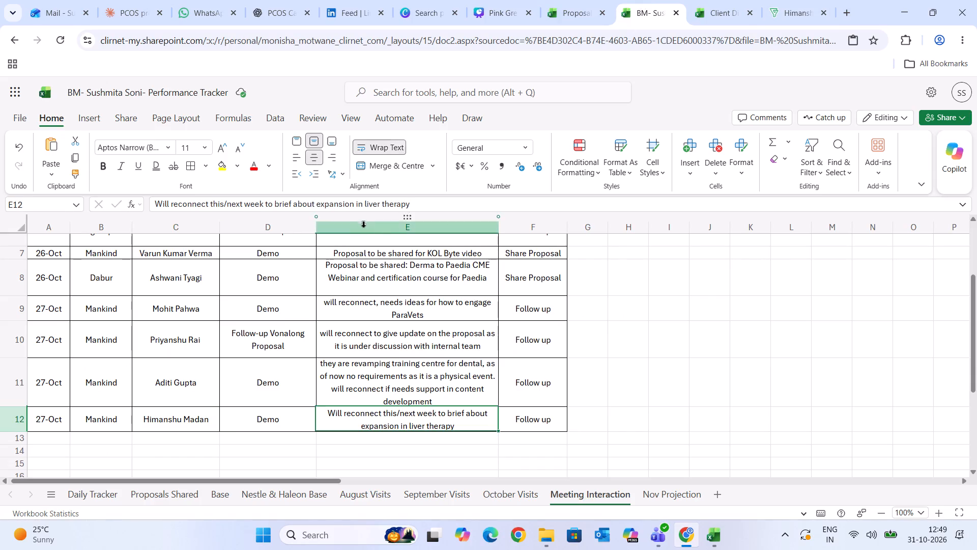
{"action": "left_click_drag", "start_coordinate": [417, 200], "coordinate": [158, 187]}
{"action": "key", "text": "ctrl+c"}
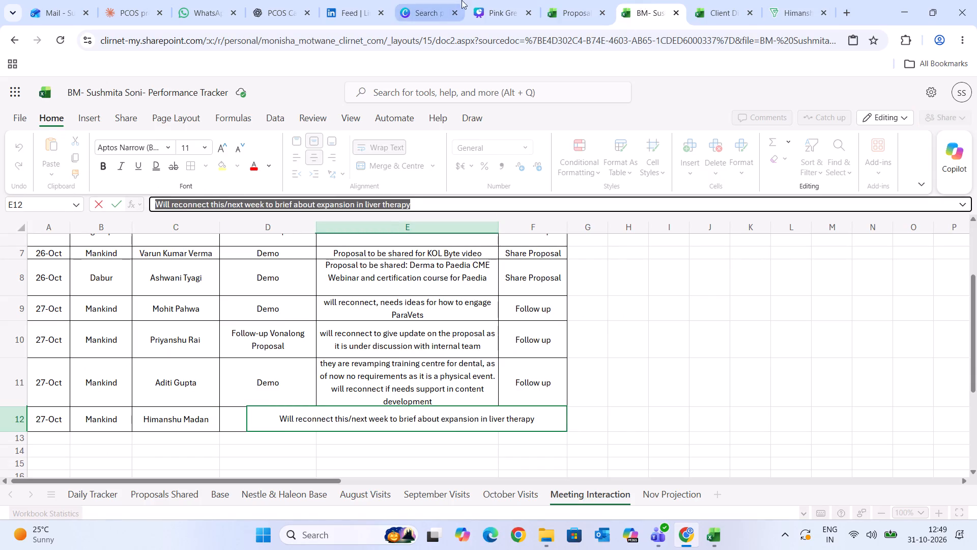
{"action": "left_click", "coordinate": [729, 0]}
{"action": "left_click", "coordinate": [474, 367]}
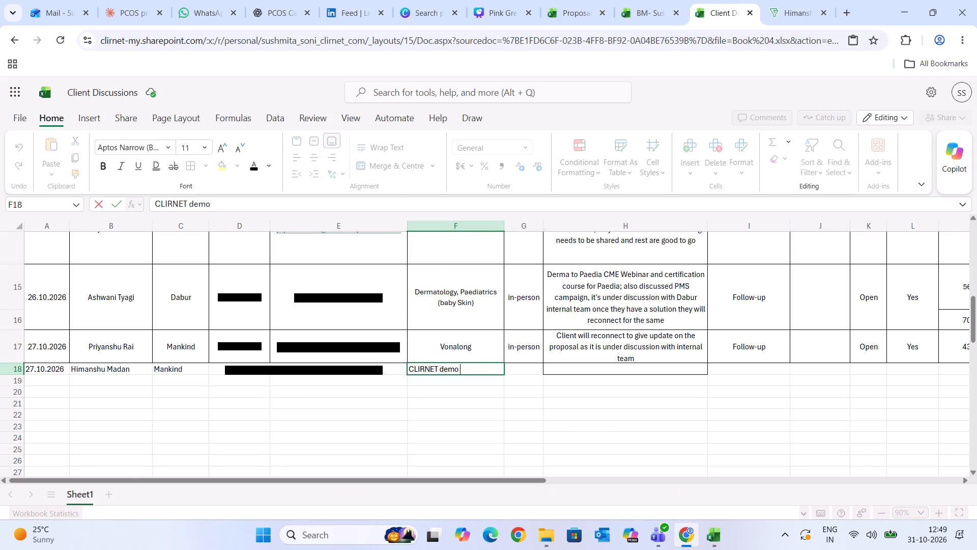
{"action": "key", "text": "BackSpace"}
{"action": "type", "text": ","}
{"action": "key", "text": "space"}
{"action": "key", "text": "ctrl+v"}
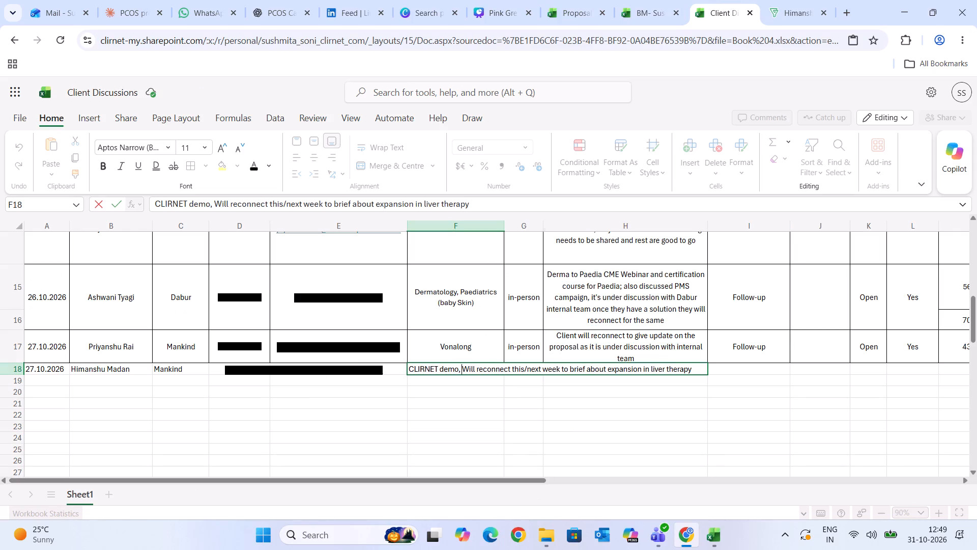
Reword the F18 remark by making "Will" lowercase and inserting "client" before it, so it reads "CLIRNET demo, client will reconnect…".
{"action": "double_click", "coordinate": [463, 367]}
{"action": "left_click", "coordinate": [463, 367]}
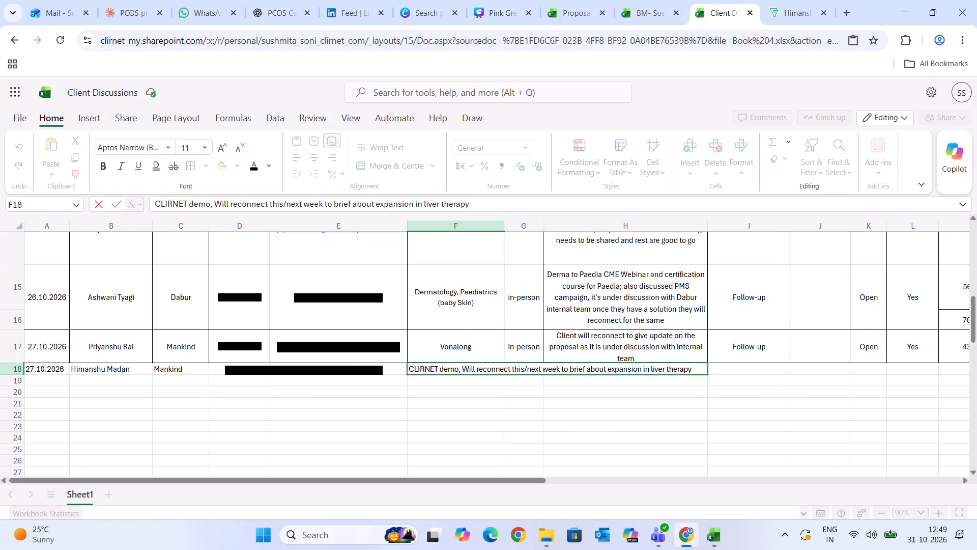
{"action": "left_click", "coordinate": [468, 371]}
{"action": "key", "text": "BackSpace"}
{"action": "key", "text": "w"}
{"action": "left_click", "coordinate": [462, 369]}
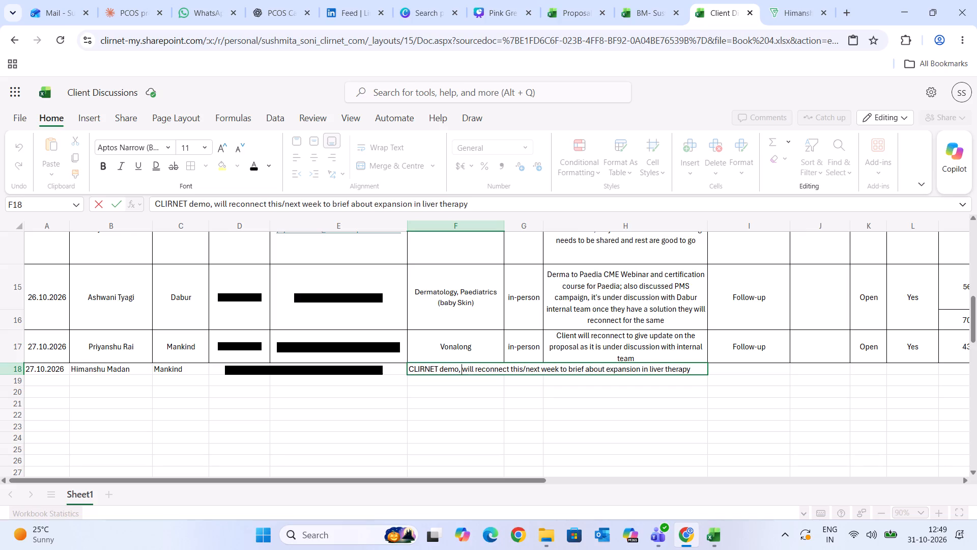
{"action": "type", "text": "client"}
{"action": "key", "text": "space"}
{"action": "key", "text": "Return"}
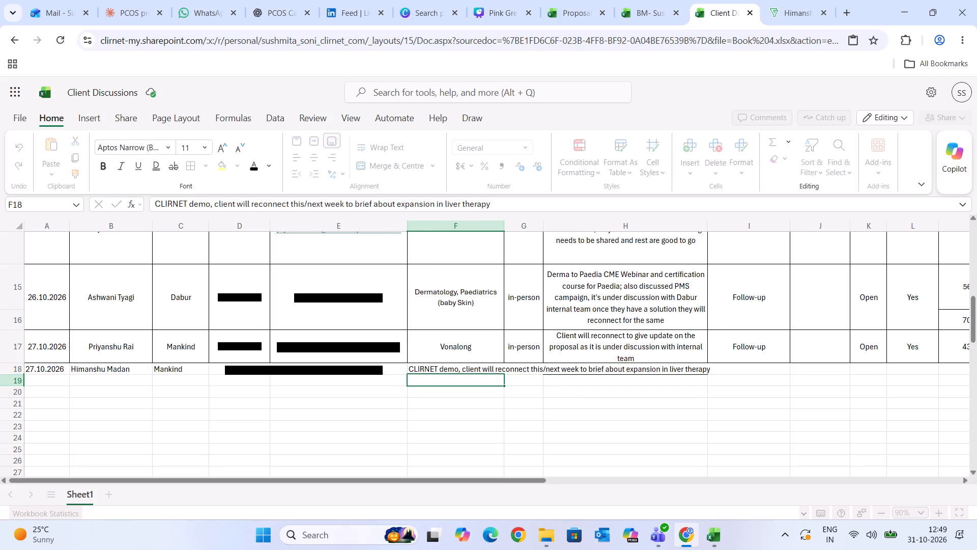
Wrap the remark text in cell F18 of Client Discussions.
{"action": "left_click", "coordinate": [471, 369]}
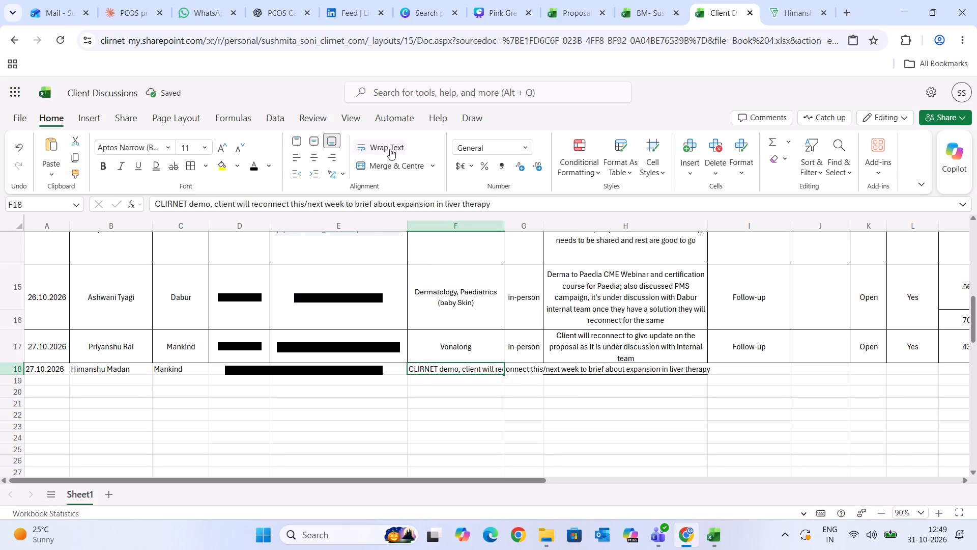
{"action": "left_click", "coordinate": [390, 149]}
Enter "in-person" as the meeting mode in cell G18.
{"action": "left_click", "coordinate": [524, 378]}
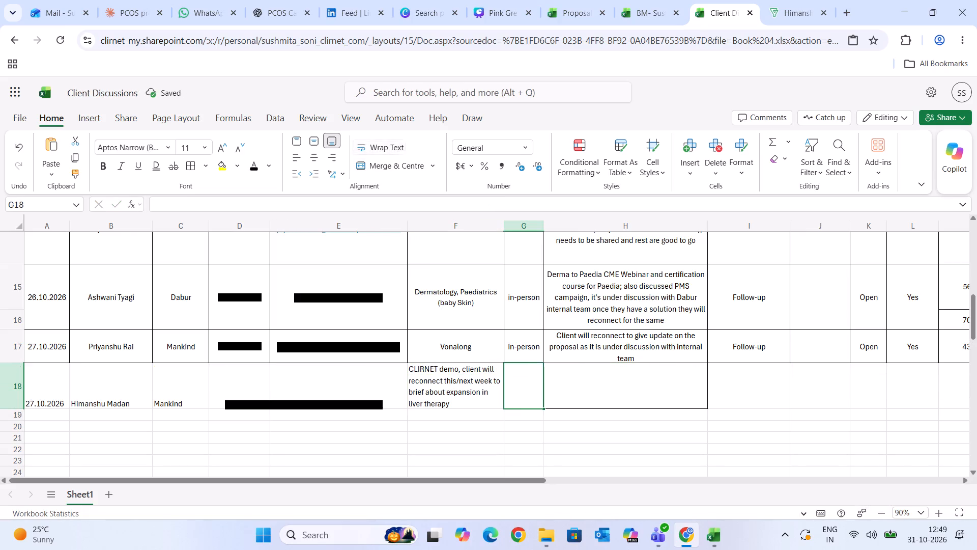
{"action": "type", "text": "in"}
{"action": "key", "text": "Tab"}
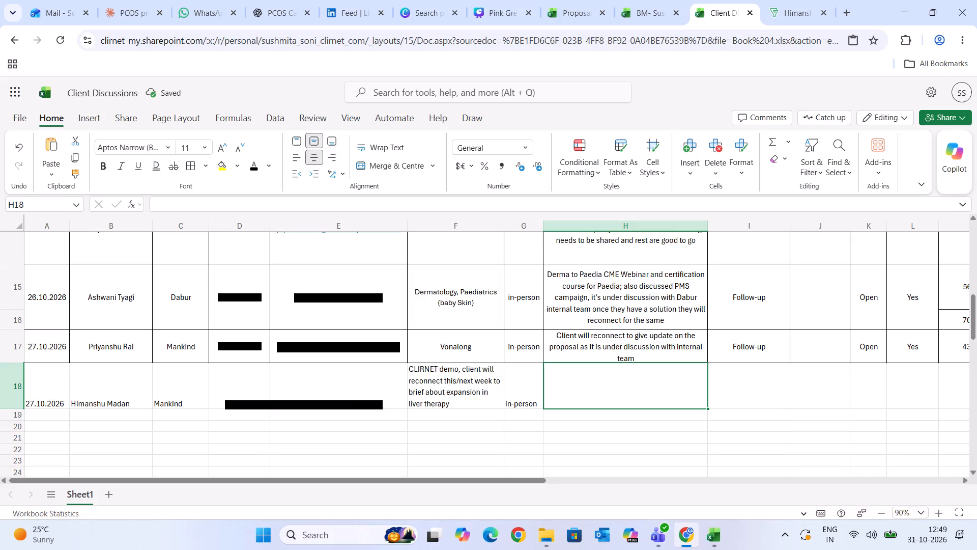
Move the "CLIRNET demo, client will reconnect…" remark from cell F18 to cell H18.
{"action": "left_click", "coordinate": [489, 383]}
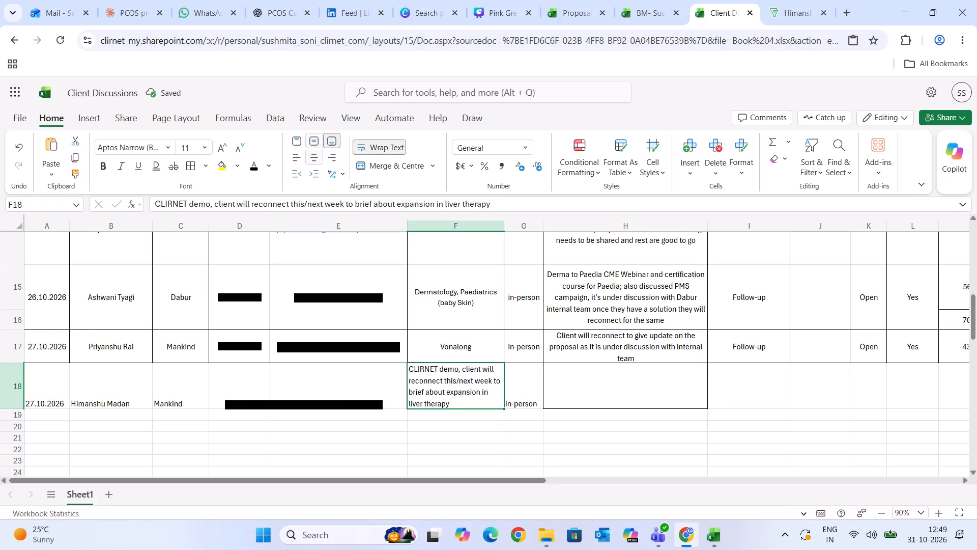
{"action": "key", "text": "ctrl+x"}
{"action": "left_click", "coordinate": [596, 392]}
{"action": "key", "text": "ctrl+v"}
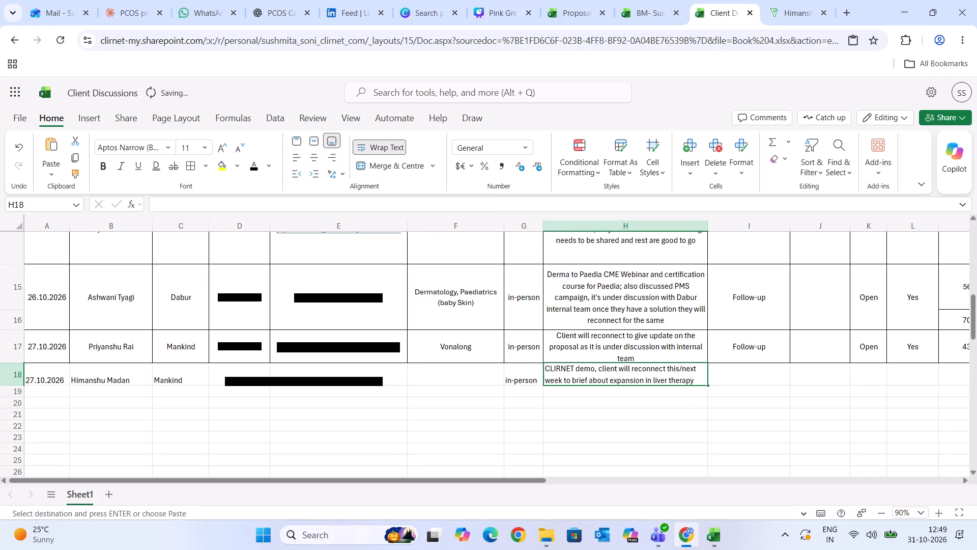
{"action": "left_click", "coordinate": [568, 425]}
Check the row 18 contact's Bigin record for the therapy area and brand details needed for cell F18.
{"action": "left_click", "coordinate": [482, 375]}
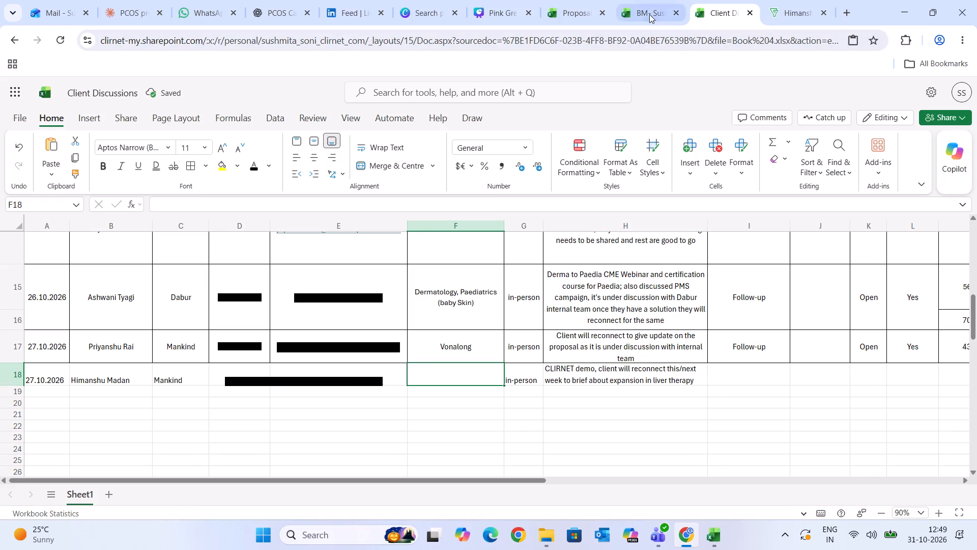
{"action": "left_click", "coordinate": [797, 0]}
{"action": "scroll", "coordinate": [224, 388], "scroll_direction": "down", "scroll_amount": 1}
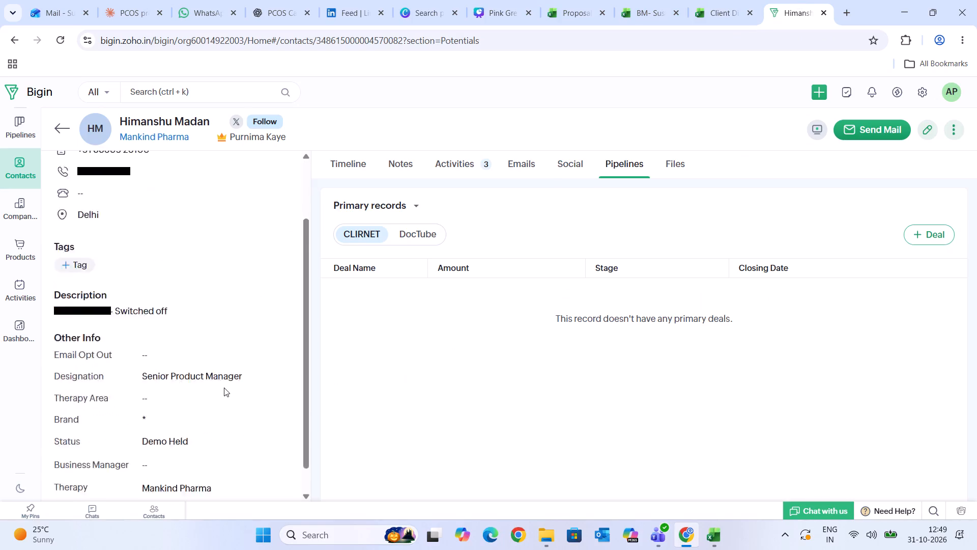
{"action": "scroll", "coordinate": [224, 388], "scroll_direction": "down", "scroll_amount": 1}
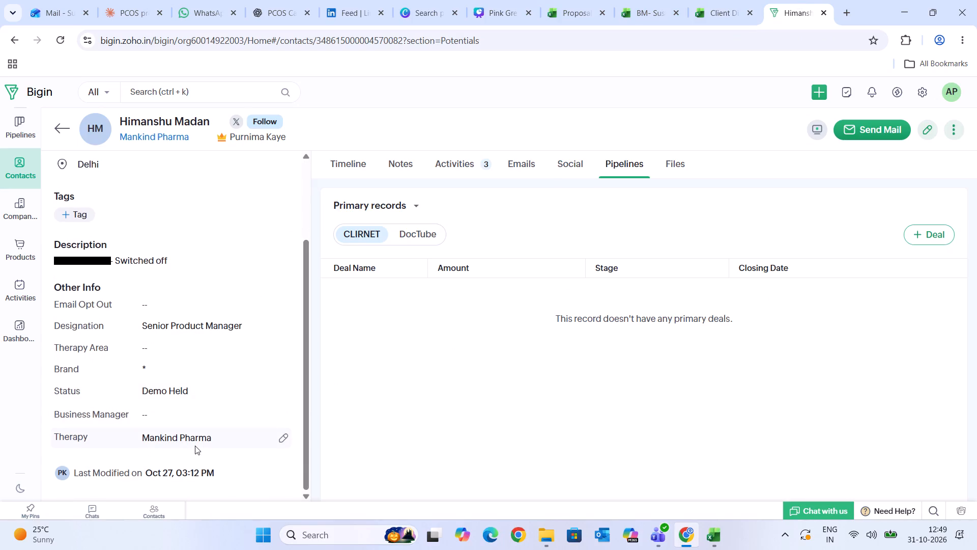
{"action": "scroll", "coordinate": [216, 382], "scroll_direction": "up", "scroll_amount": 3}
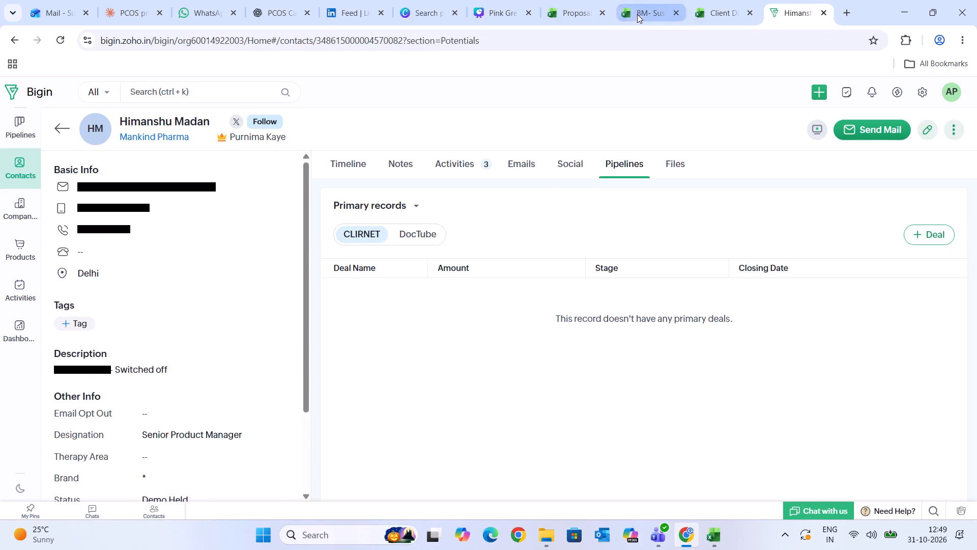
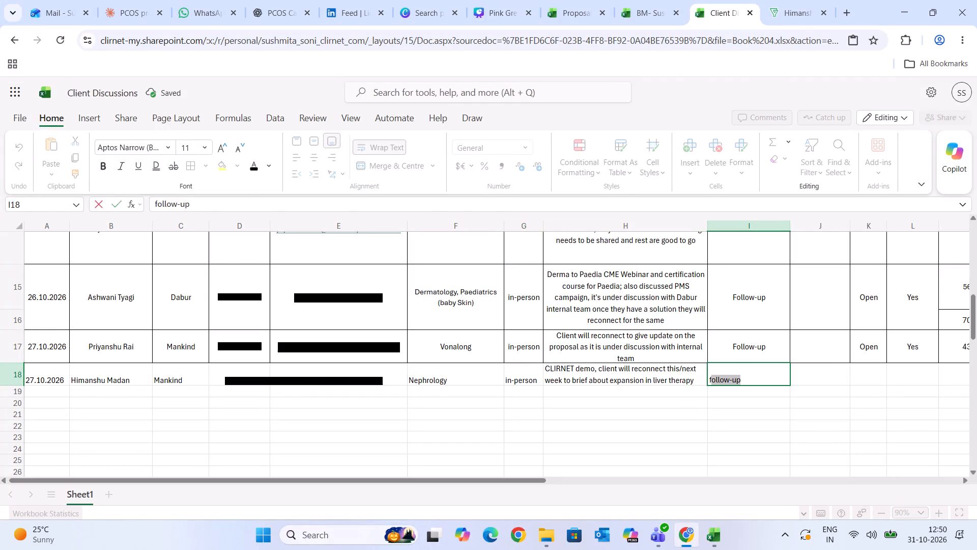
Complete row 18's status entries in Client Discussions with Follow-up in column I, Open in column K and Yes in column L.
{"action": "key", "text": "Right"}
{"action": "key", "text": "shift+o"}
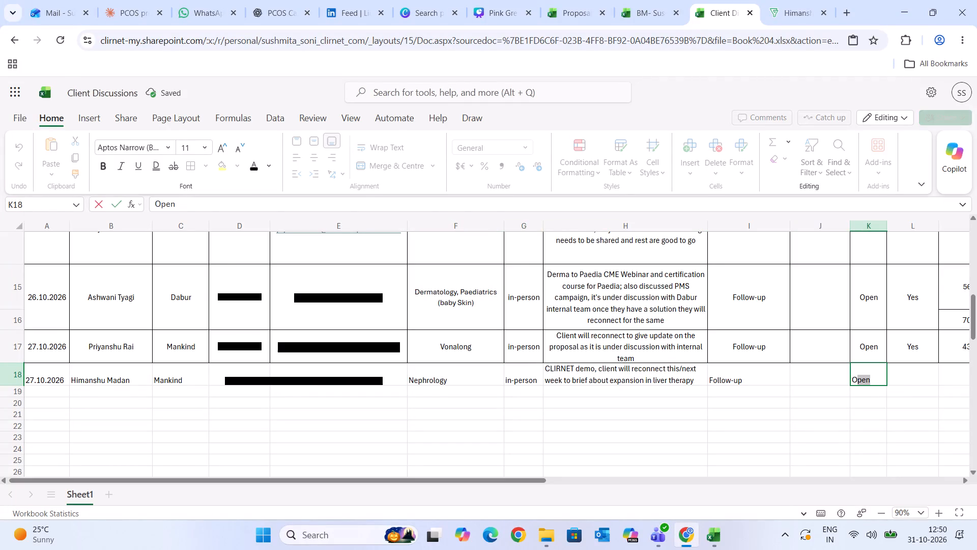
{"action": "key", "text": "Right"}
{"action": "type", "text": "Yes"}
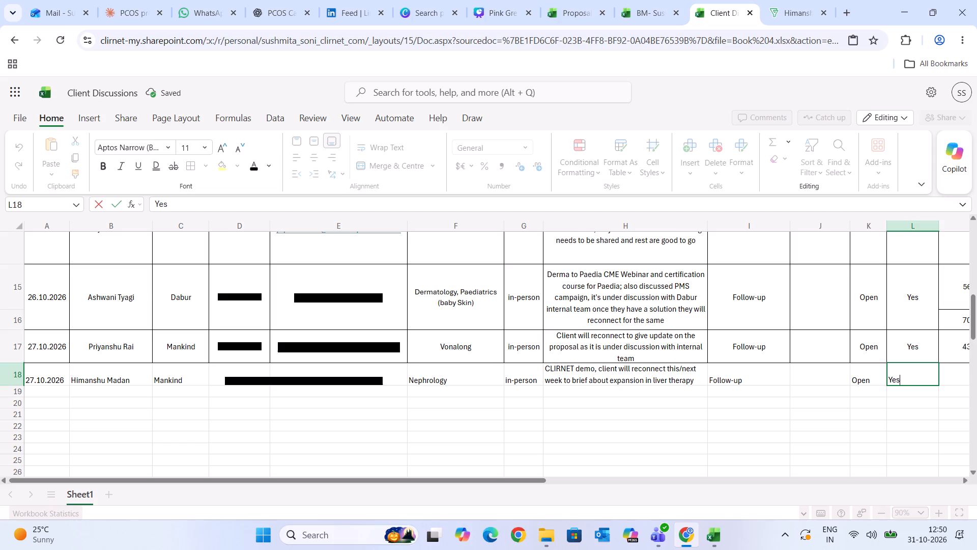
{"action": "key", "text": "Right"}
{"action": "scroll", "coordinate": [455, 286], "scroll_direction": "left", "scroll_amount": 2}
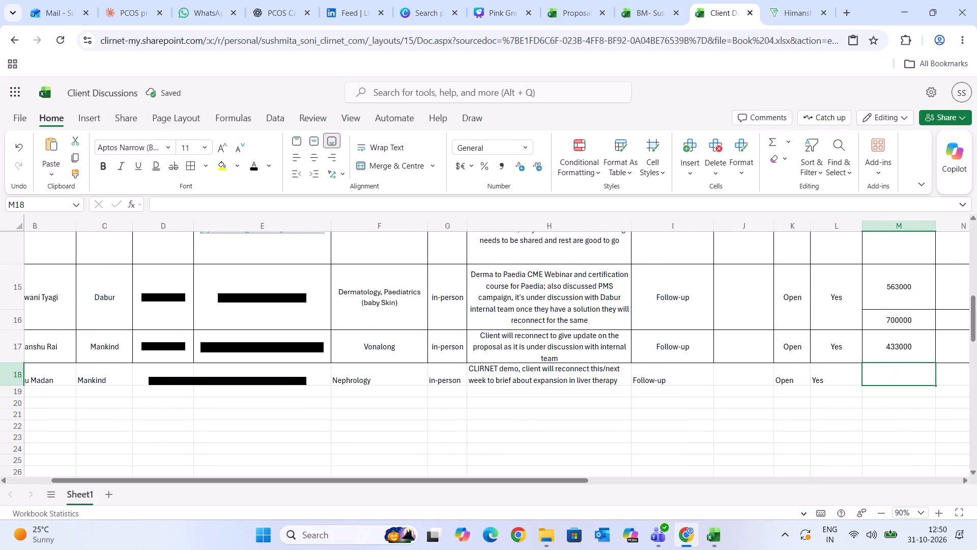
Change the Yes entry in cell L18 of Client Discussions to "No".
{"action": "scroll", "coordinate": [455, 286], "scroll_direction": "left", "scroll_amount": 1}
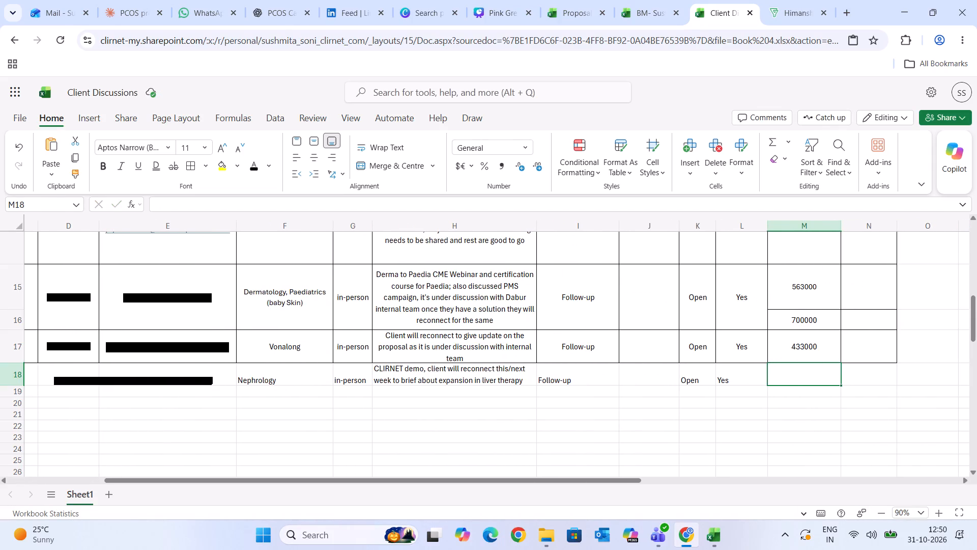
{"action": "left_click", "coordinate": [731, 378]}
{"action": "key", "text": "BackSpace"}
{"action": "type", "text": "No"}
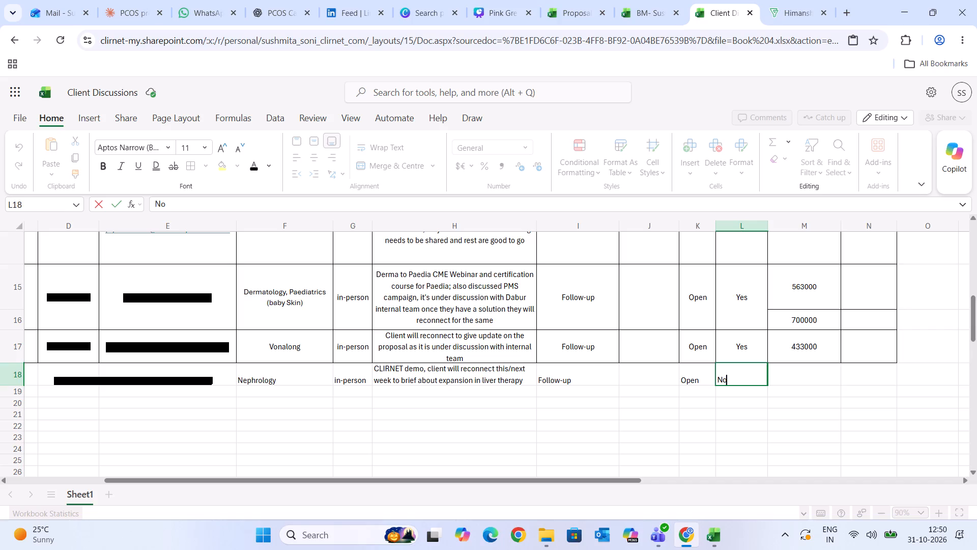
{"action": "key", "text": "Right"}
Extend the follow-up entry in cell I18 so it reads "Follow-up meeting to be scheduled".
{"action": "scroll", "coordinate": [860, 383], "scroll_direction": "up", "scroll_amount": 3}
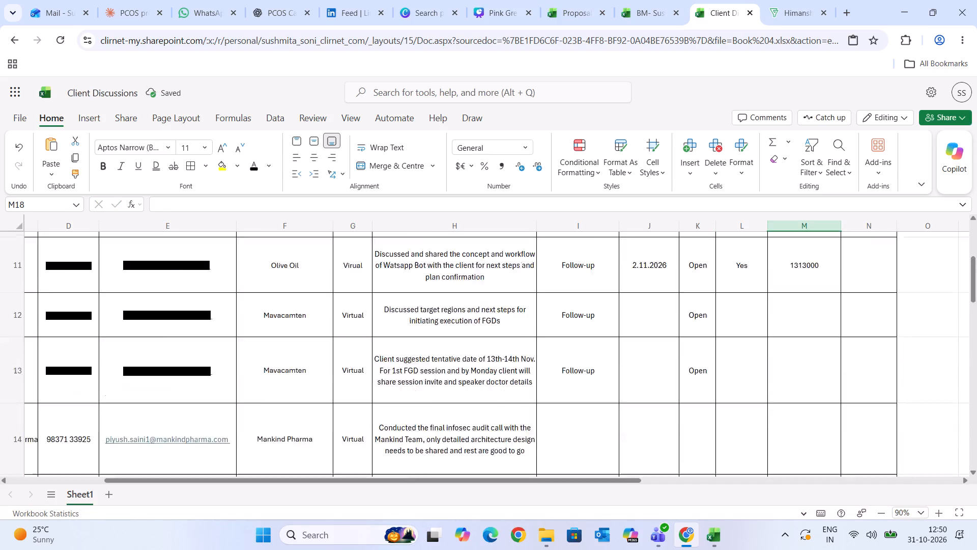
{"action": "scroll", "coordinate": [860, 383], "scroll_direction": "up", "scroll_amount": 1}
{"action": "scroll", "coordinate": [860, 383], "scroll_direction": "down", "scroll_amount": 2}
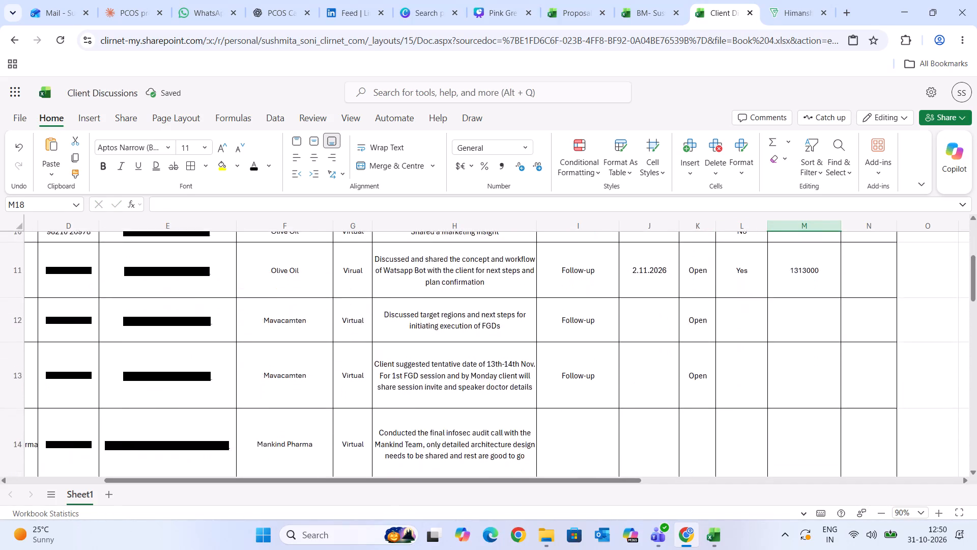
{"action": "scroll", "coordinate": [860, 383], "scroll_direction": "down", "scroll_amount": 2}
{"action": "scroll", "coordinate": [860, 383], "scroll_direction": "up", "scroll_amount": 2}
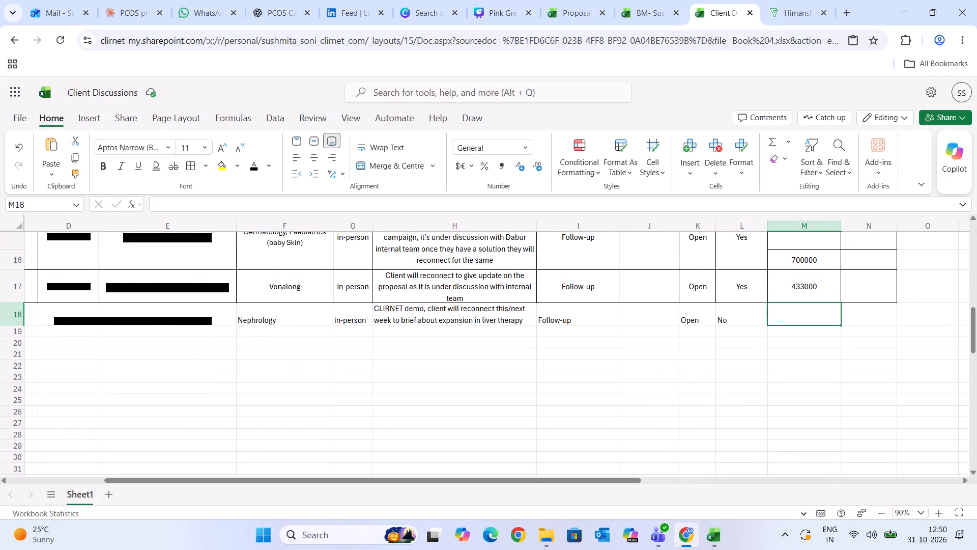
{"action": "left_click", "coordinate": [588, 322]}
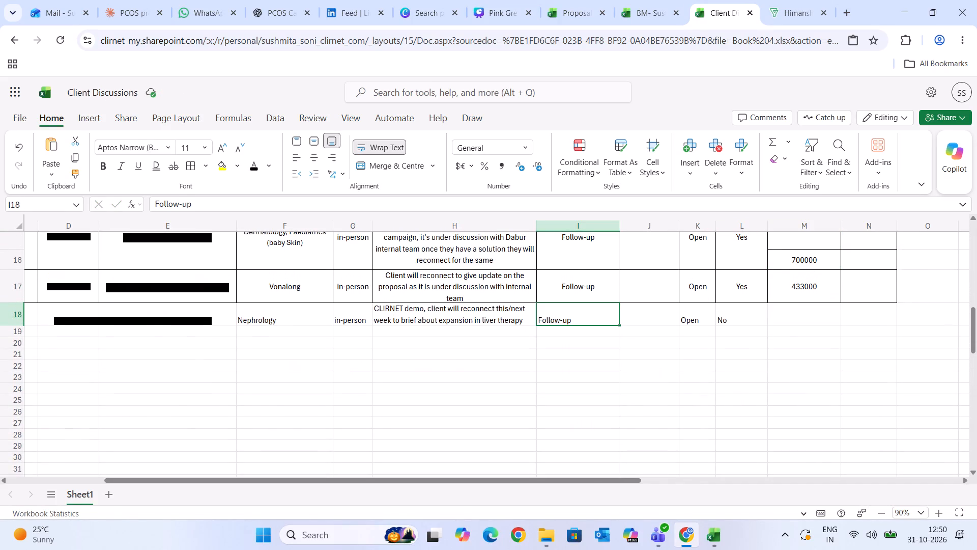
{"action": "double_click", "coordinate": [586, 322]}
{"action": "key", "text": "BackSpace"}
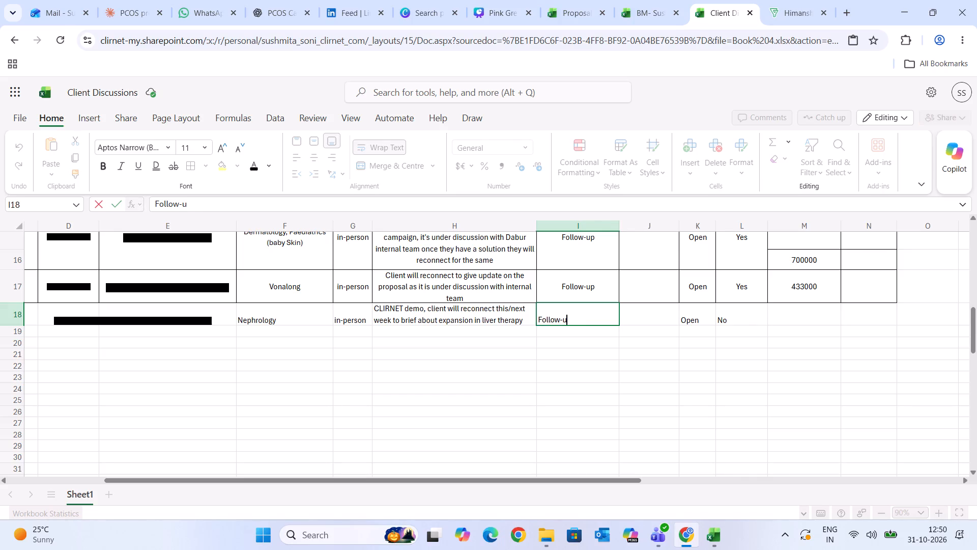
{"action": "type", "text": "p"}
{"action": "key", "text": "space"}
{"action": "key", "text": "BackSpace"}
{"action": "key", "text": "space"}
{"action": "type", "text": "meeting to be schedil"}
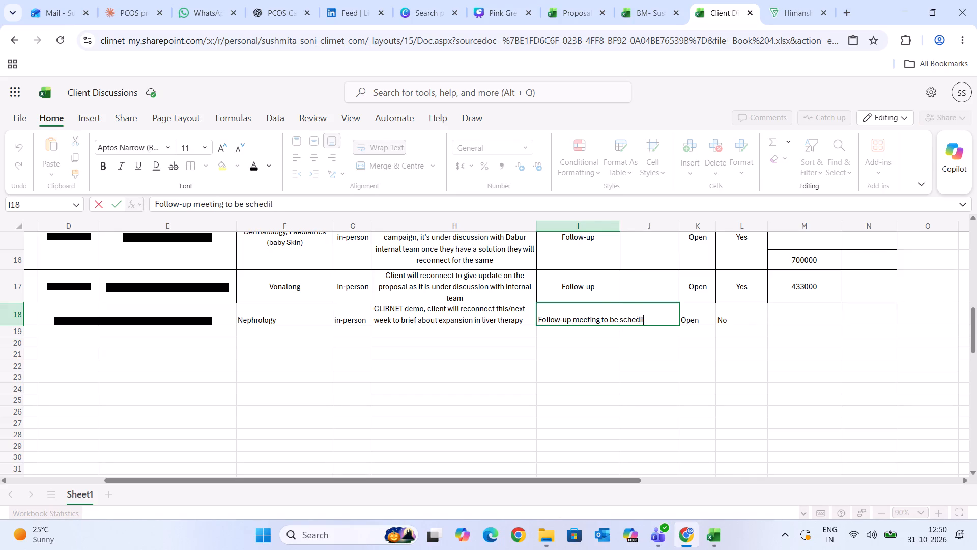
{"action": "key", "text": "BackSpace"}
{"action": "key", "text": "BackSpace"}
{"action": "type", "text": "uled"}
{"action": "key", "text": "Return"}
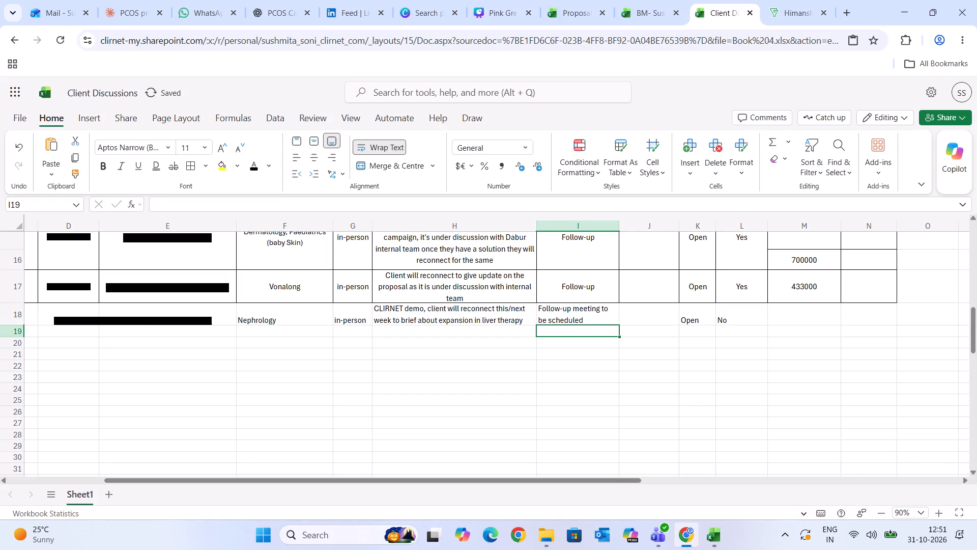
Format row 18 from column A to N with cell borders and centre its contents vertically and horizontally.
{"action": "left_click", "coordinate": [872, 311]}
{"action": "key", "text": "ctrl+shift+Left"}
{"action": "key", "text": "ctrl+shift+Left"}
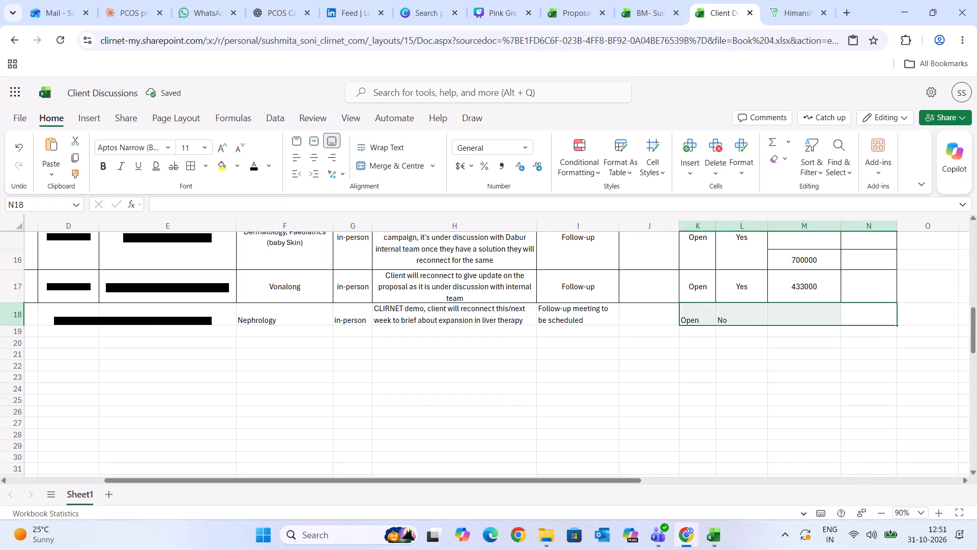
{"action": "key", "text": "ctrl+shift+Left"}
{"action": "key", "text": "ctrl+shift+Left"}
{"action": "key", "text": "ctrl+shift+Left"}
{"action": "key", "text": "ctrl+shift+Left"}
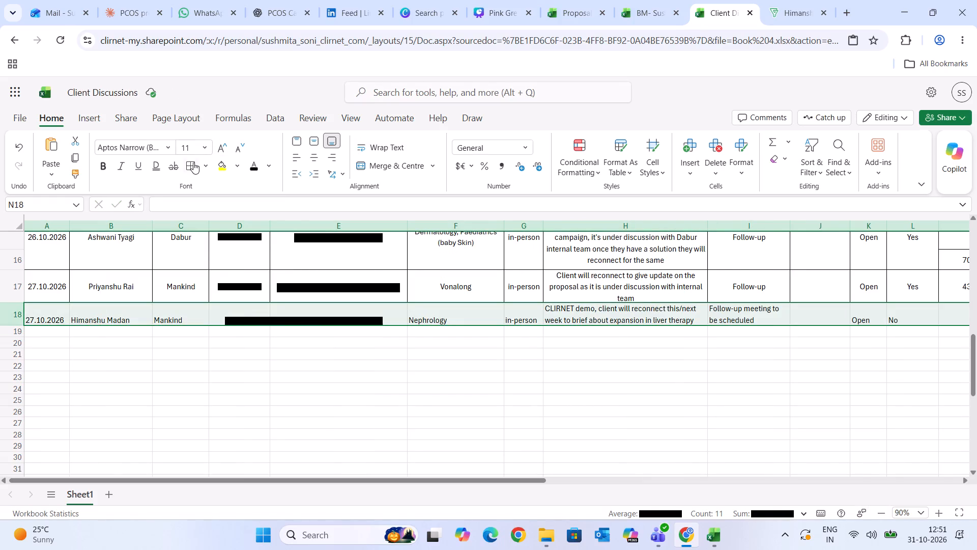
{"action": "left_click", "coordinate": [193, 162]}
{"action": "left_click", "coordinate": [312, 141]}
{"action": "left_click", "coordinate": [315, 158]}
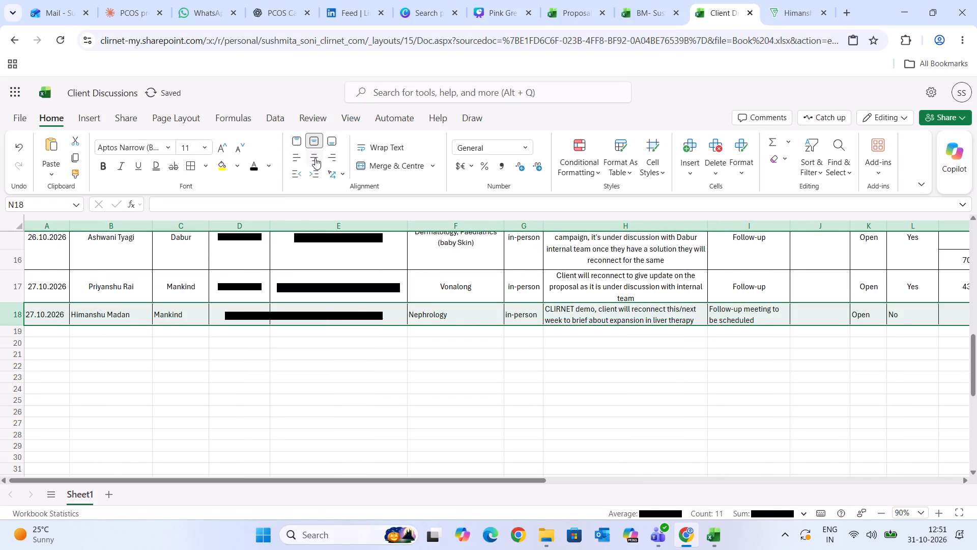
{"action": "left_click", "coordinate": [248, 406]}
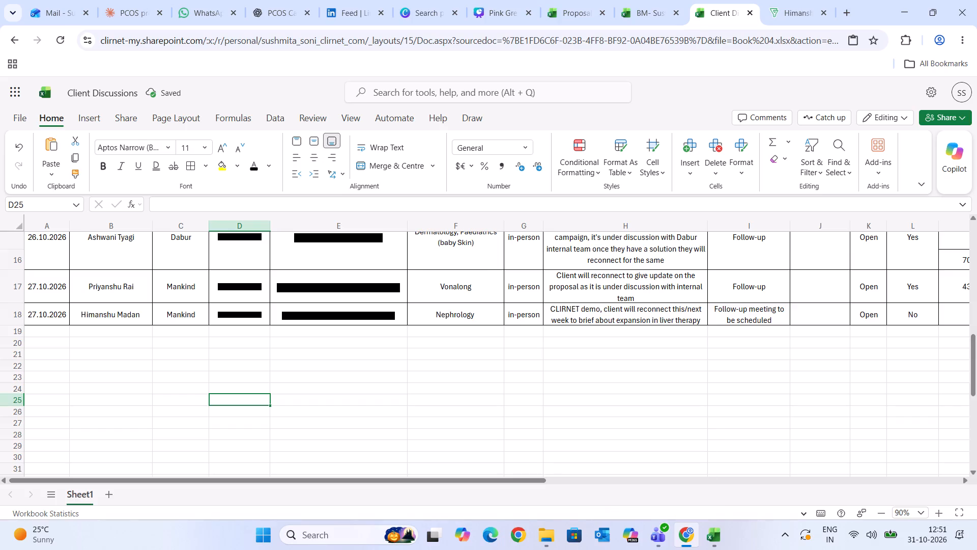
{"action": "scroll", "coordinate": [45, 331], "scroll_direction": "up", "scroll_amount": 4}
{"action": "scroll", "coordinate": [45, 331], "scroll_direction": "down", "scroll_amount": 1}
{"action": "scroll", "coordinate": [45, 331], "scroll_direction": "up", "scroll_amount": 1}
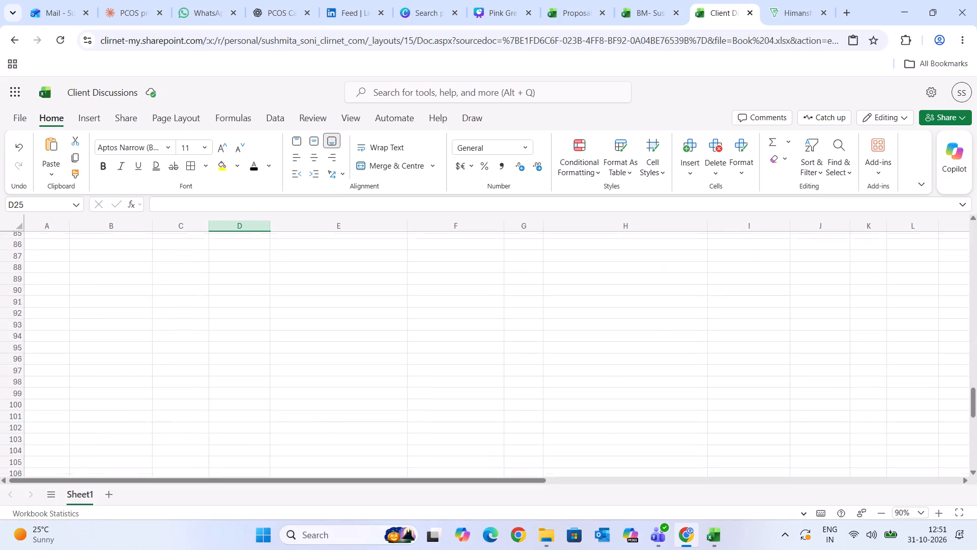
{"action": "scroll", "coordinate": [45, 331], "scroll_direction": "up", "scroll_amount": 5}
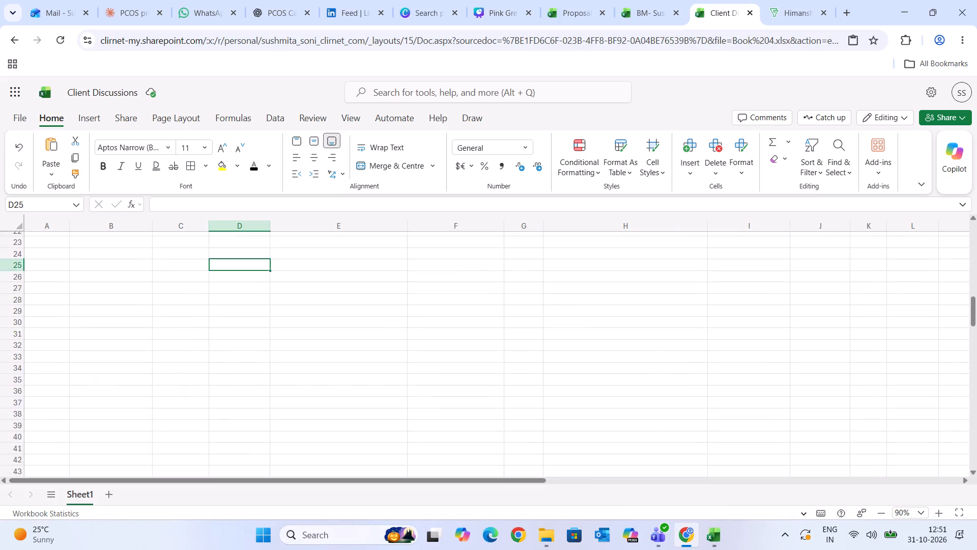
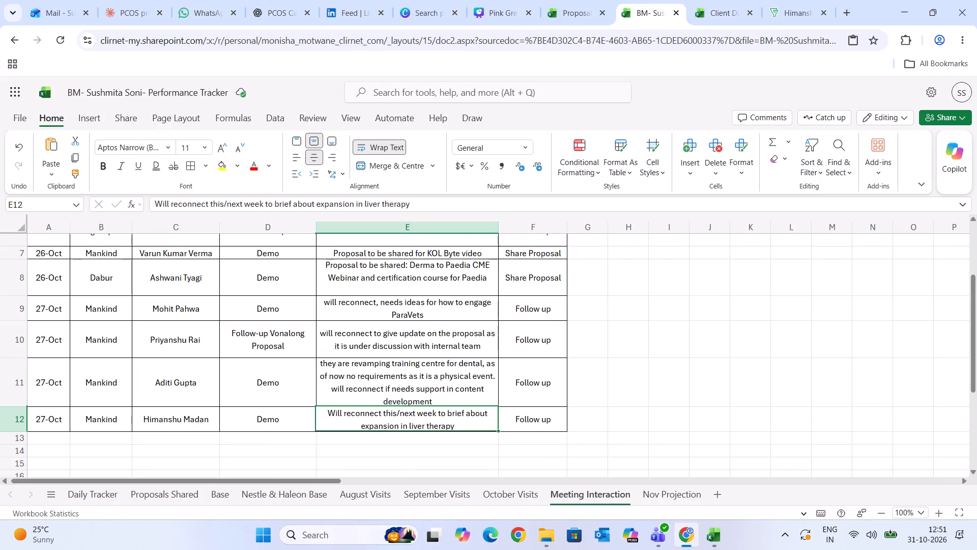
Compare the tracker's October Visits with the rows already logged in Client Discussions to identify the next meeting to record.
{"action": "left_click", "coordinate": [503, 496]}
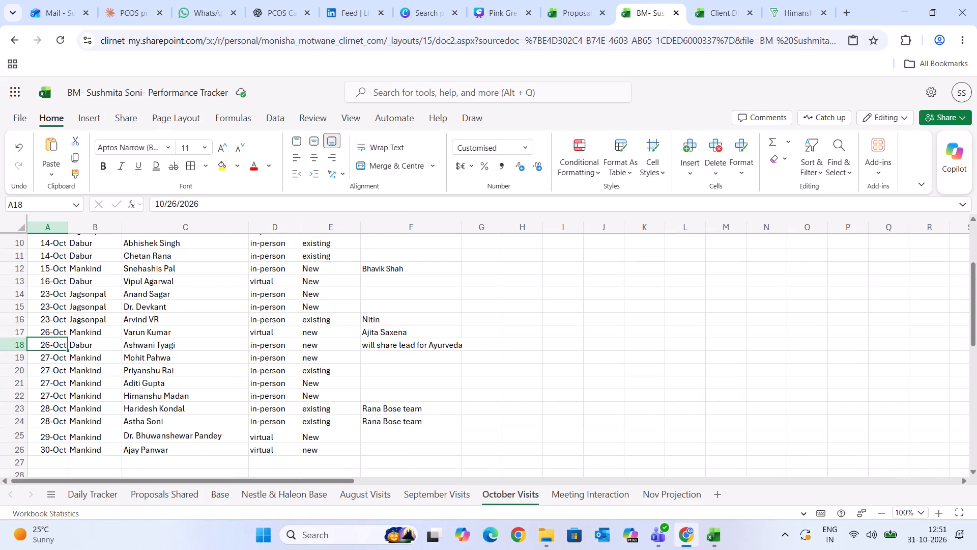
{"action": "left_click", "coordinate": [49, 367]}
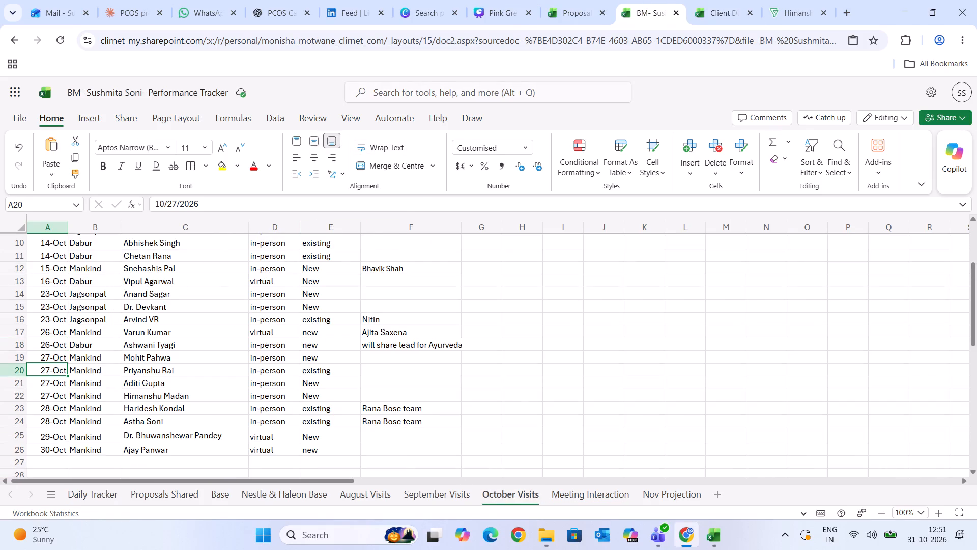
{"action": "key", "text": "Down"}
{"action": "key", "text": "Up"}
{"action": "key", "text": "Down"}
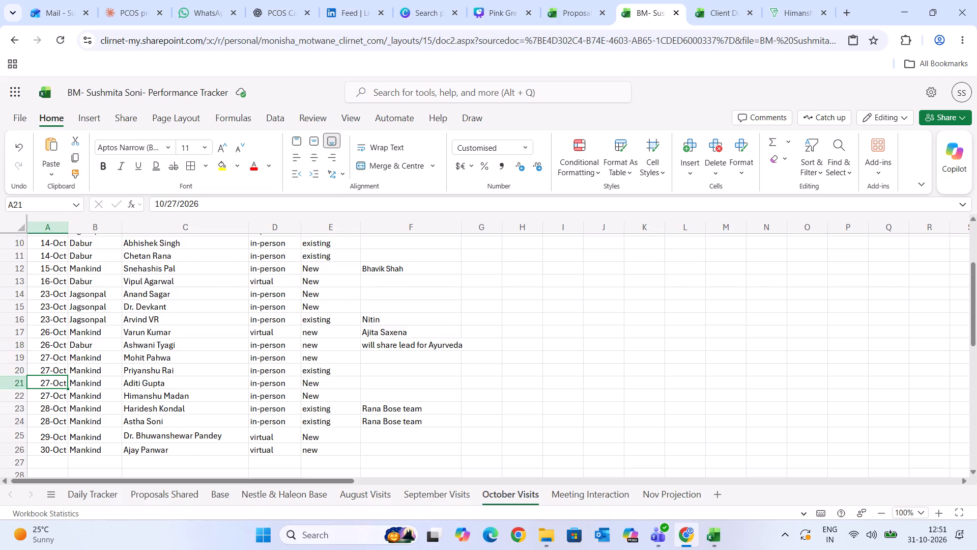
{"action": "left_click", "coordinate": [727, 16]}
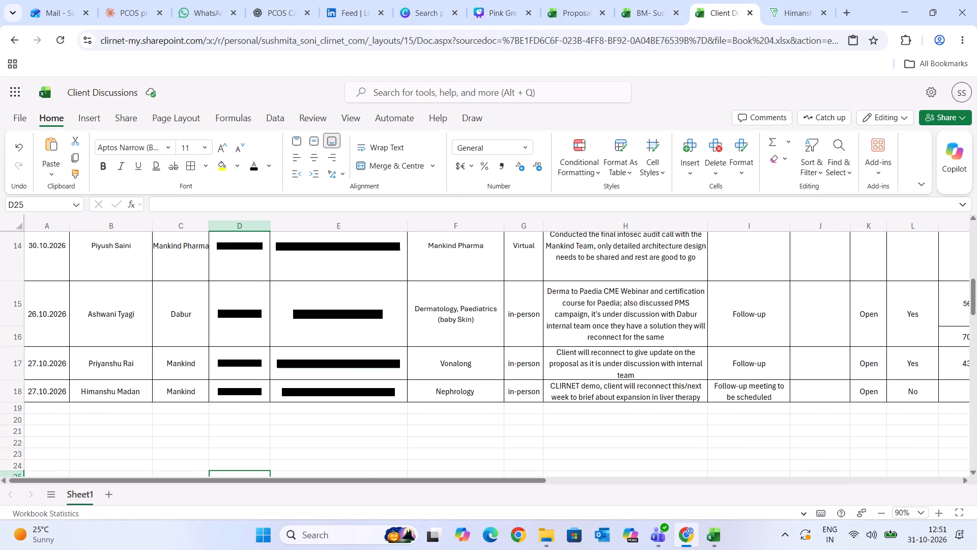
{"action": "scroll", "coordinate": [177, 367], "scroll_direction": "up", "scroll_amount": 1}
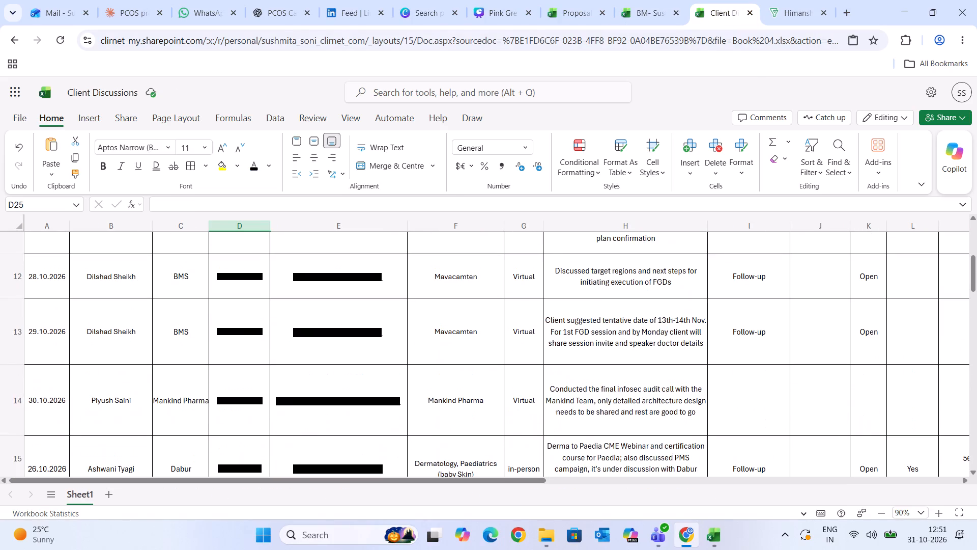
{"action": "scroll", "coordinate": [177, 367], "scroll_direction": "up", "scroll_amount": 1}
{"action": "left_click", "coordinate": [643, 0]}
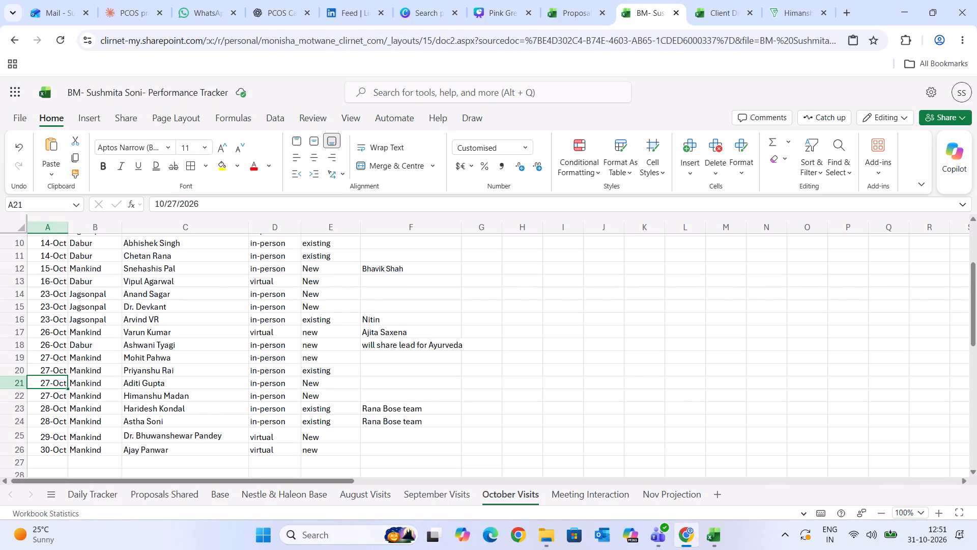
Copy the dental training centre remark from cell E11 of Meeting Interaction into cell H19 of Client Discussions.
{"action": "left_click", "coordinate": [609, 487]}
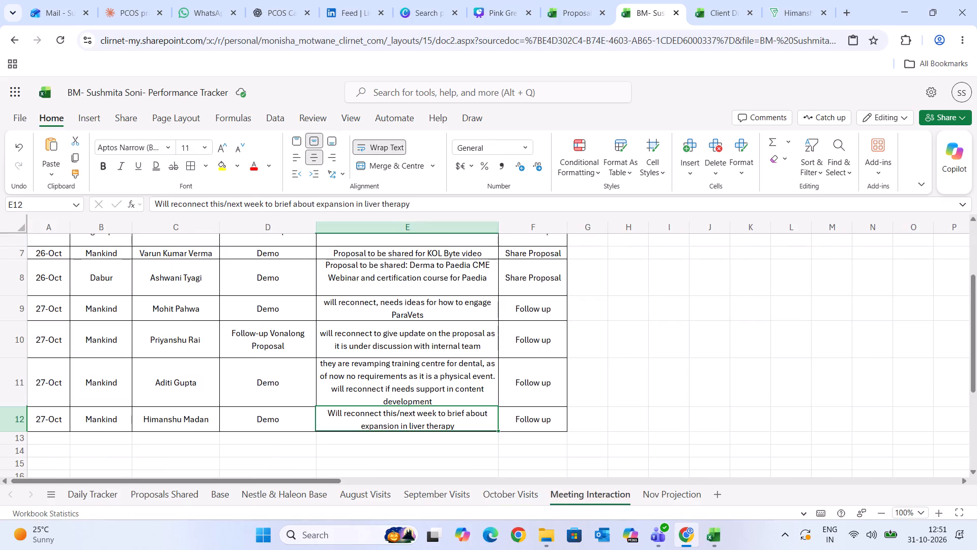
{"action": "left_click", "coordinate": [372, 397]}
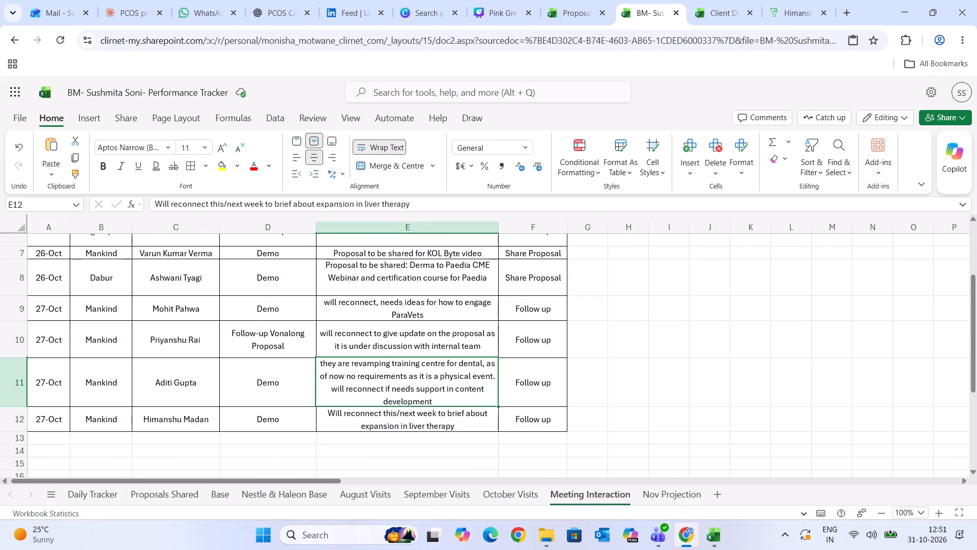
{"action": "key", "text": "ctrl+c"}
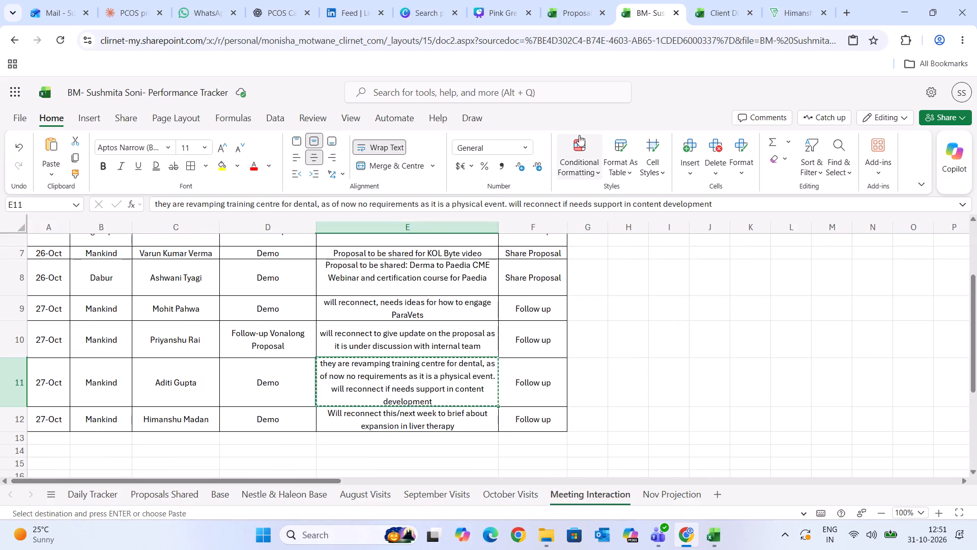
{"action": "left_click", "coordinate": [725, 0]}
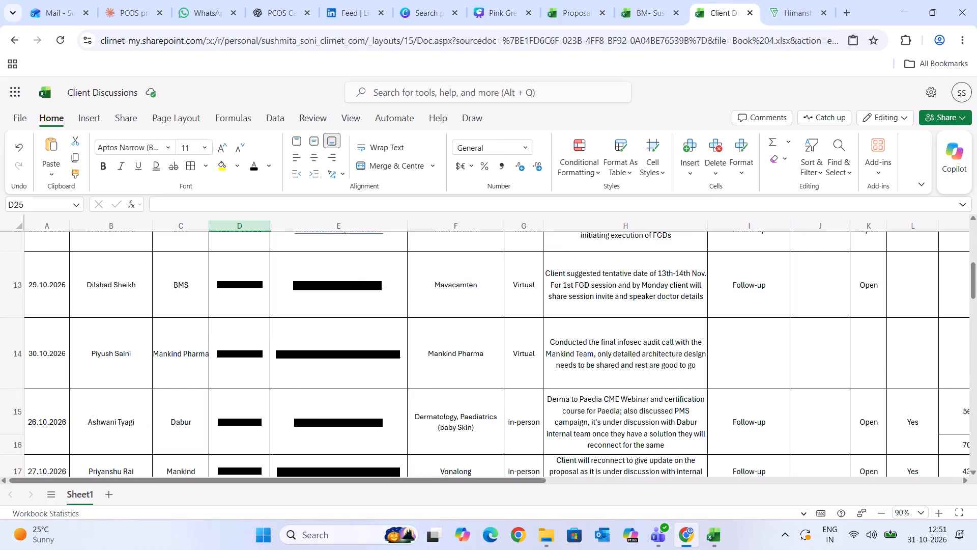
{"action": "scroll", "coordinate": [690, 258], "scroll_direction": "down", "scroll_amount": 2}
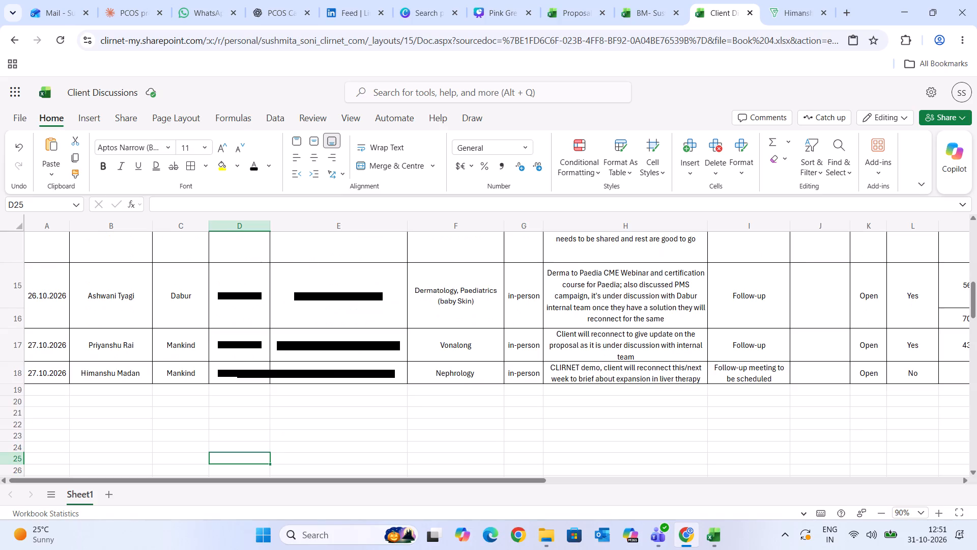
{"action": "left_click", "coordinate": [563, 388]}
{"action": "key", "text": "ctrl+v"}
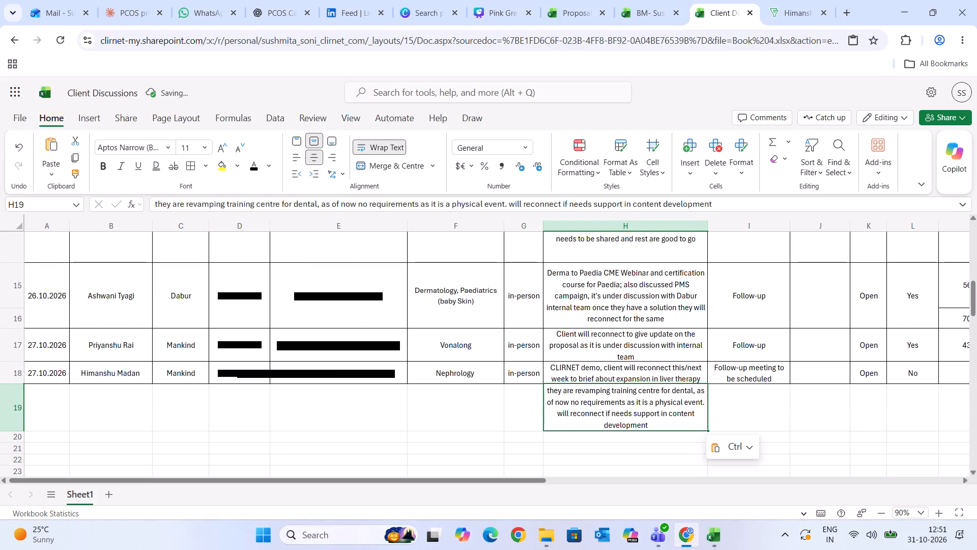
Enter "Follow-up" in cell I19, "Open" in K19 and "No" in L19.
{"action": "left_click", "coordinate": [729, 403]}
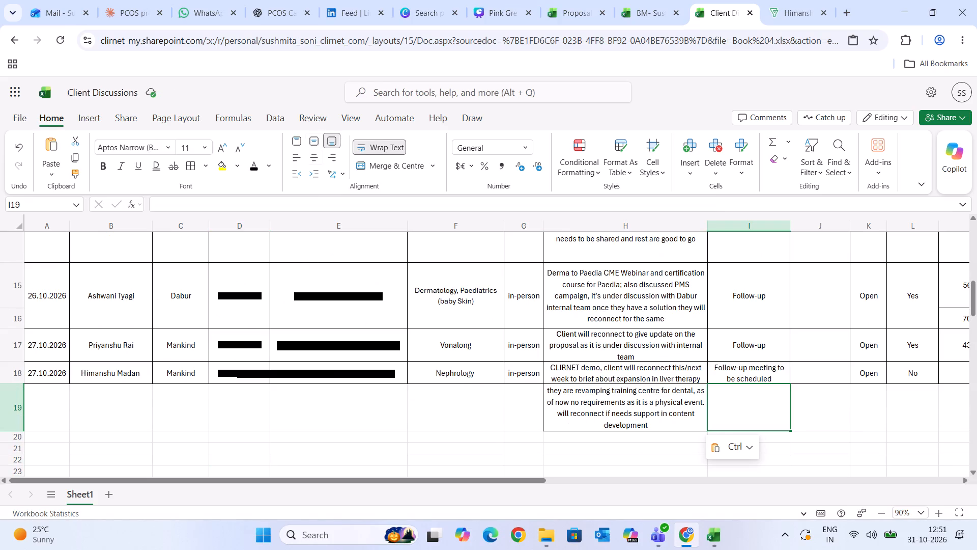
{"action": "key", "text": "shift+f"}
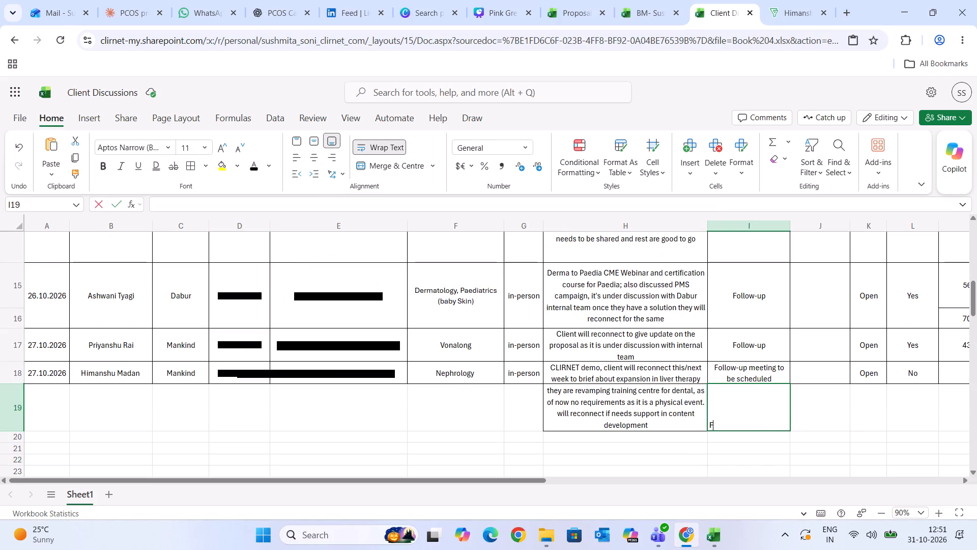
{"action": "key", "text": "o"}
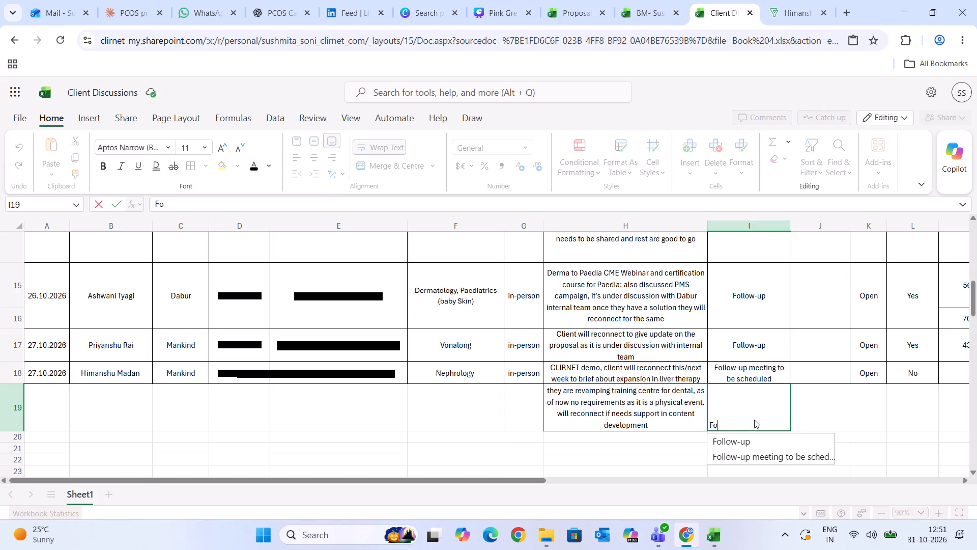
{"action": "left_click", "coordinate": [756, 441]}
{"action": "left_click", "coordinate": [868, 416]}
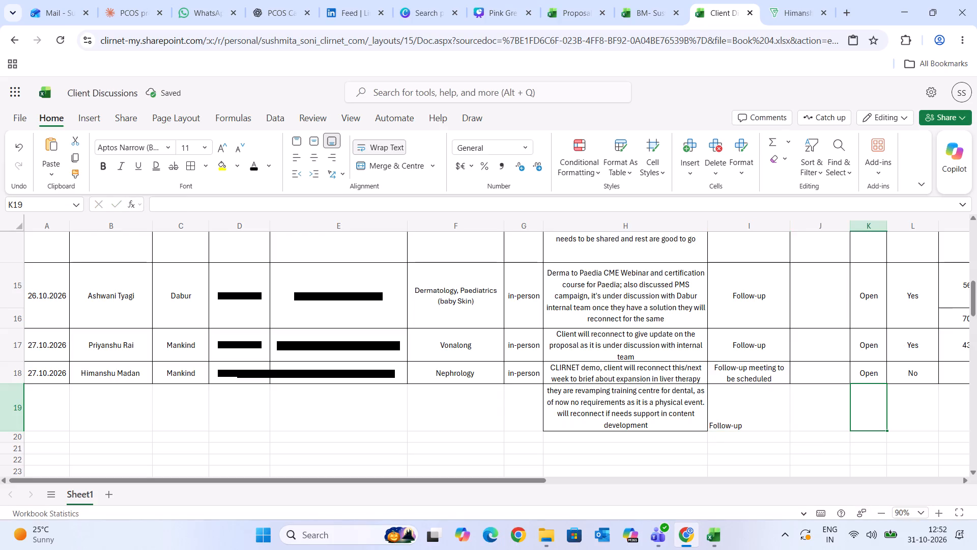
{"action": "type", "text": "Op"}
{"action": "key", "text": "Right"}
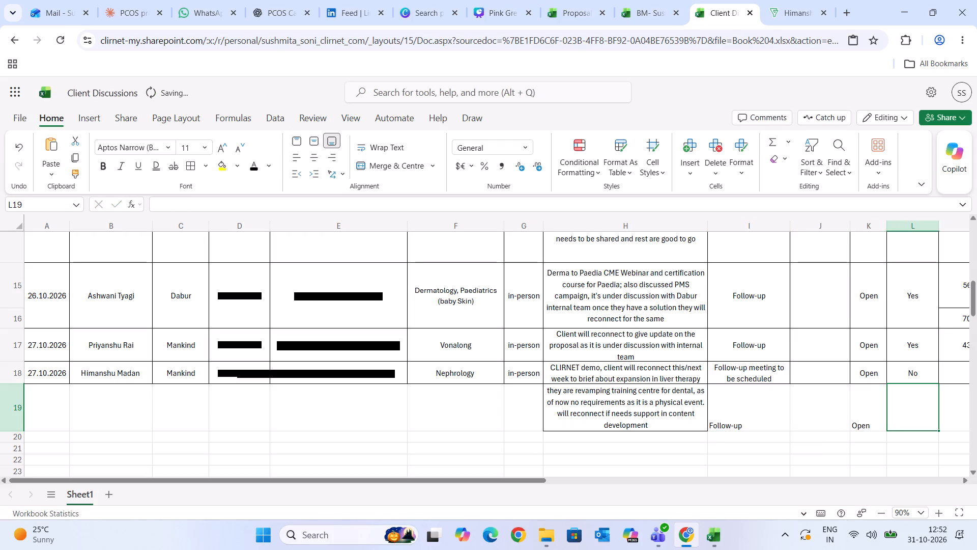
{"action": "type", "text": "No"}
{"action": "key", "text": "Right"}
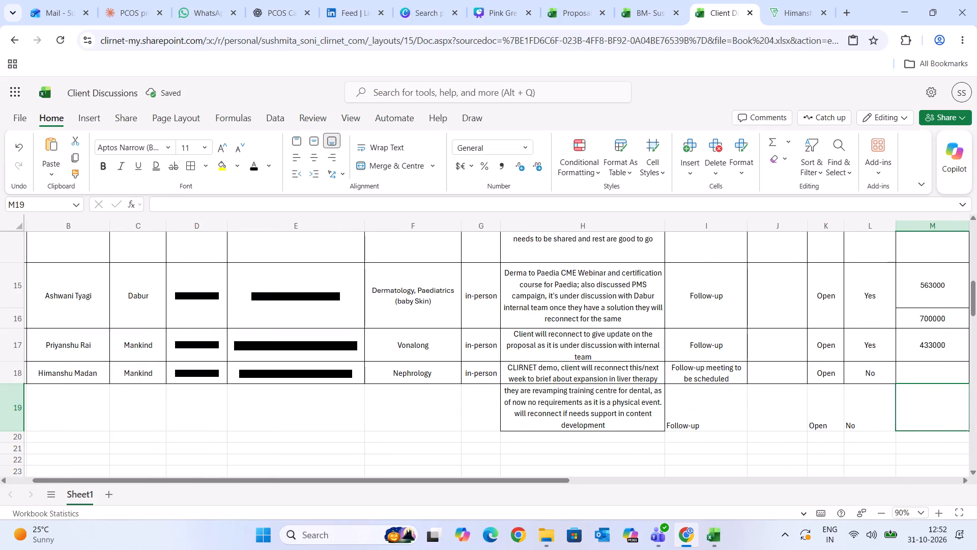
Enter "in-person" in cell G19 and "Dental" in cell F19.
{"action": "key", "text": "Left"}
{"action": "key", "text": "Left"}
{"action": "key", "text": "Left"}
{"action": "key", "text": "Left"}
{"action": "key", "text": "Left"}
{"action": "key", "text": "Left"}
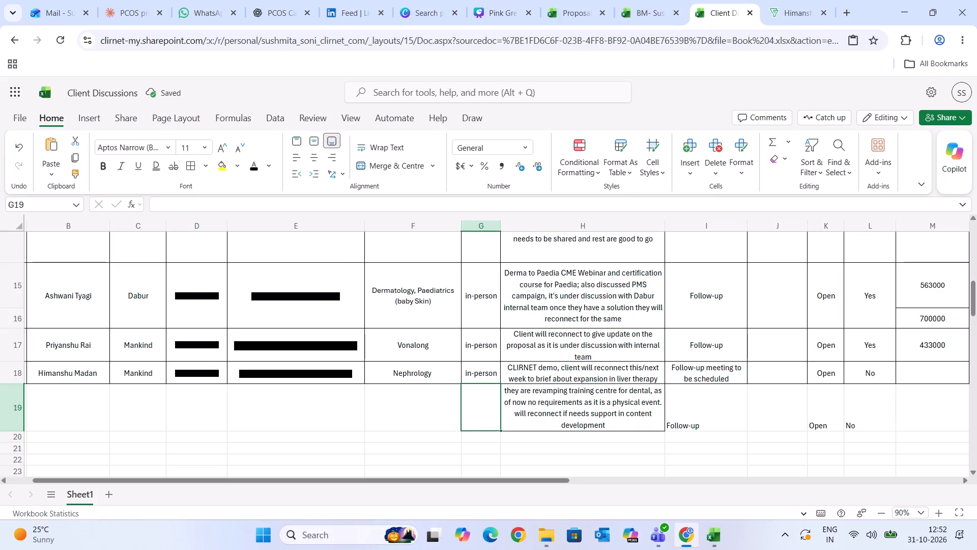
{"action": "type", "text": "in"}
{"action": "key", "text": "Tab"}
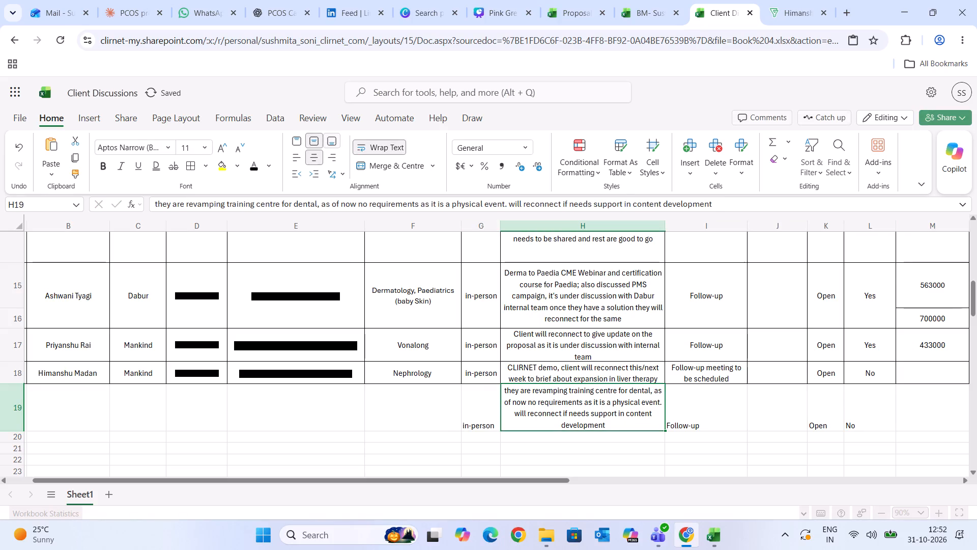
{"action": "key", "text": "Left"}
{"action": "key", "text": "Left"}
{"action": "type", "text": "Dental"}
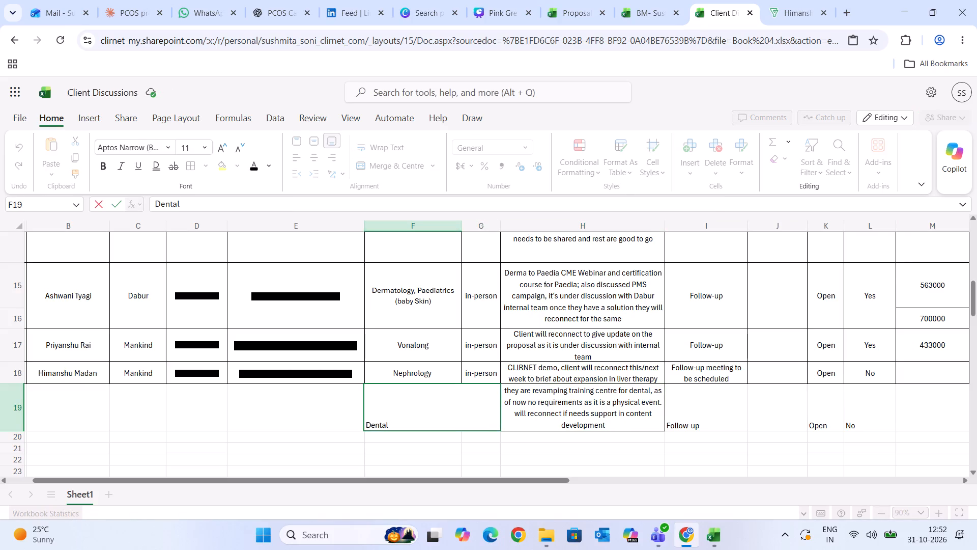
{"action": "left_click", "coordinate": [791, 416]}
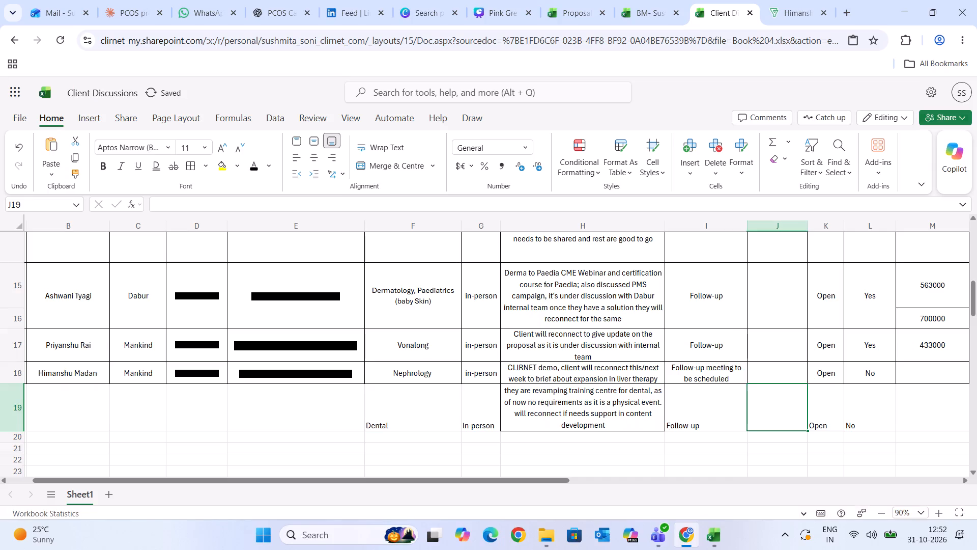
Enter "Mankind" as the company in cell C19.
{"action": "key", "text": "Left"}
{"action": "key", "text": "Left"}
{"action": "key", "text": "Left"}
{"action": "key", "text": "Left"}
{"action": "key", "text": "Left"}
{"action": "key", "text": "Left"}
{"action": "key", "text": "Left"}
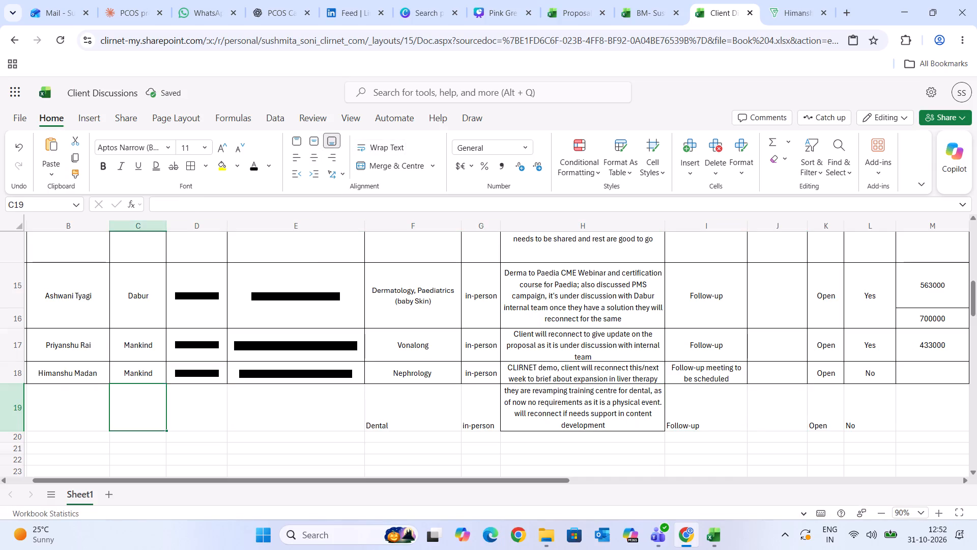
{"action": "key", "text": "Left"}
{"action": "key", "text": "Right"}
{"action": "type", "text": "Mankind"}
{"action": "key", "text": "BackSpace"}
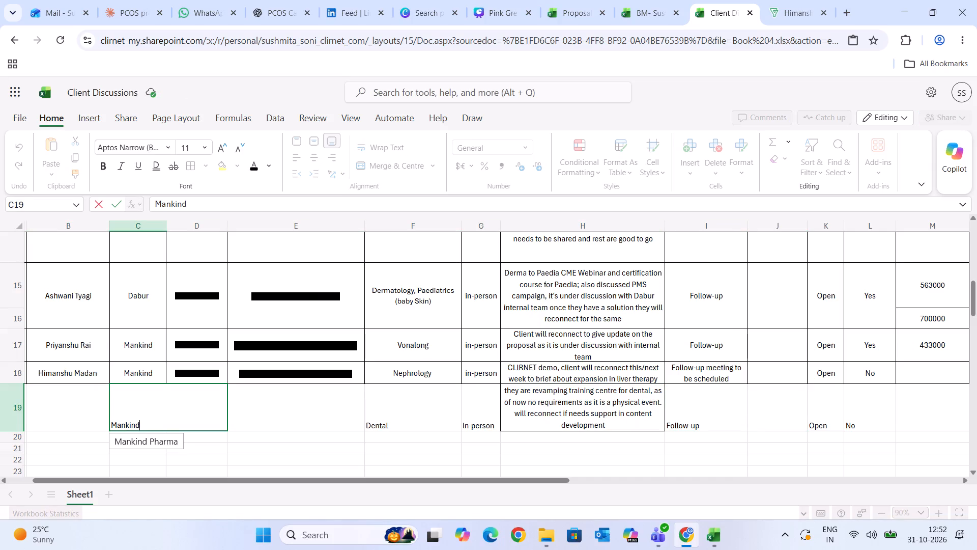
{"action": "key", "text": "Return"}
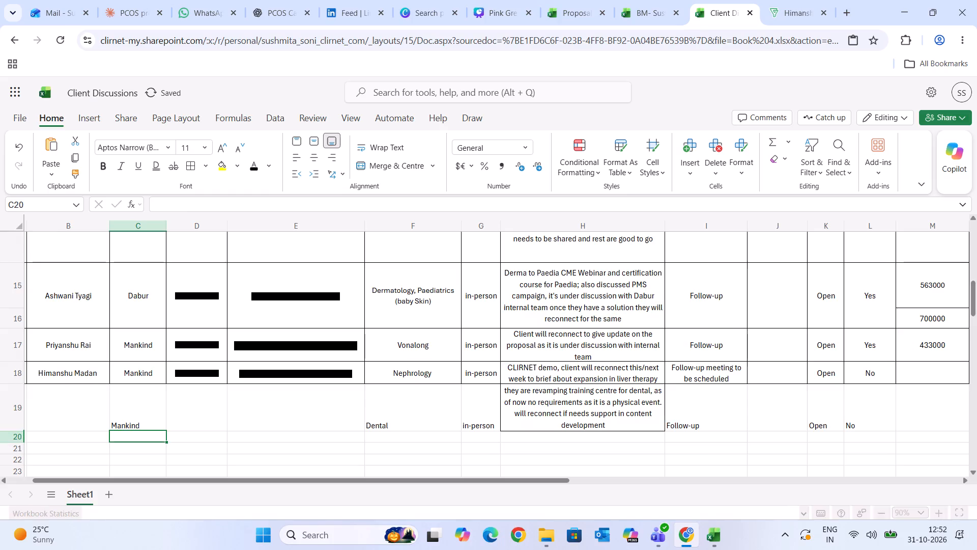
Enter the client's name from the tracker's dental meeting in cell B19 and the date 27.10.2026 in A19.
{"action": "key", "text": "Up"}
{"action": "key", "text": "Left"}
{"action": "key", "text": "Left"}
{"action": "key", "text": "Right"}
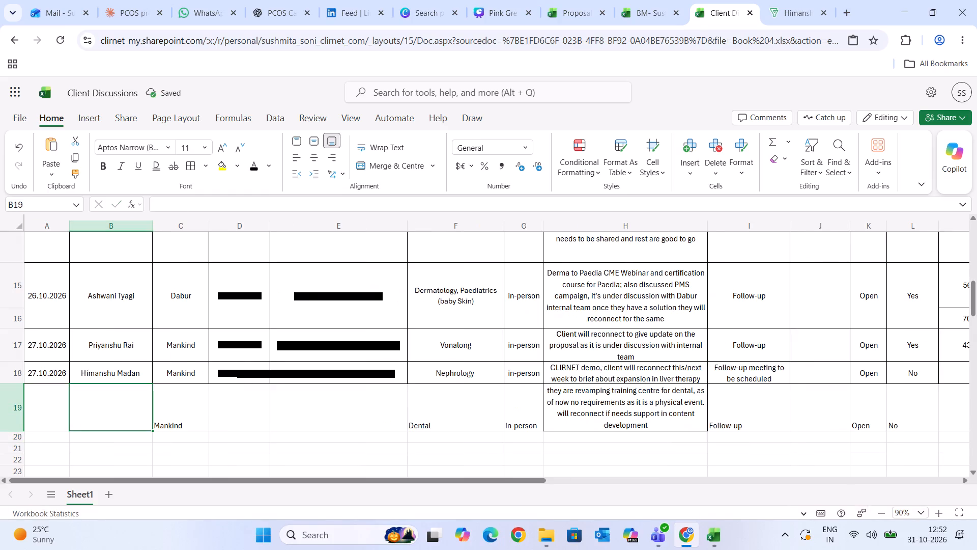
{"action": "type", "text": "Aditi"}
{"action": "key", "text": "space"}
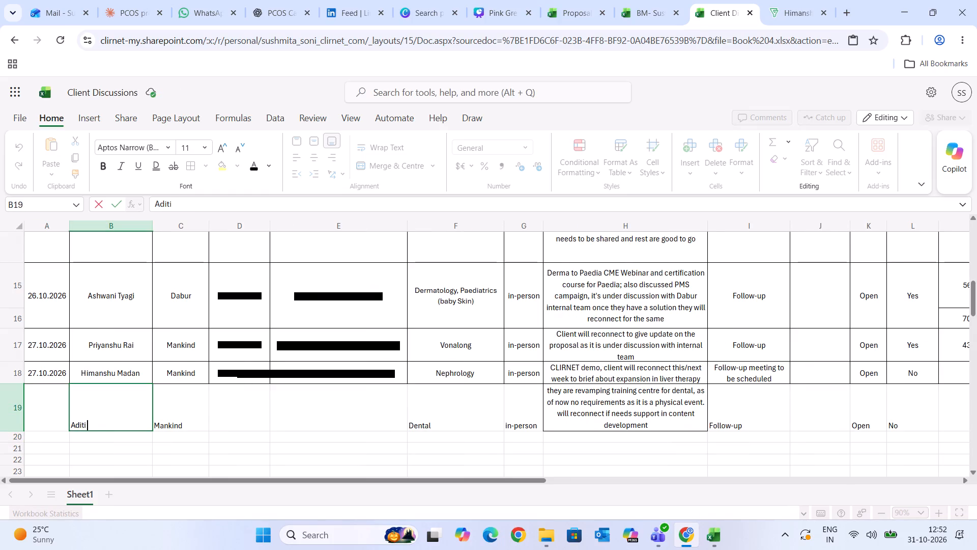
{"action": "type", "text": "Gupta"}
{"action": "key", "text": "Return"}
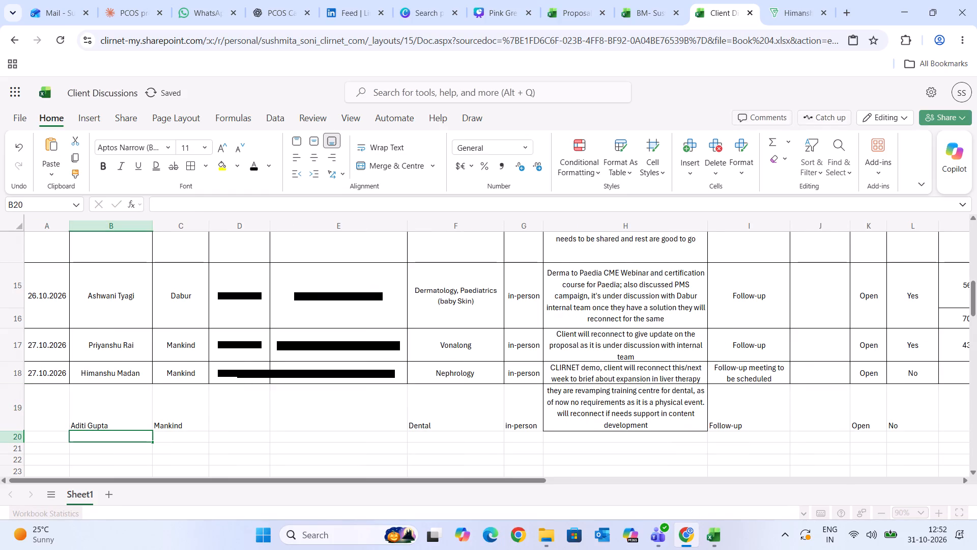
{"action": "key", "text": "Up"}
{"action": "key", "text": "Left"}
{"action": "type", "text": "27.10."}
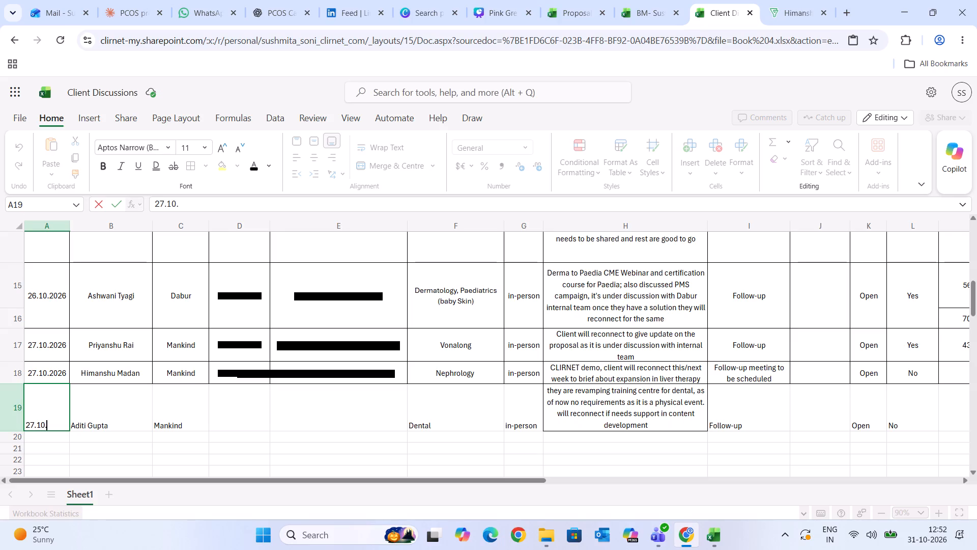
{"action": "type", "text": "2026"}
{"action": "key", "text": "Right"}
Look up the row 19 client's contact record in Bigin and copy the email address into cell E19 of Client Discussions.
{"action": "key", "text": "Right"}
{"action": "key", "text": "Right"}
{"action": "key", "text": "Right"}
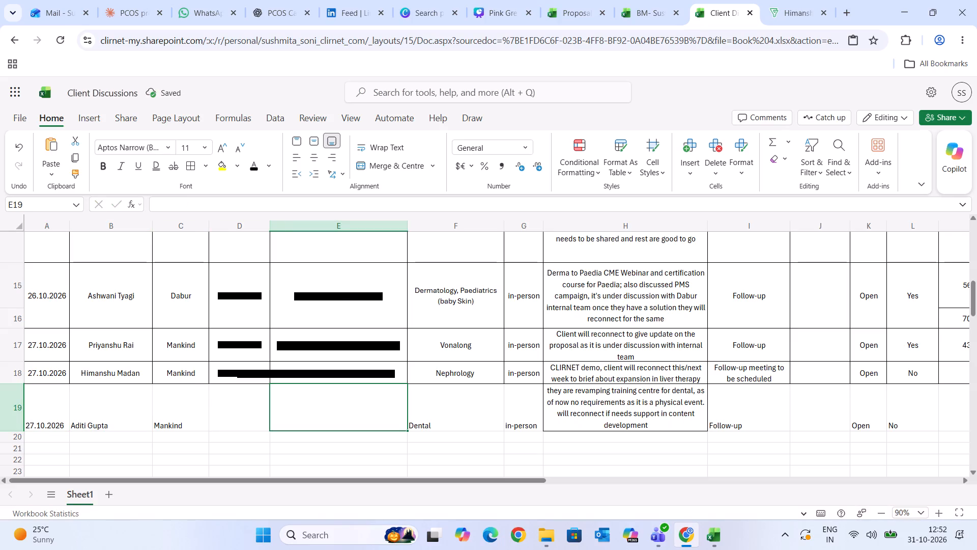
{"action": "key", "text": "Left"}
{"action": "left_click", "coordinate": [789, 3]}
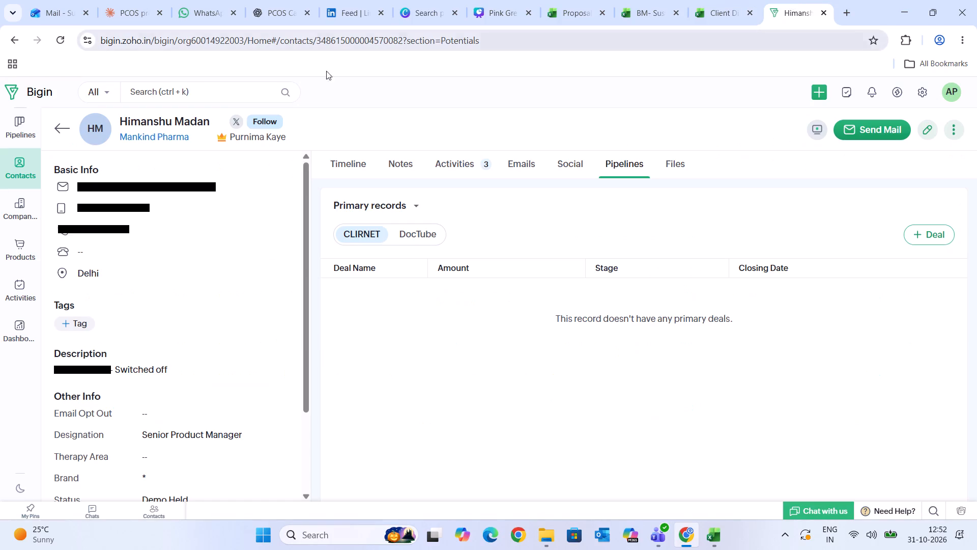
{"action": "left_click", "coordinate": [261, 99]}
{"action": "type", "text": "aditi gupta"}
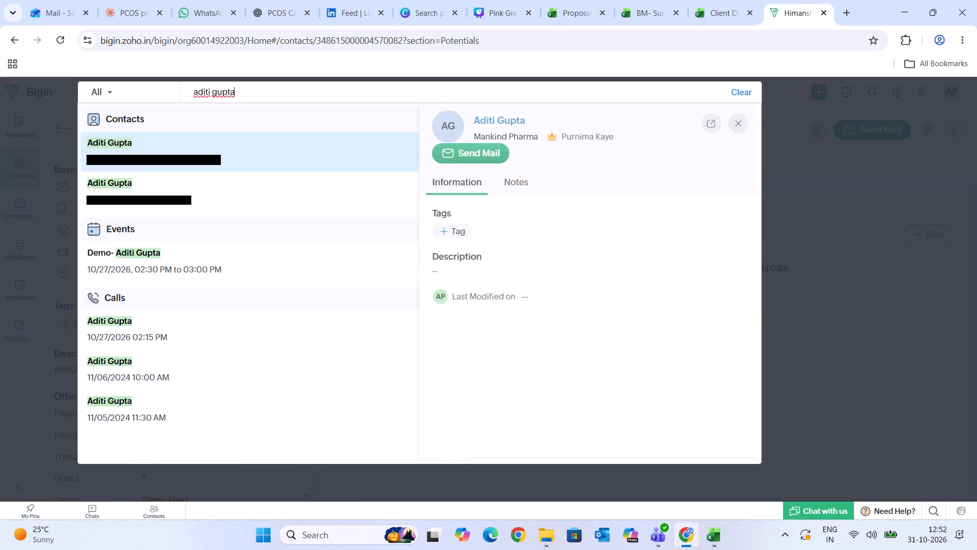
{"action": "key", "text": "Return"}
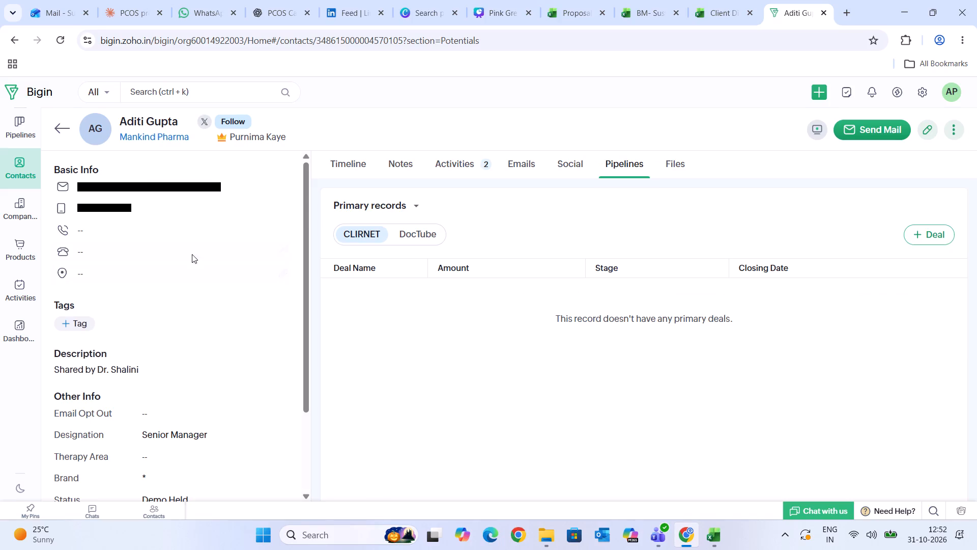
{"action": "left_click", "coordinate": [227, 187]}
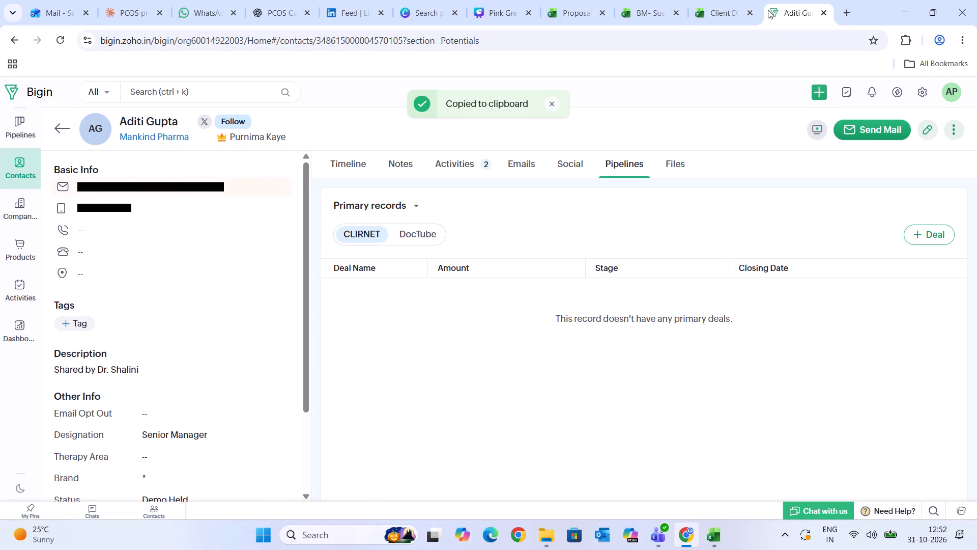
{"action": "left_click", "coordinate": [725, 0]}
{"action": "left_click", "coordinate": [307, 403]}
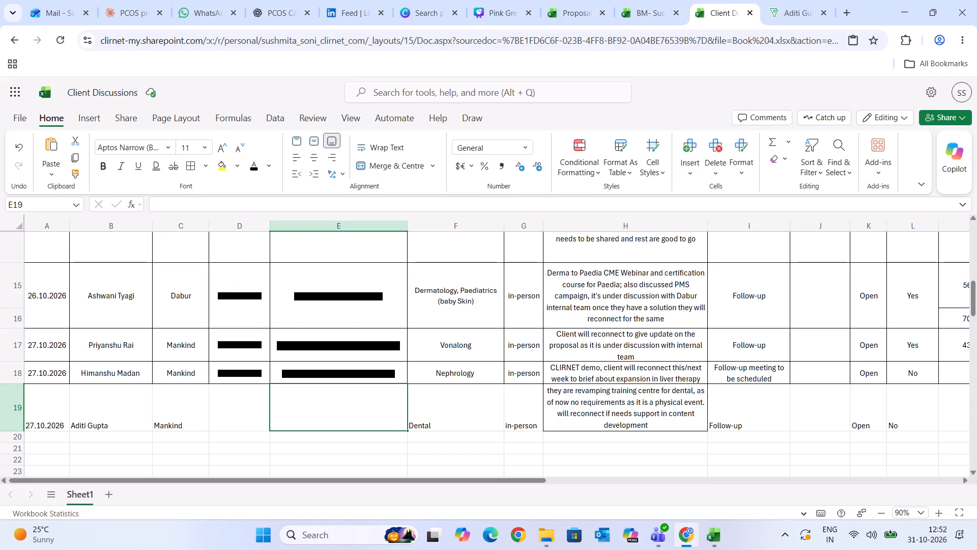
{"action": "key", "text": "ctrl+v"}
Copy the same client's mobile number from the Bigin contact record into cell D19 of Client Discussions.
{"action": "left_click", "coordinate": [238, 418]}
{"action": "left_click", "coordinate": [639, 15]}
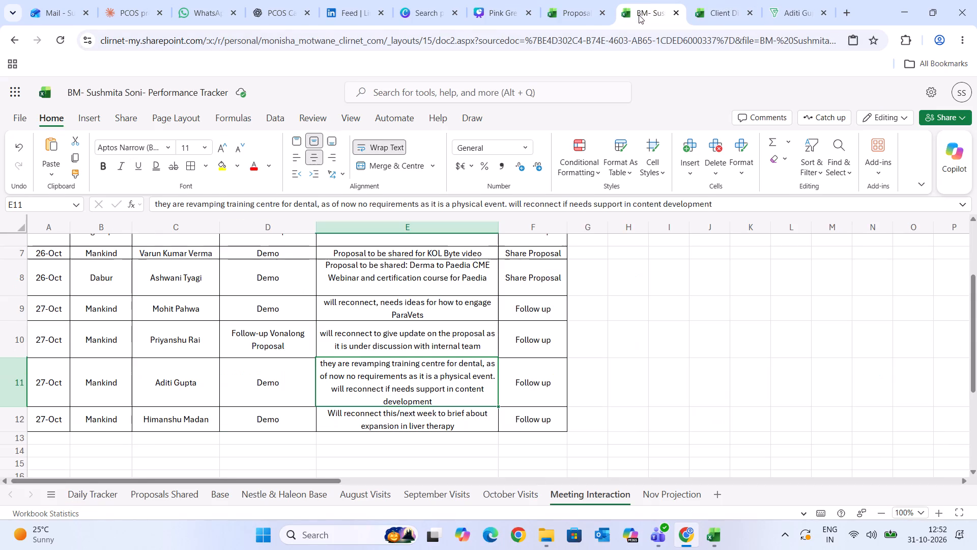
{"action": "left_click", "coordinate": [734, 13]}
{"action": "left_click", "coordinate": [787, 0]}
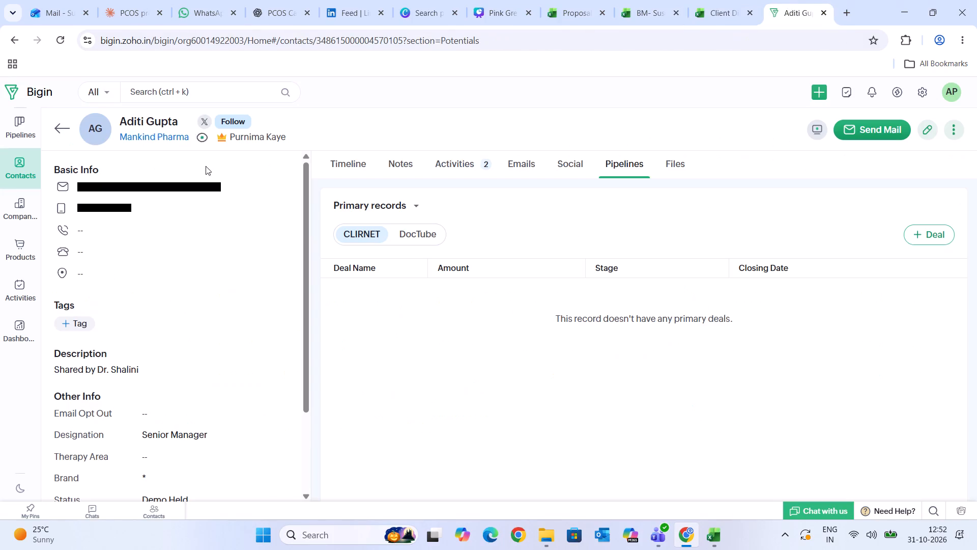
{"action": "left_click", "coordinate": [139, 205]}
{"action": "left_click", "coordinate": [729, 0]}
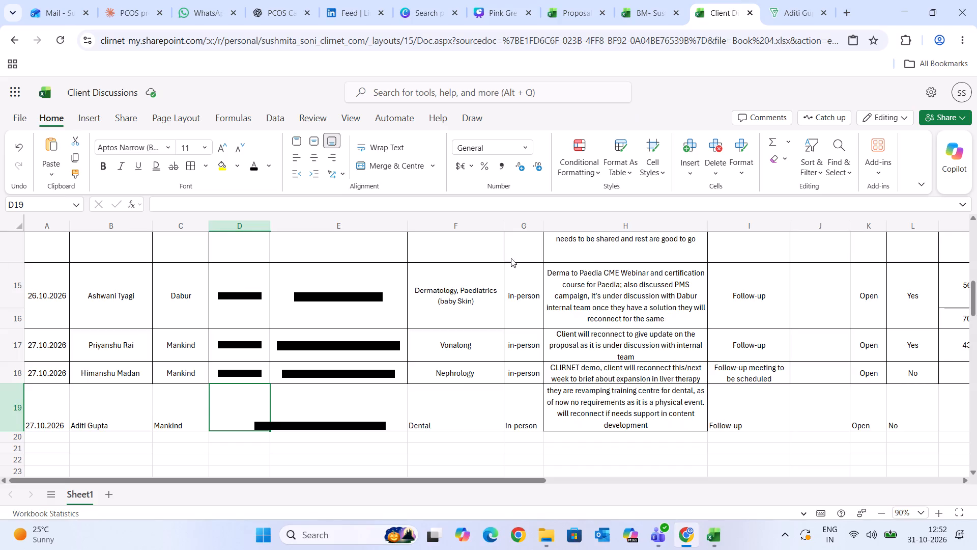
{"action": "key", "text": "ctrl+v"}
{"action": "left_click", "coordinate": [464, 420]}
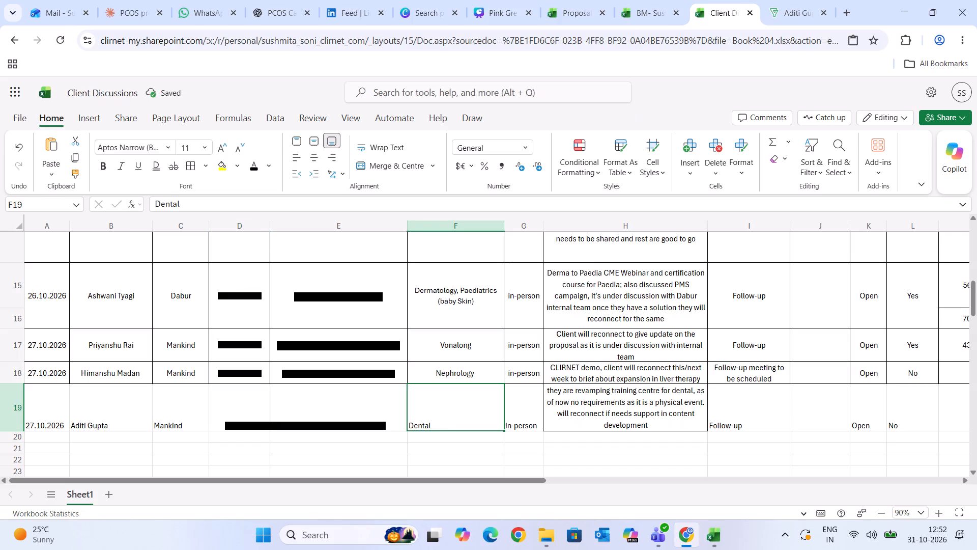
Format cells A19 to N19 with horizontally and vertically centred contents and all cell borders.
{"action": "scroll", "coordinate": [803, 420], "scroll_direction": "left", "scroll_amount": 2}
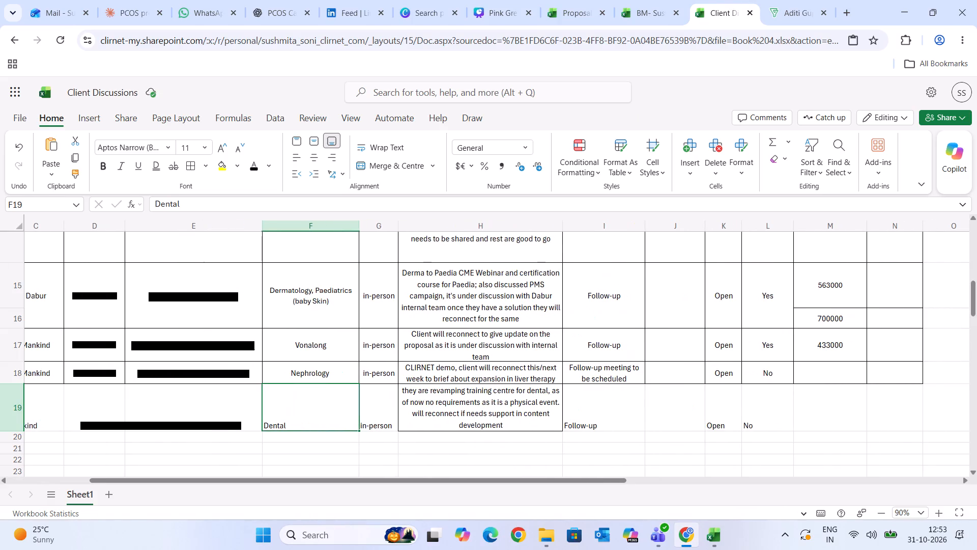
{"action": "left_click", "coordinate": [839, 406]}
{"action": "left_click", "coordinate": [901, 413]}
{"action": "key", "text": "ctrl+shift+Left"}
{"action": "key", "text": "ctrl+shift+Left"}
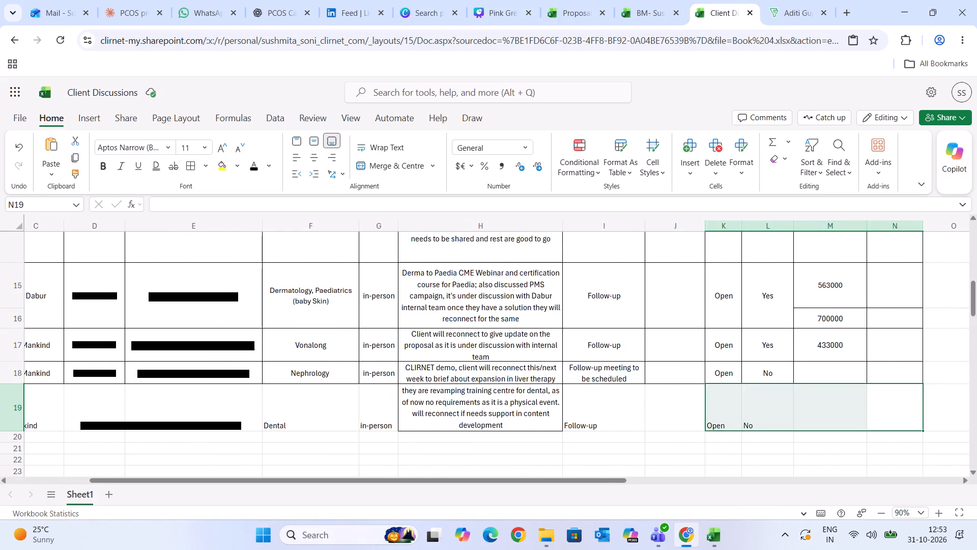
{"action": "key", "text": "ctrl+shift+Left"}
{"action": "key", "text": "ctrl+shift+Left"}
{"action": "key", "text": "ctrl+shift+Left"}
{"action": "key", "text": "ctrl+shift+Left"}
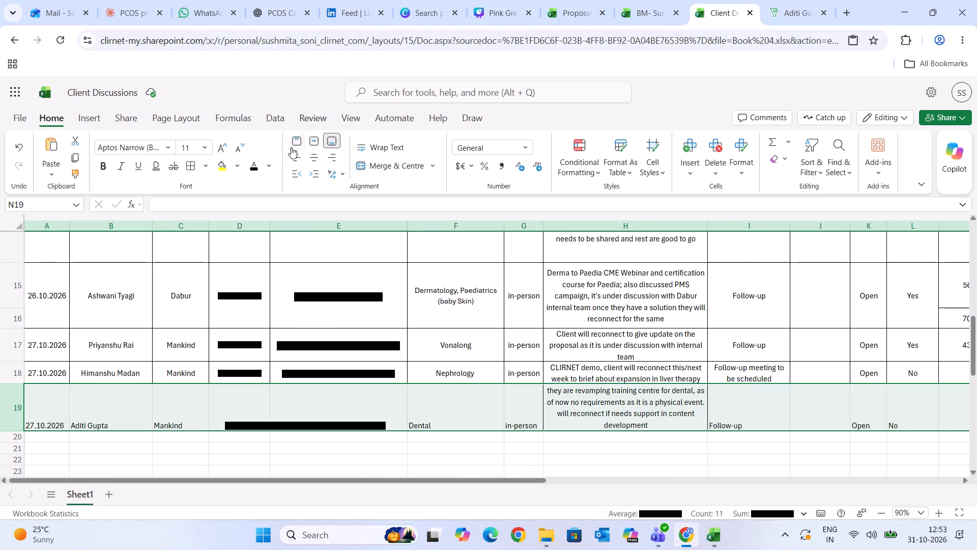
{"action": "left_click", "coordinate": [314, 141]}
{"action": "left_click", "coordinate": [315, 152]}
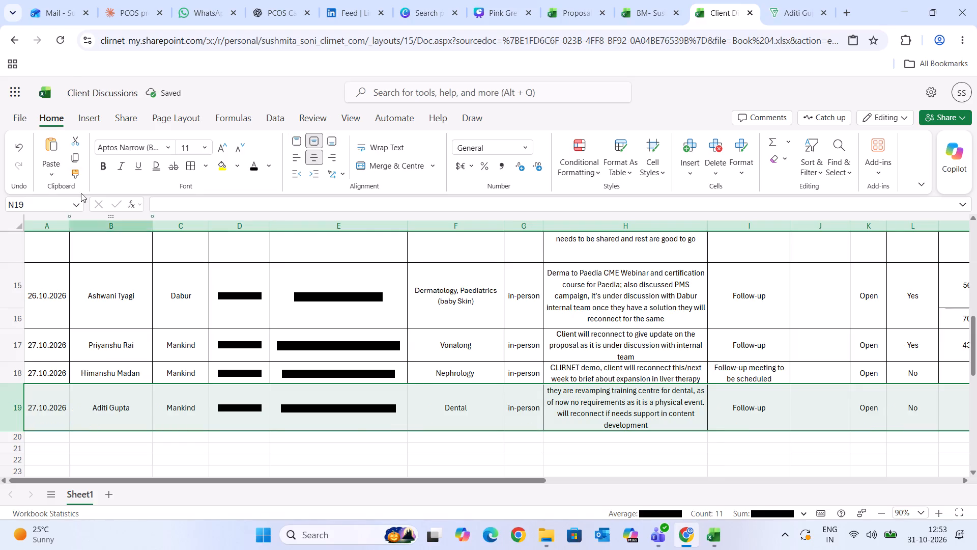
{"action": "left_click", "coordinate": [188, 163]}
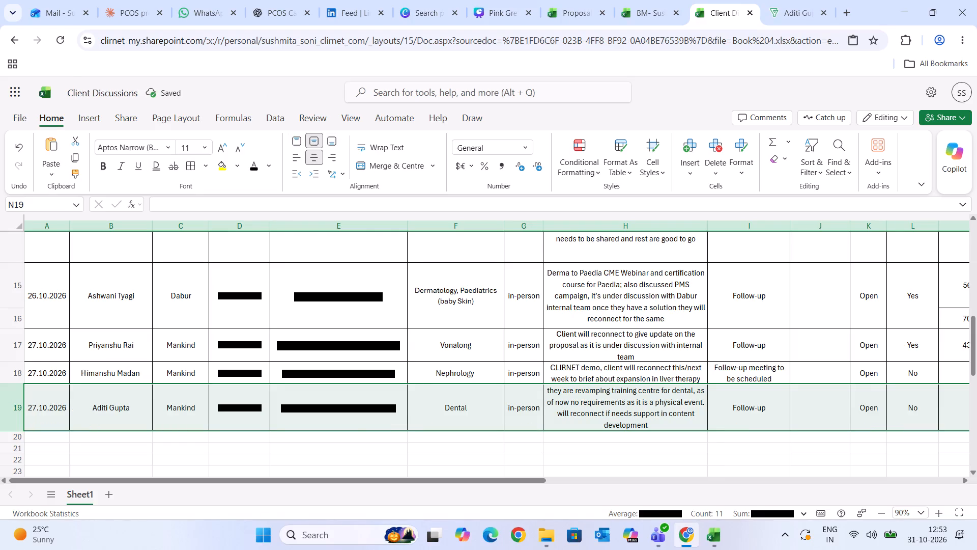
{"action": "left_click", "coordinate": [45, 438]}
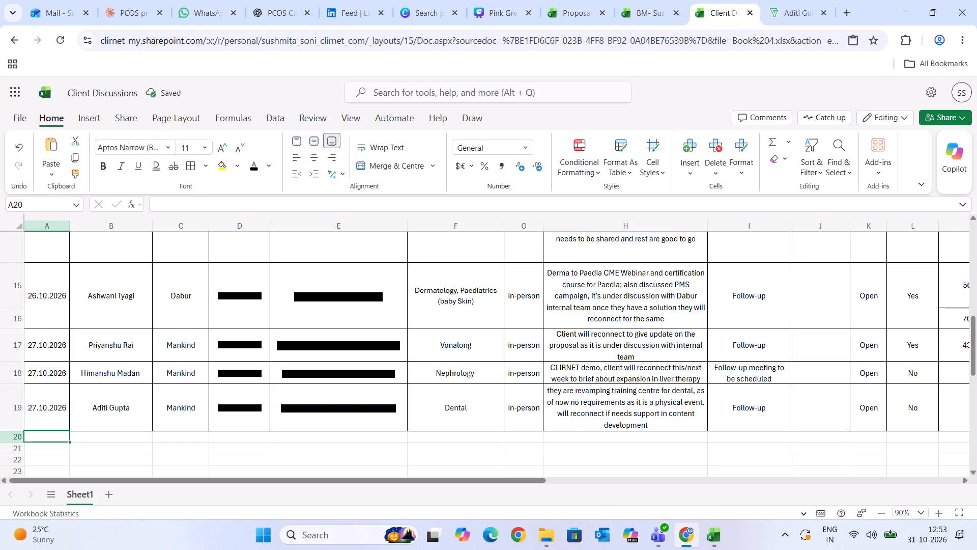
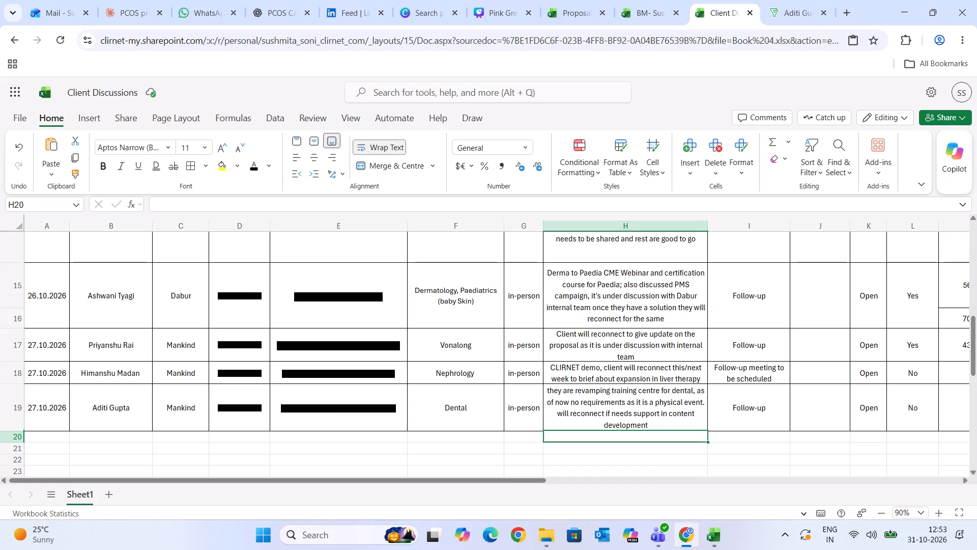
Find the 29-Oct meeting in the tracker's October Visits, then enter 29.10.2026 in A20 of Client Discussions and begin the client's name with "Dr." in B20.
{"action": "left_click", "coordinate": [656, 8]}
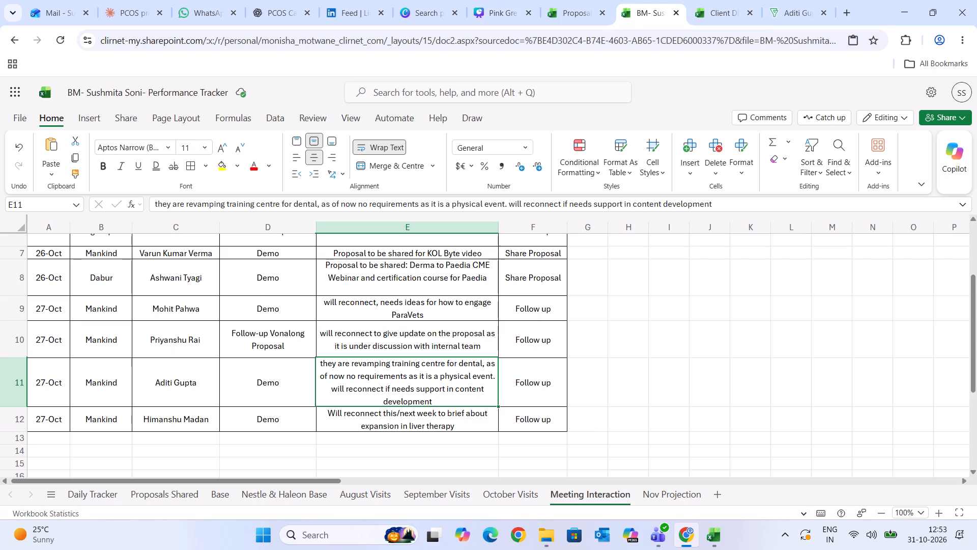
{"action": "left_click", "coordinate": [517, 491]}
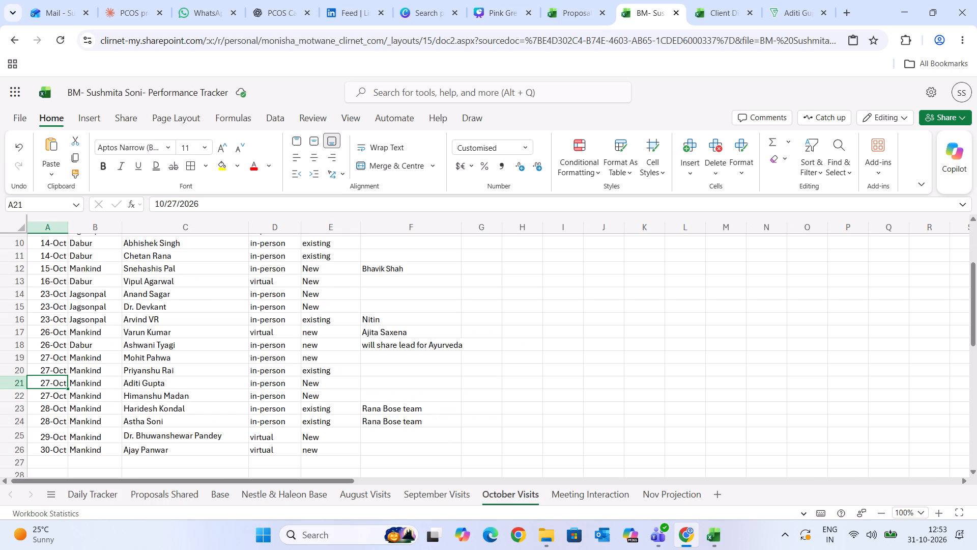
{"action": "scroll", "coordinate": [195, 438], "scroll_direction": "down", "scroll_amount": 1}
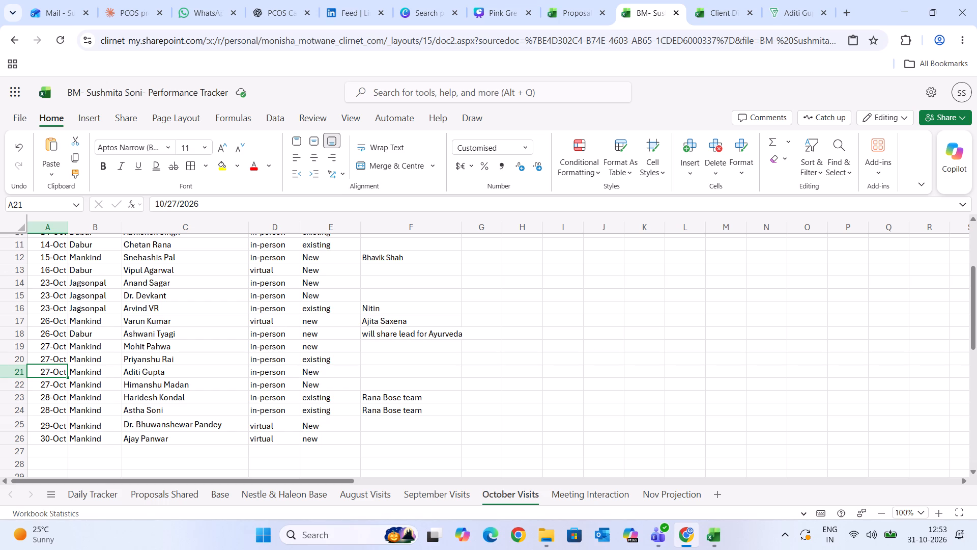
{"action": "left_click", "coordinate": [48, 424]}
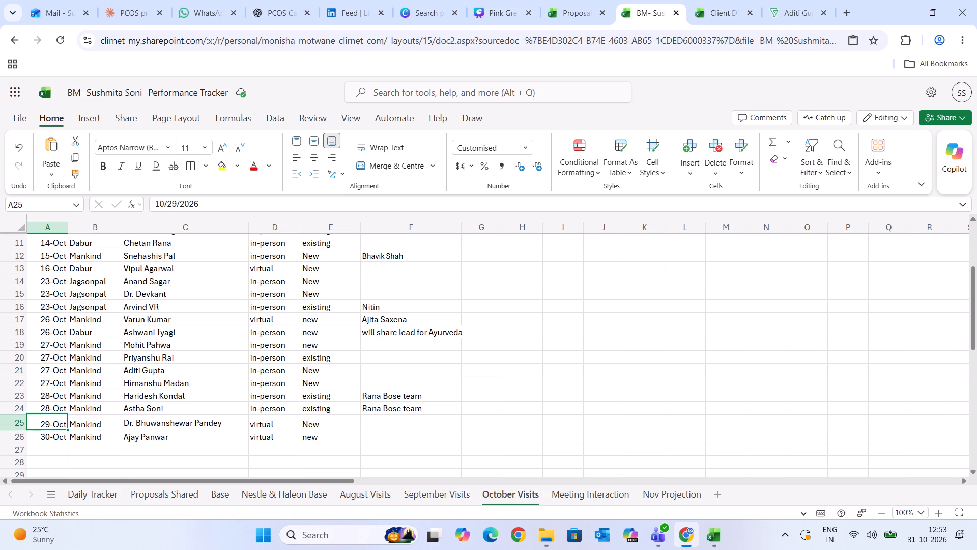
{"action": "left_click", "coordinate": [47, 440]}
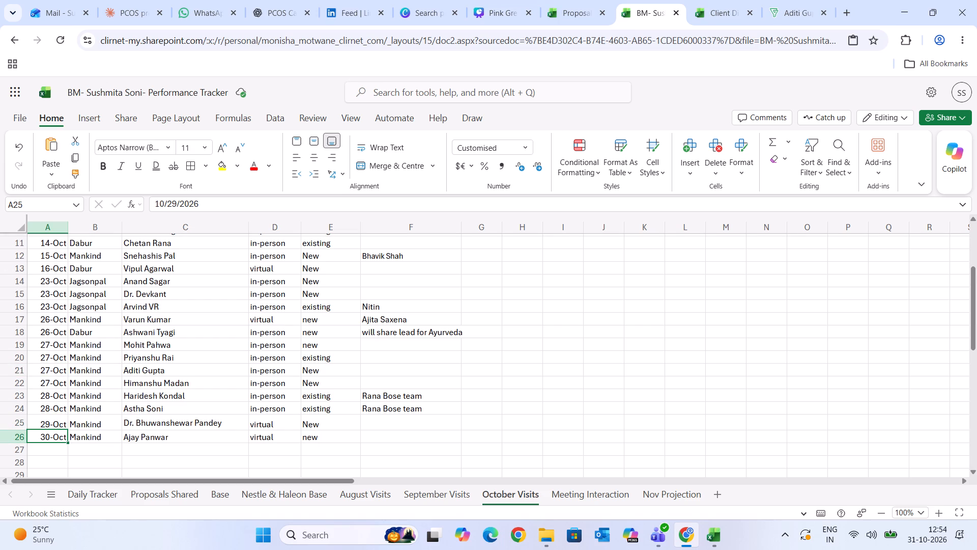
{"action": "left_click", "coordinate": [47, 426]}
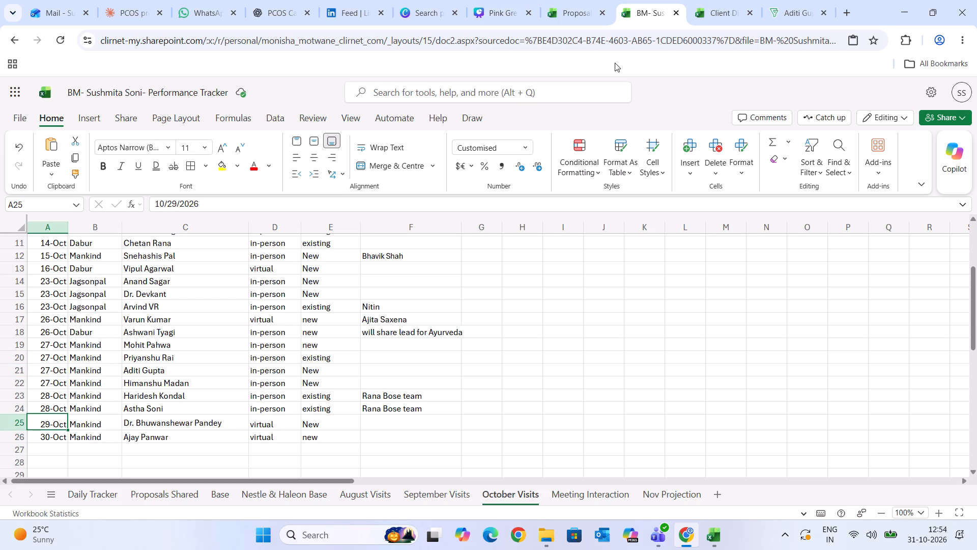
{"action": "left_click", "coordinate": [725, 0]}
{"action": "left_click", "coordinate": [49, 437]}
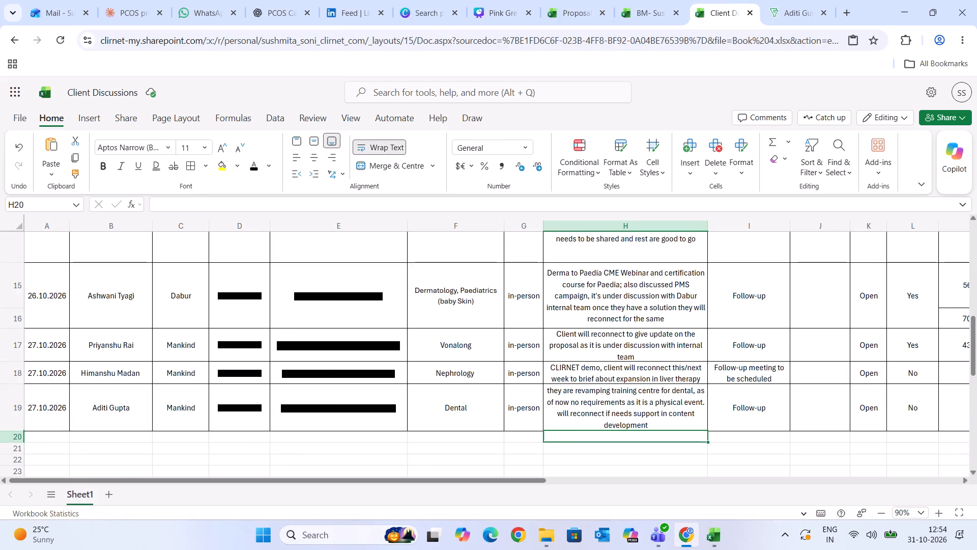
{"action": "type", "text": "29.10.2026"}
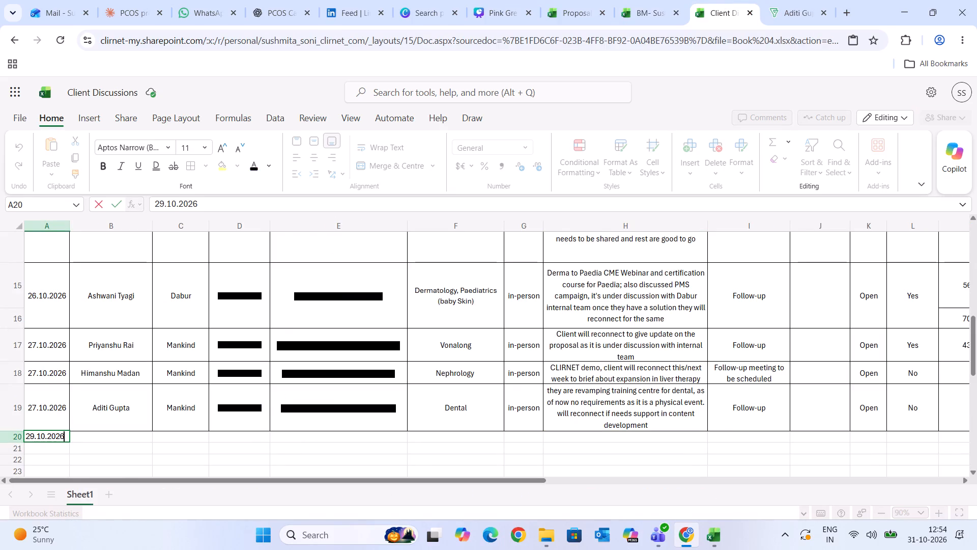
{"action": "key", "text": "Right"}
{"action": "type", "text": "Dr"}
{"action": "key", "text": "period"}
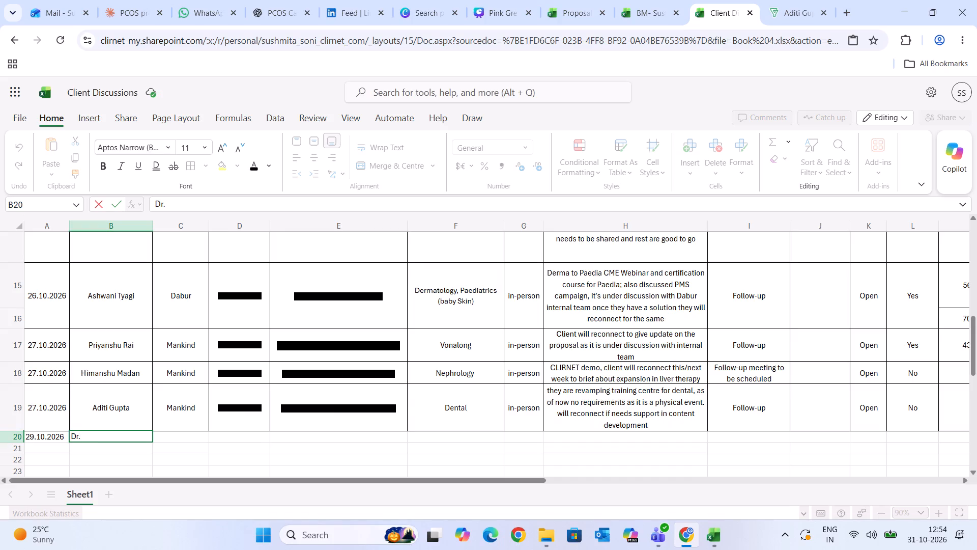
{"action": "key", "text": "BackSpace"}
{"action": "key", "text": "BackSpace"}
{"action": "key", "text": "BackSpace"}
{"action": "left_click", "coordinate": [643, 3]}
{"action": "left_click", "coordinate": [786, 0]}
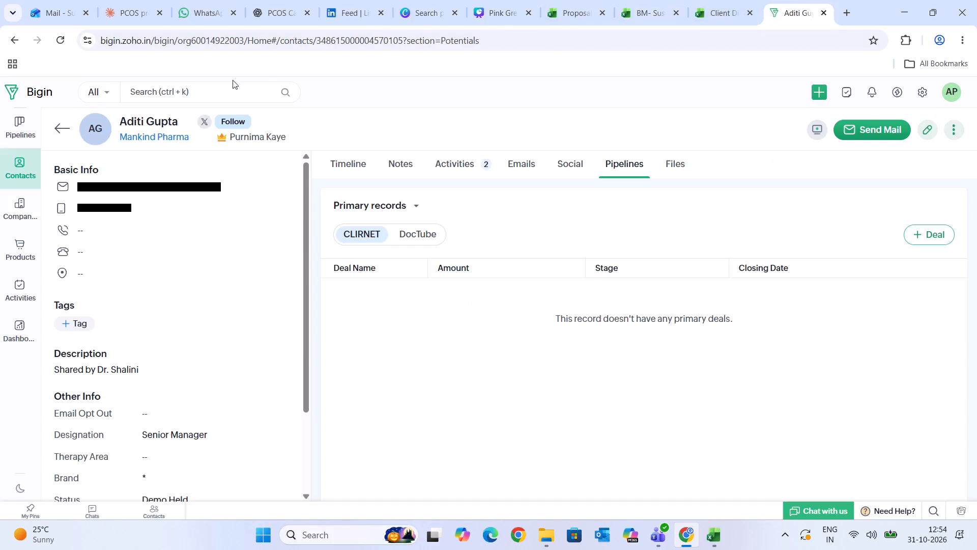
{"action": "left_click", "coordinate": [206, 82]}
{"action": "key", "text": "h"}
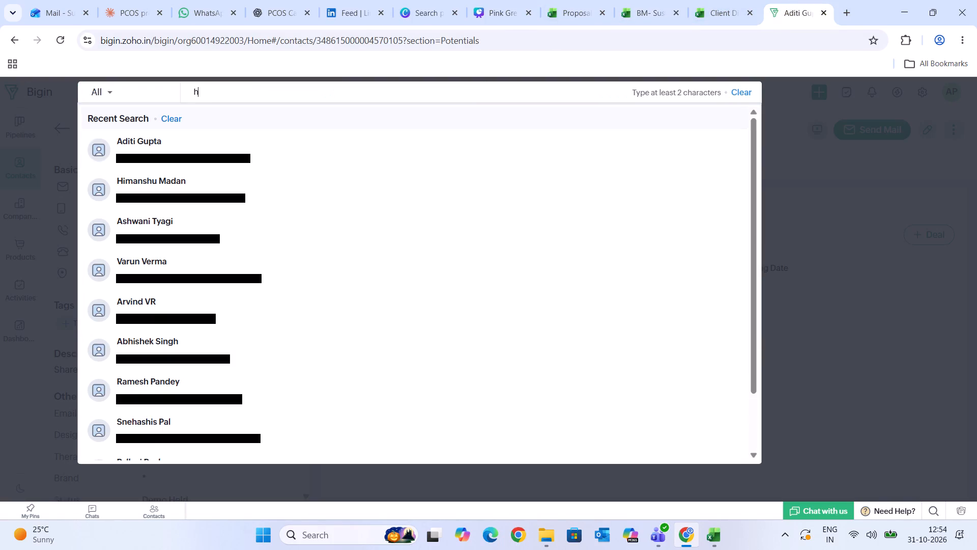
{"action": "key", "text": "BackSpace"}
{"action": "key", "text": "BackSpace"}
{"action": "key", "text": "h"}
{"action": "key", "text": "BackSpace"}
{"action": "key", "text": "BackSpace"}
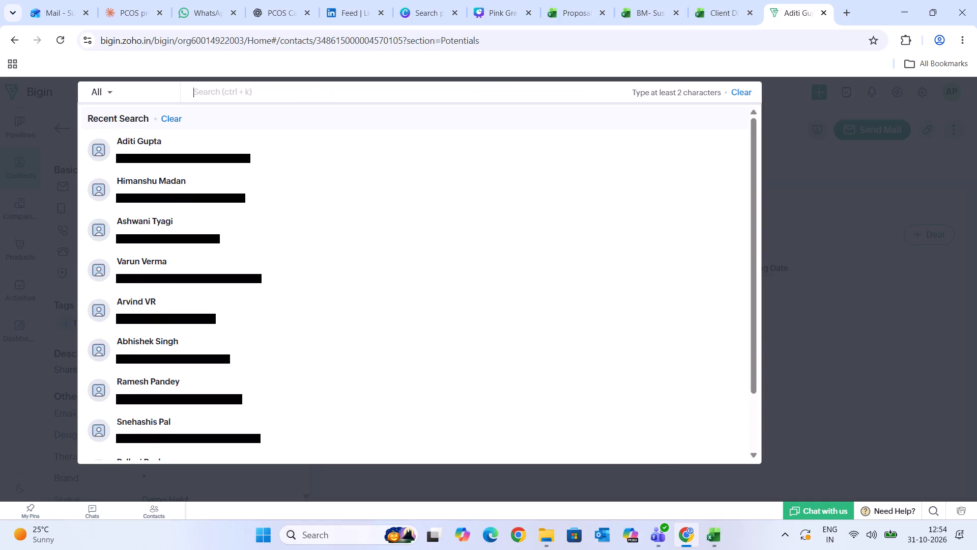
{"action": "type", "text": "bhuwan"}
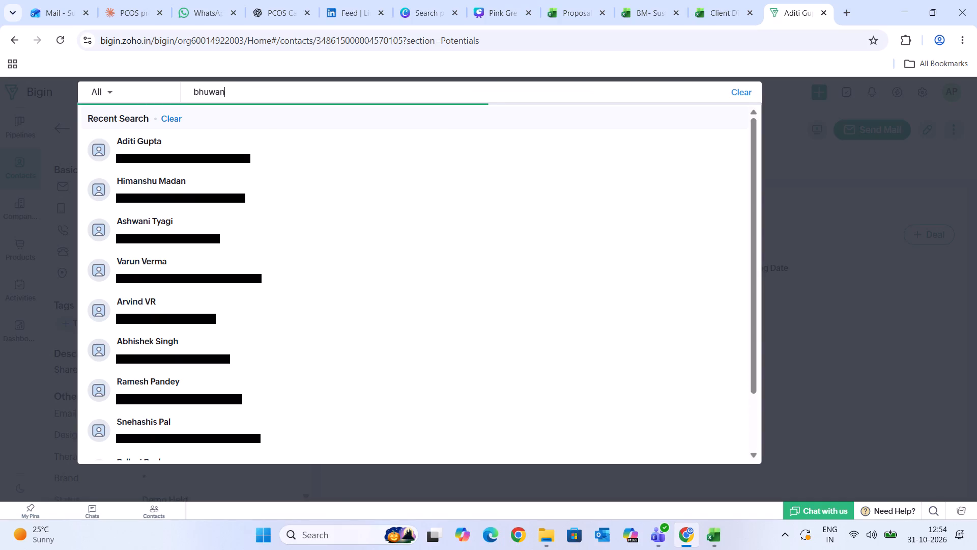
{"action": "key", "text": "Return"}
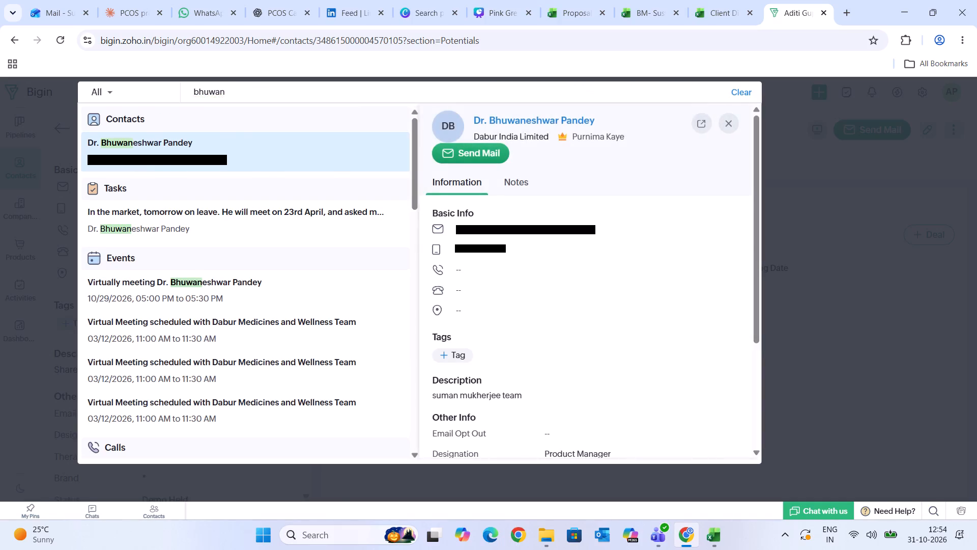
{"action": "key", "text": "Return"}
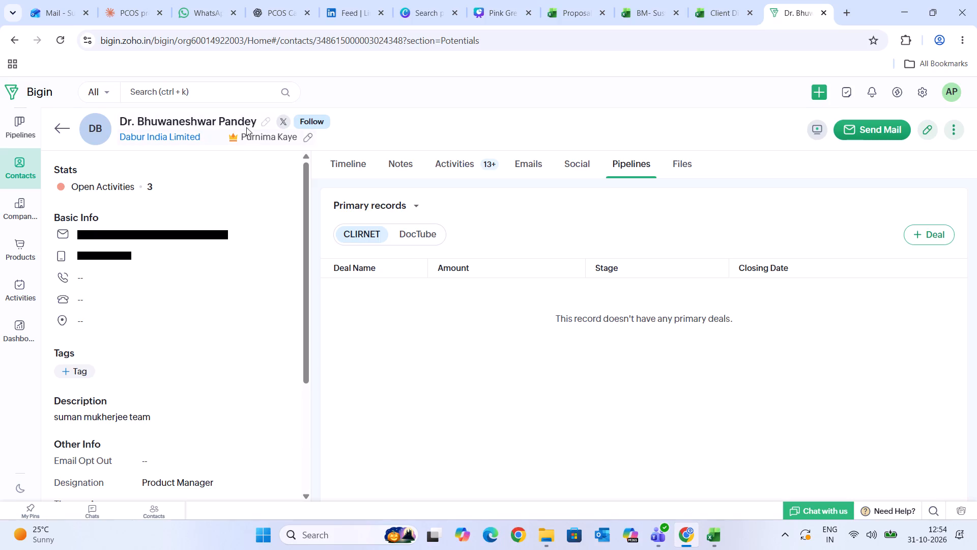
Copy the contact's name from the Bigin record into B20 of Client Discussions, making sure it begins with "Dr.".
{"action": "left_click_drag", "start_coordinate": [255, 122], "coordinate": [125, 116]}
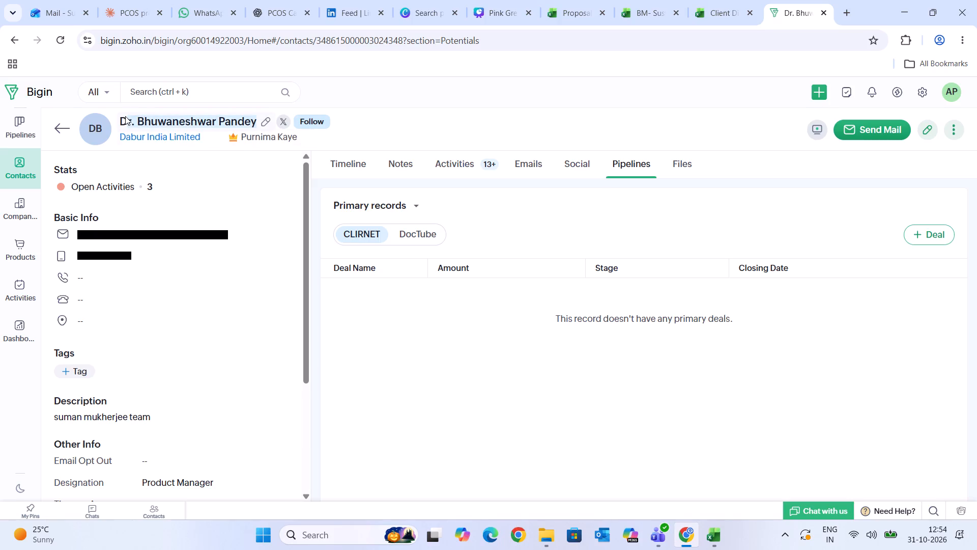
{"action": "key", "text": "ctrl+c"}
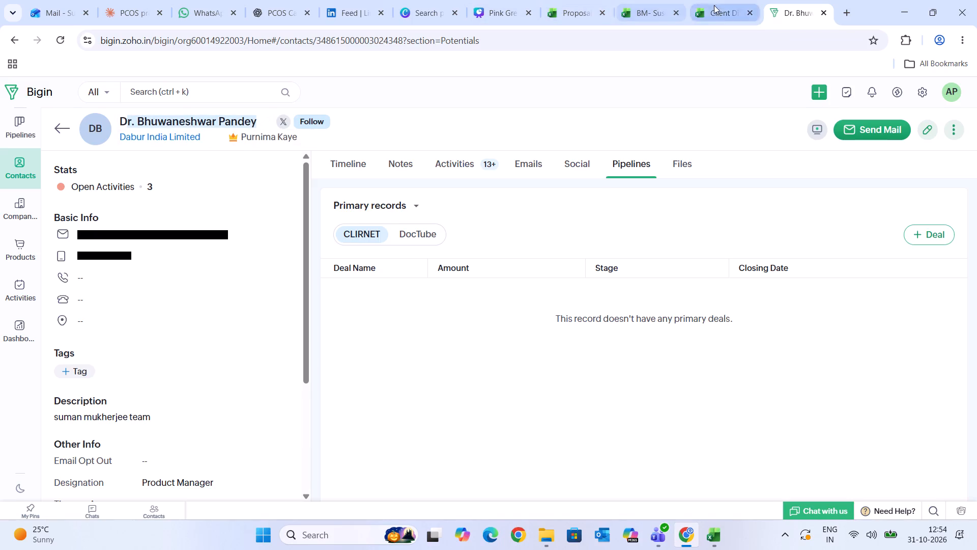
{"action": "left_click", "coordinate": [714, 5]}
{"action": "key", "text": "ctrl+v"}
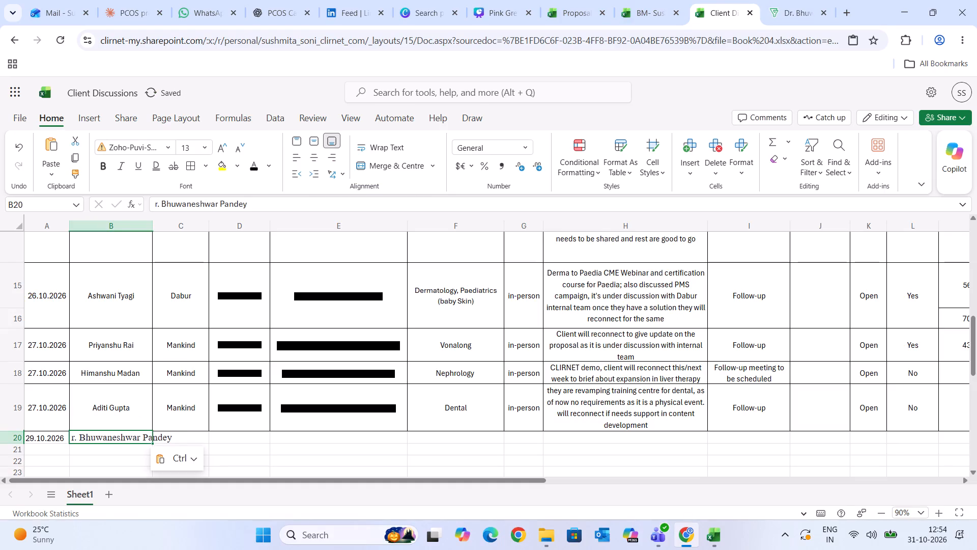
{"action": "left_click", "coordinate": [155, 203]}
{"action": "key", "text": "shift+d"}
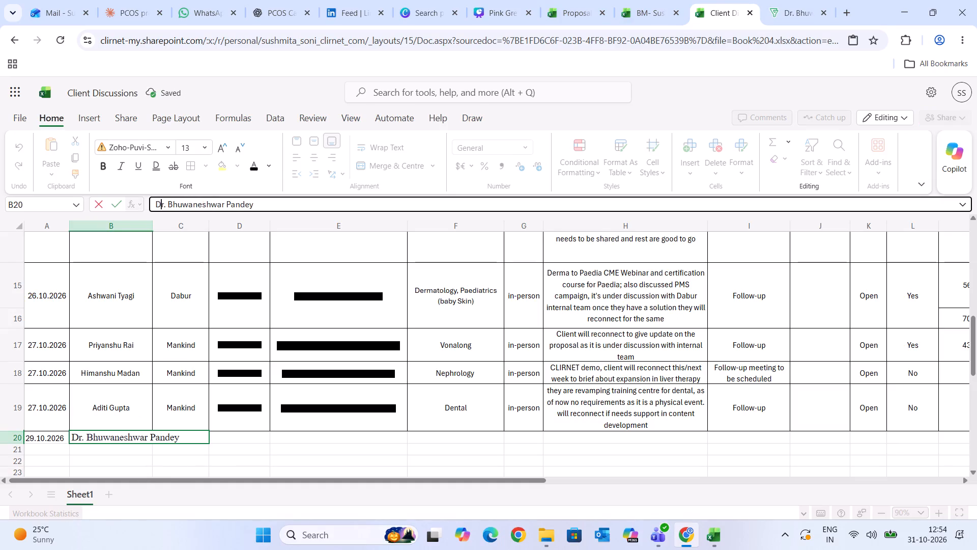
{"action": "left_click", "coordinate": [229, 440]}
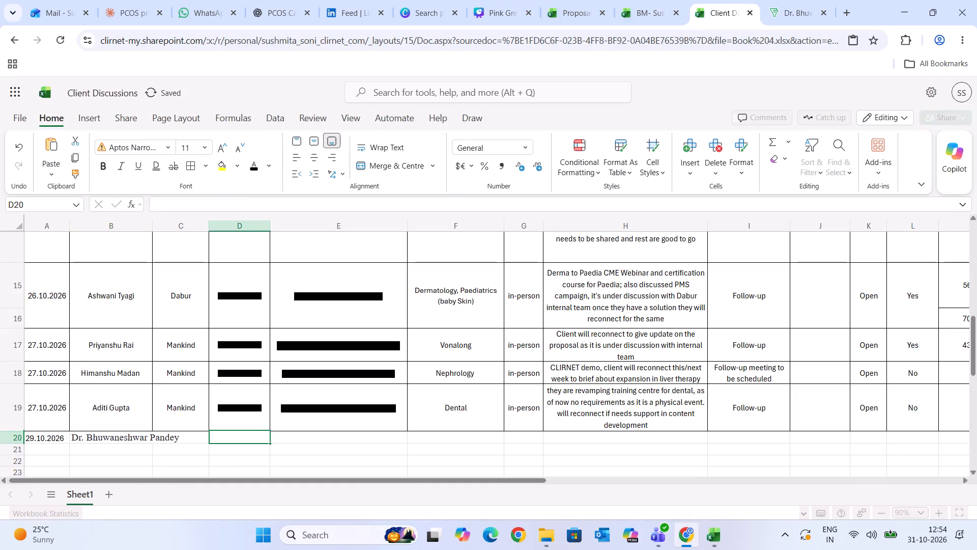
Wrap the text of the client's name in cell B20.
{"action": "left_click", "coordinate": [141, 437]}
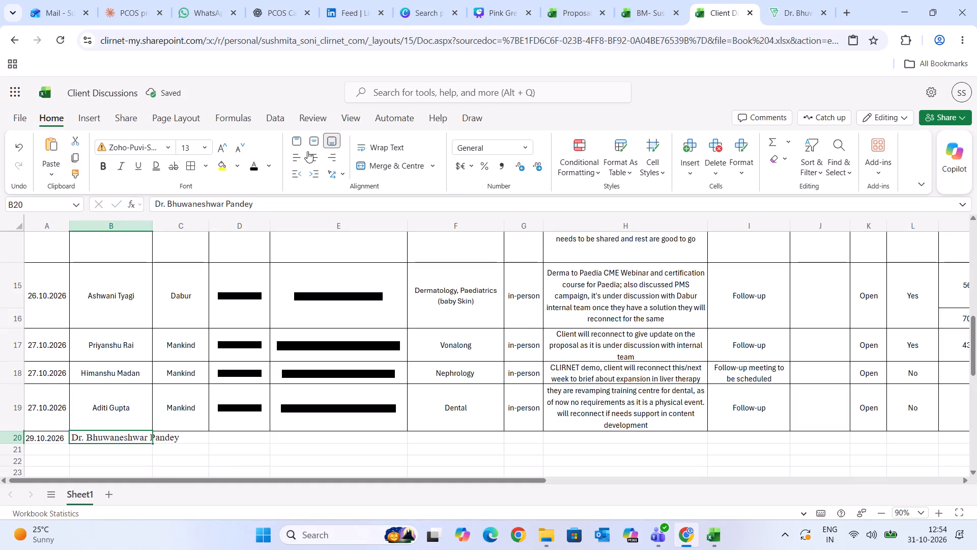
{"action": "left_click", "coordinate": [378, 149]}
Enter Dabur as the client's company in cell C20.
{"action": "left_click", "coordinate": [165, 445]}
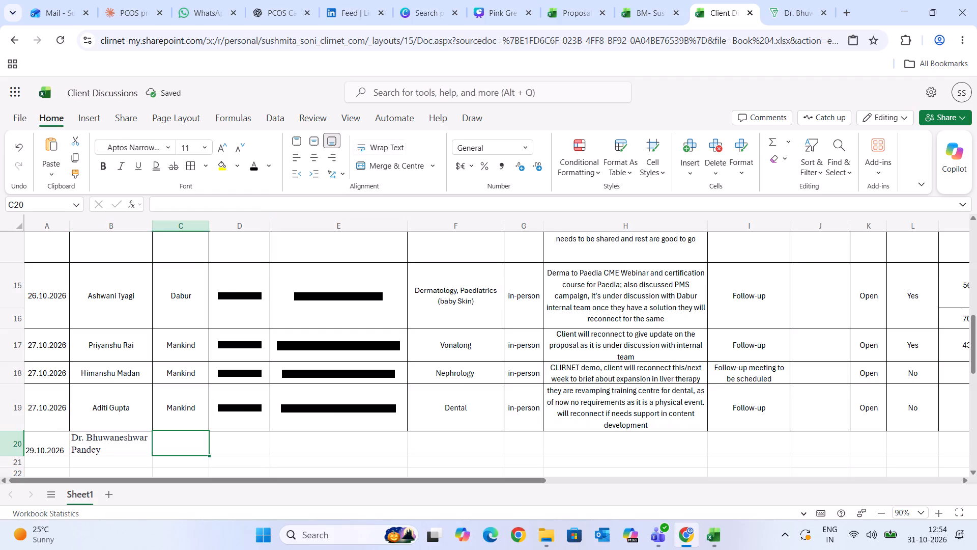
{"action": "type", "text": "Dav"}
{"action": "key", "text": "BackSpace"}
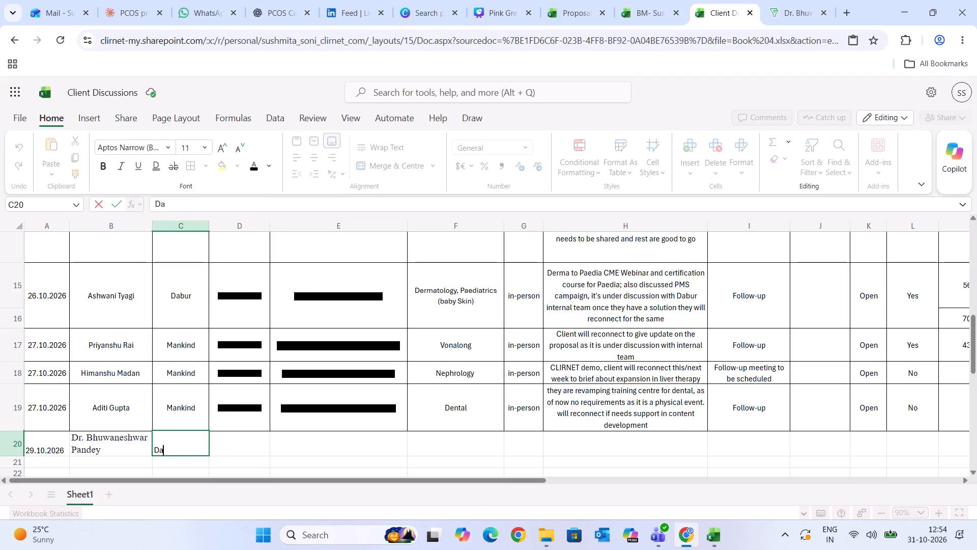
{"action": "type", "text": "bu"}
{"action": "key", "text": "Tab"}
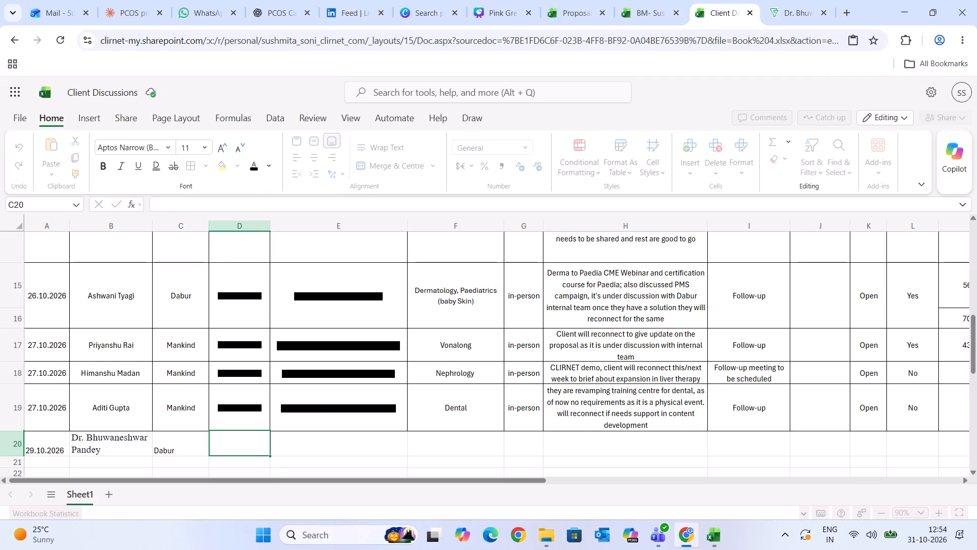
Copy the client's mobile number from the Bigin contact record into cell D20 of Client Discussions.
{"action": "left_click", "coordinate": [797, 0]}
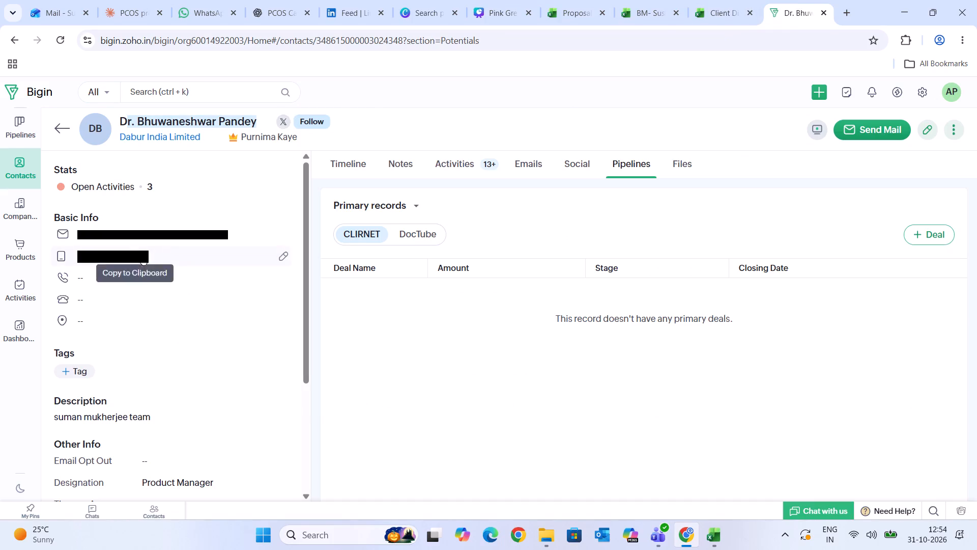
{"action": "left_click", "coordinate": [141, 253]}
{"action": "left_click", "coordinate": [706, 12]}
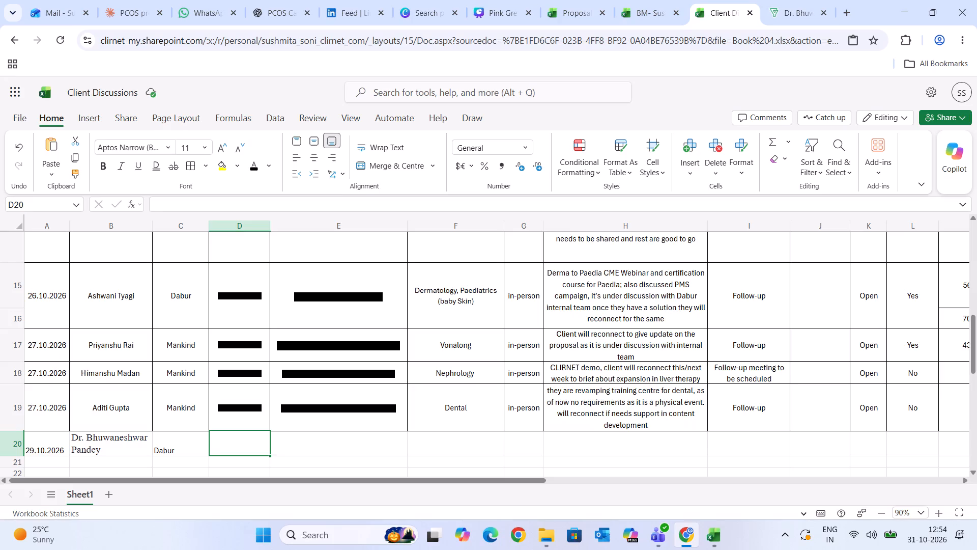
{"action": "key", "text": "ctrl+v"}
Copy the same client's email address from the Bigin contact record for cell E20 of Client Discussions.
{"action": "left_click", "coordinate": [303, 449]}
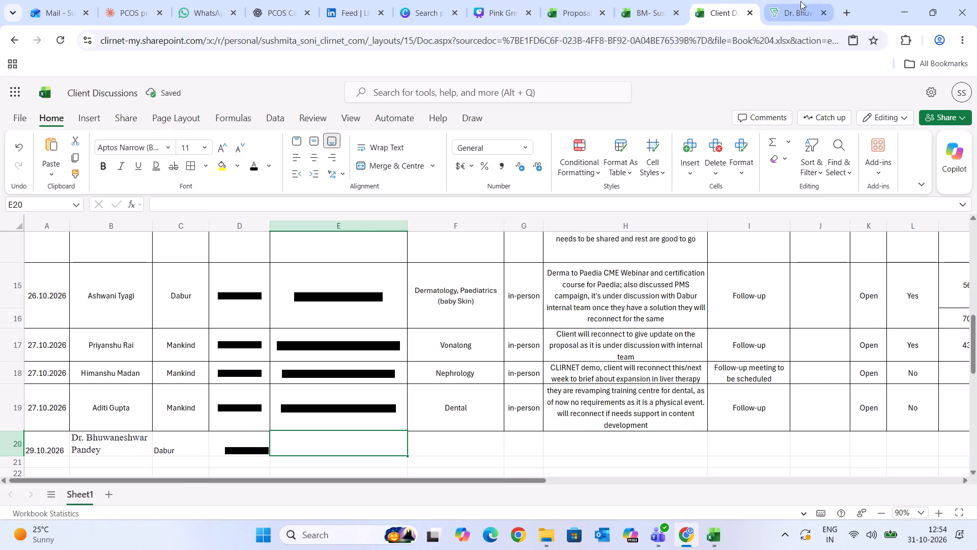
{"action": "left_click", "coordinate": [800, 1]}
{"action": "left_click", "coordinate": [229, 231]}
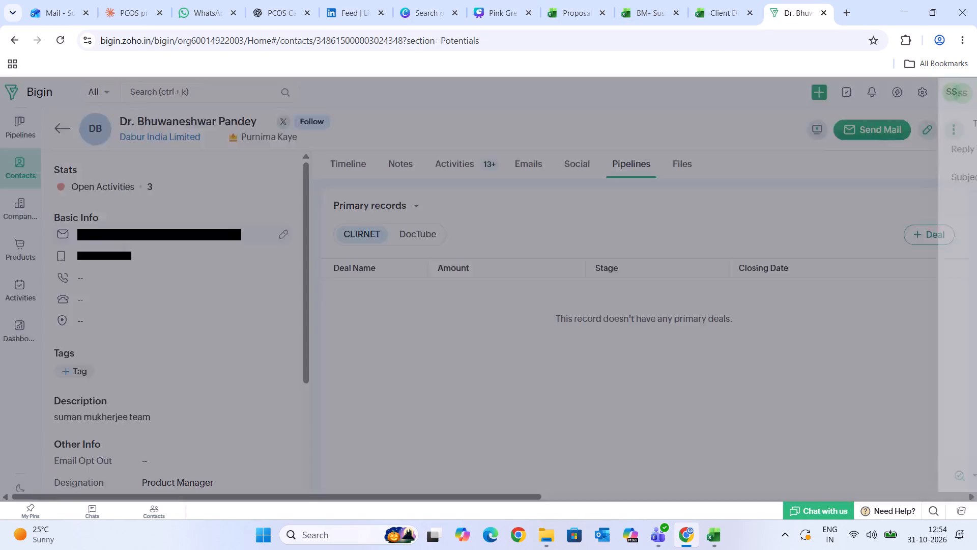
{"action": "left_click", "coordinate": [954, 92]}
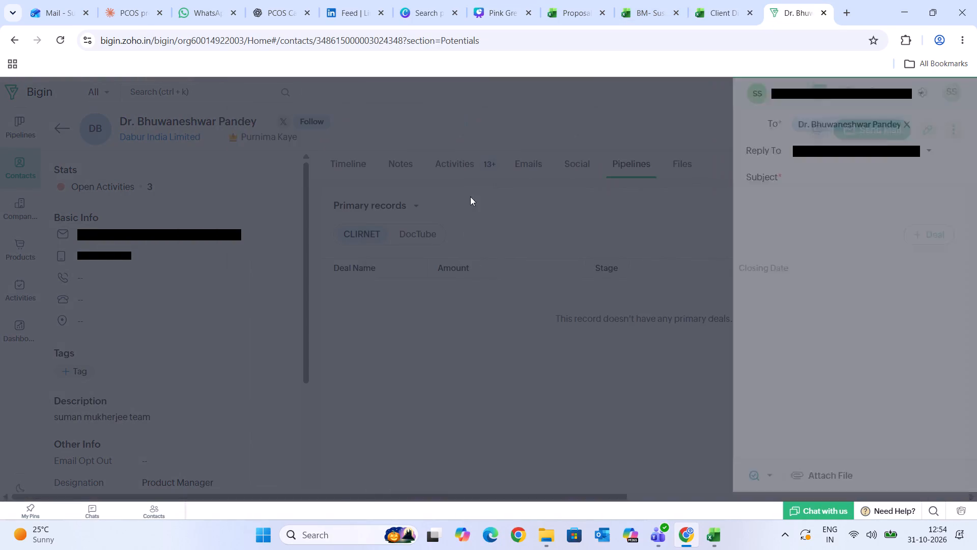
Copy the row 20 client's email address from the Bigin contact record into cell E20 of Client Discussions.
{"action": "left_click", "coordinate": [238, 236]}
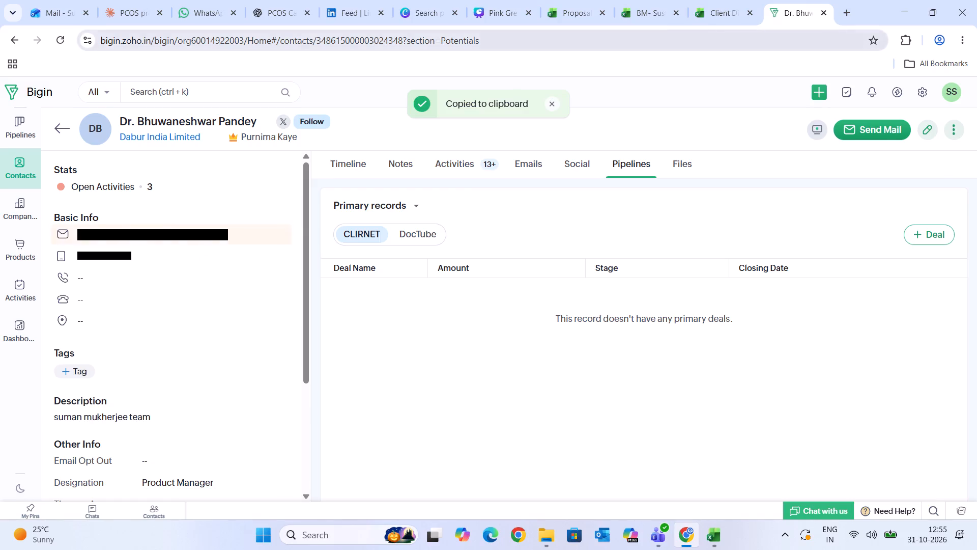
{"action": "left_click", "coordinate": [712, 4]}
{"action": "key", "text": "ctrl+v"}
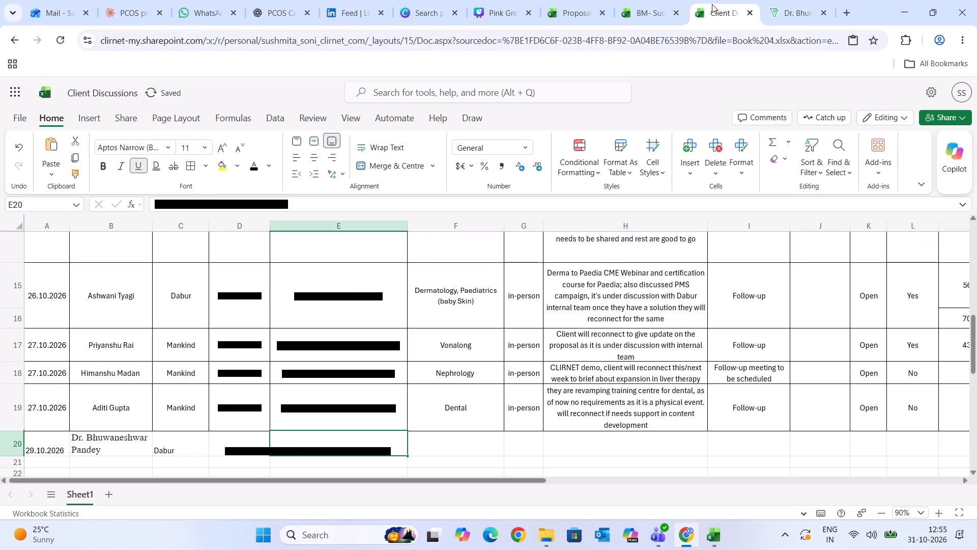
Enter Ayurveda in cell F20 and the meeting mode virtual in cell G20.
{"action": "left_click", "coordinate": [463, 438]}
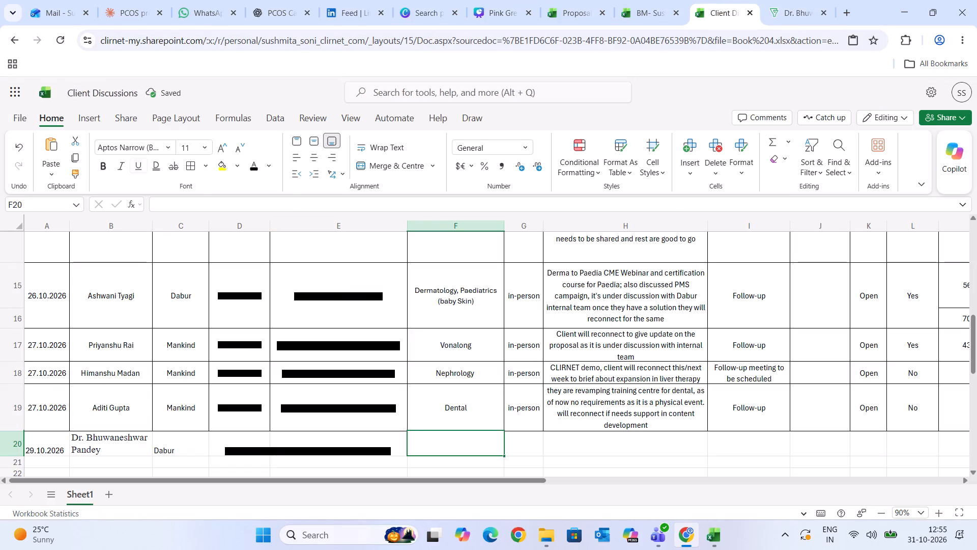
{"action": "type", "text": "Ayush"}
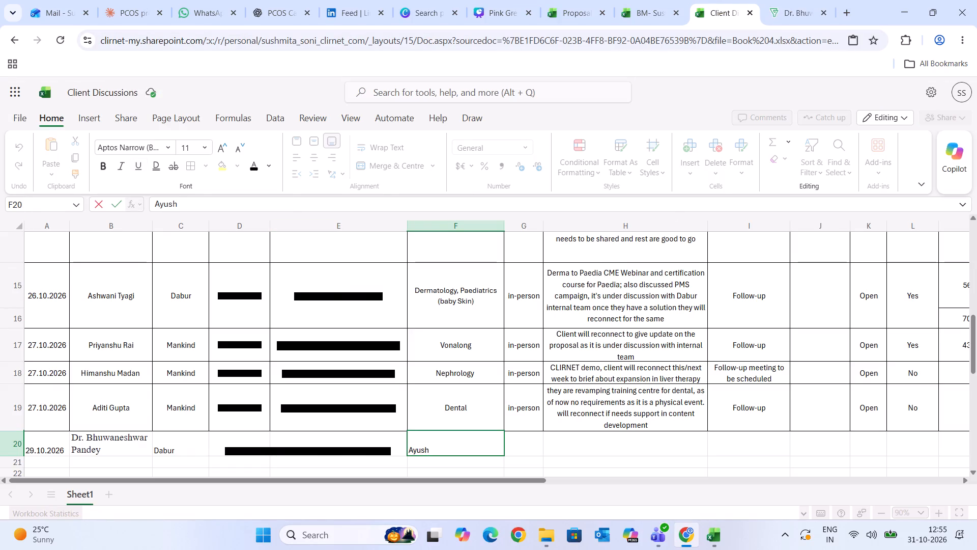
{"action": "key", "text": "BackSpace"}
{"action": "key", "text": "BackSpace"}
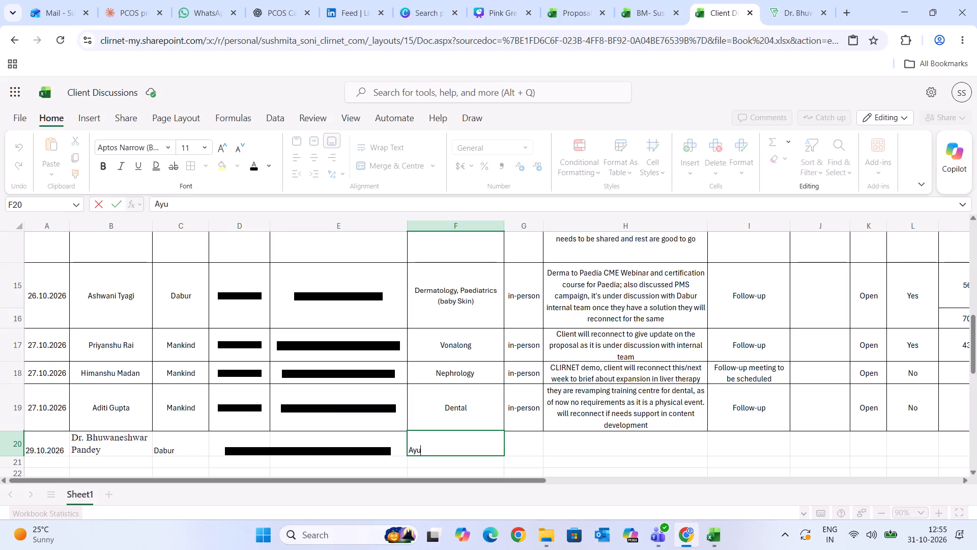
{"action": "type", "text": "rved"}
{"action": "type", "text": "a"}
{"action": "key", "text": "space"}
{"action": "key", "text": "BackSpace"}
{"action": "key", "text": "BackSpace"}
{"action": "type", "text": "ha"}
{"action": "key", "text": "BackSpace"}
{"action": "key", "text": "BackSpace"}
{"action": "key", "text": "a"}
{"action": "key", "text": "Right"}
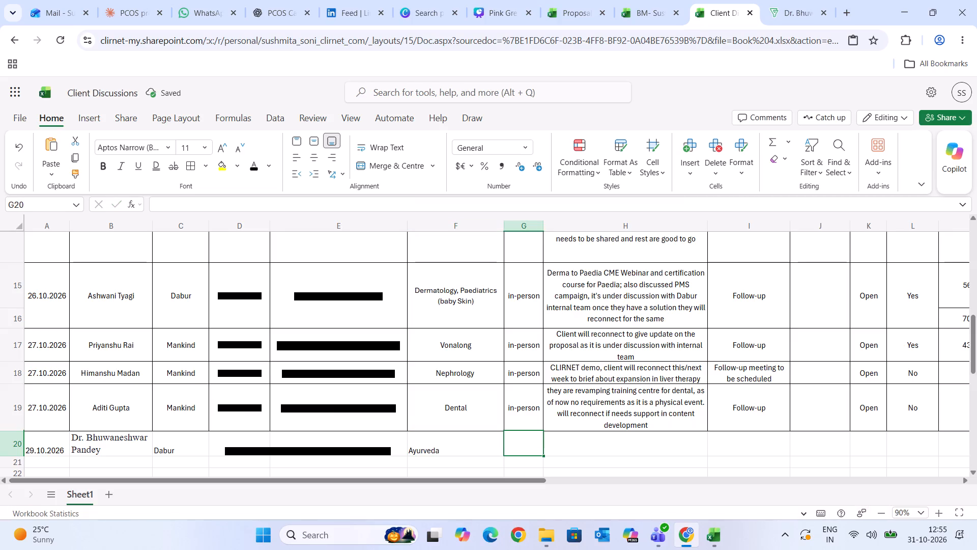
{"action": "key", "text": "v"}
{"action": "type", "text": "irtual"}
{"action": "key", "text": "Tab"}
{"action": "key", "text": "Tab"}
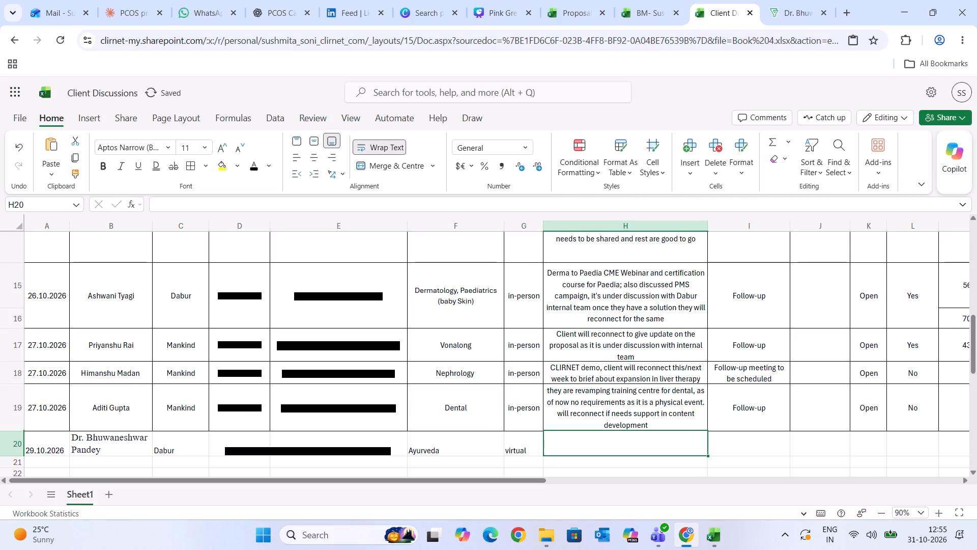
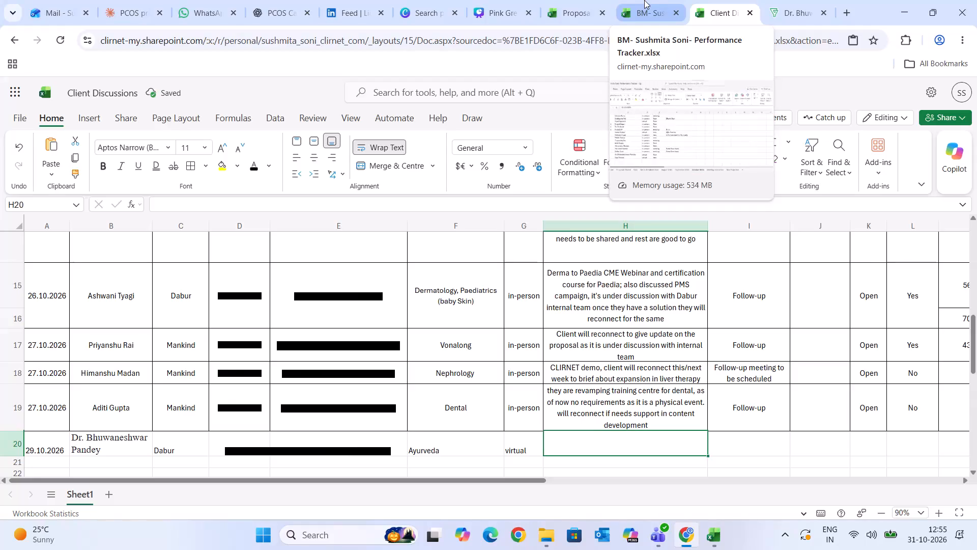
Enter the discussion remark "AyushNet demo" in cell H20 of Client Discussions.
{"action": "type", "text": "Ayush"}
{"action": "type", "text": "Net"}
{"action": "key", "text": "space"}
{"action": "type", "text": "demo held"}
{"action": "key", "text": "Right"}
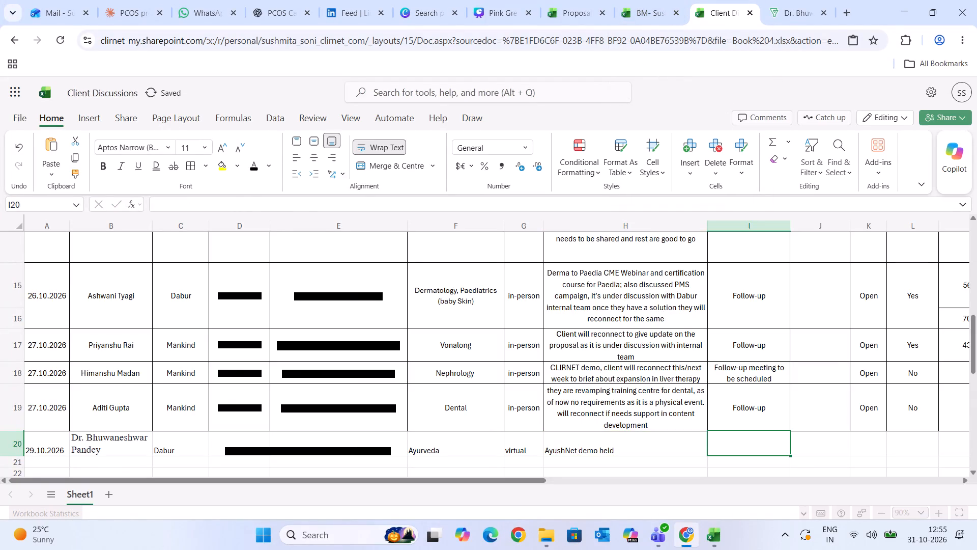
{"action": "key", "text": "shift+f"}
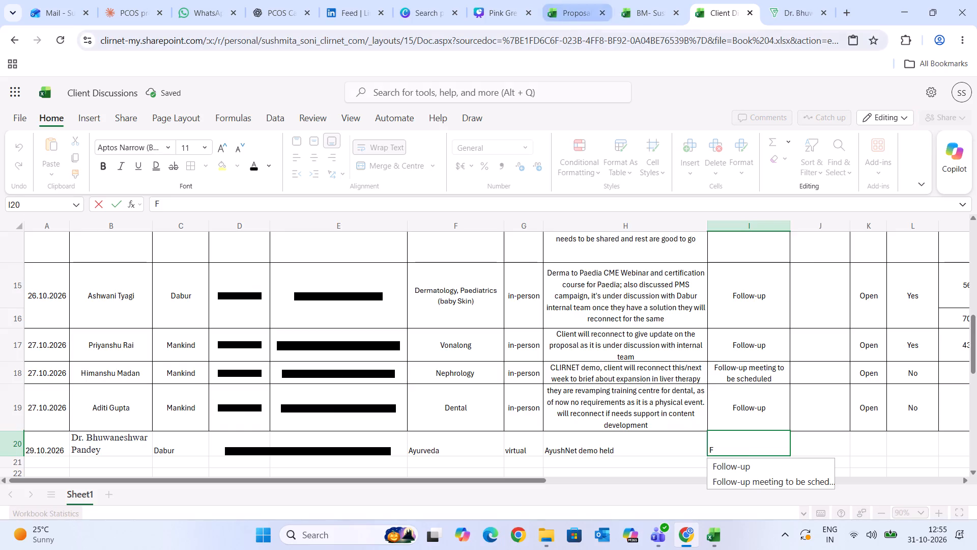
{"action": "double_click", "coordinate": [624, 451]}
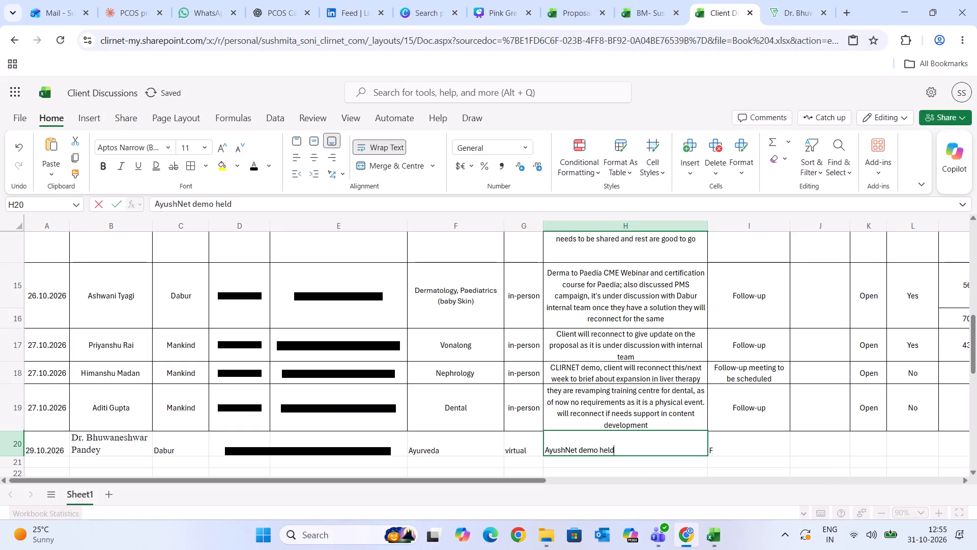
{"action": "key", "text": "BackSpace"}
{"action": "key", "text": "BackSpace"}
{"action": "key", "text": "BackSpace"}
{"action": "key", "text": "BackSpace"}
{"action": "key", "text": "BackSpace"}
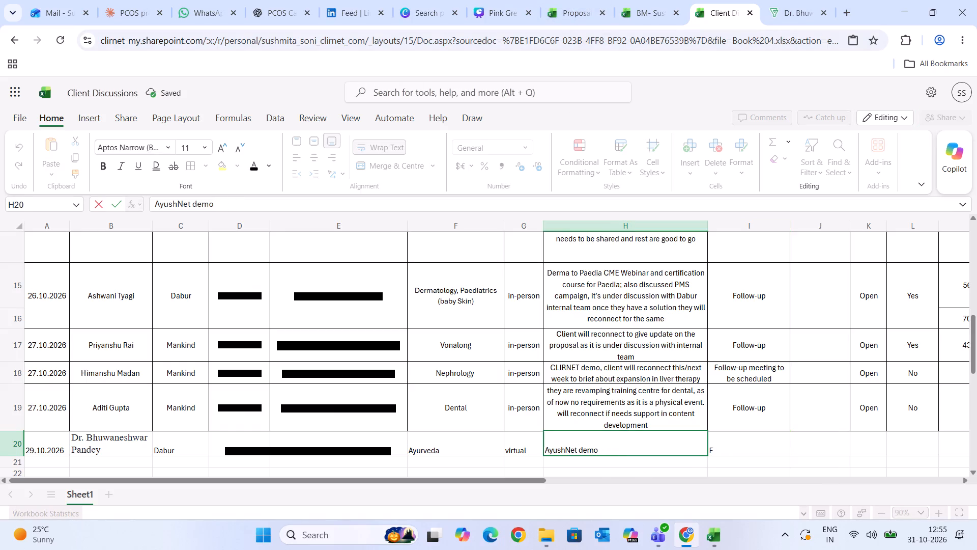
Complete row 20 with next action Follow-up in I20, status Open in K20 and proposal shared No in L20.
{"action": "left_click", "coordinate": [732, 452]}
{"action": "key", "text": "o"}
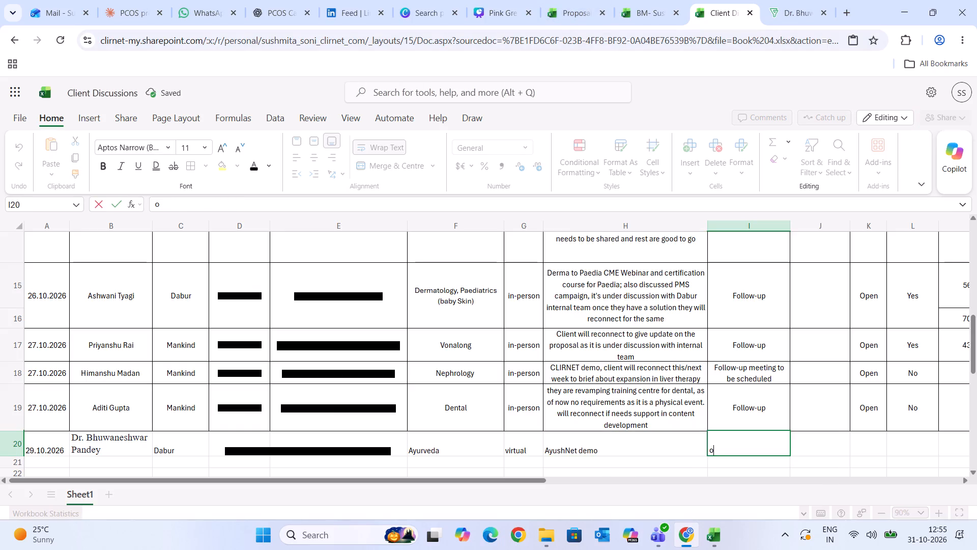
{"action": "key", "text": "BackSpace"}
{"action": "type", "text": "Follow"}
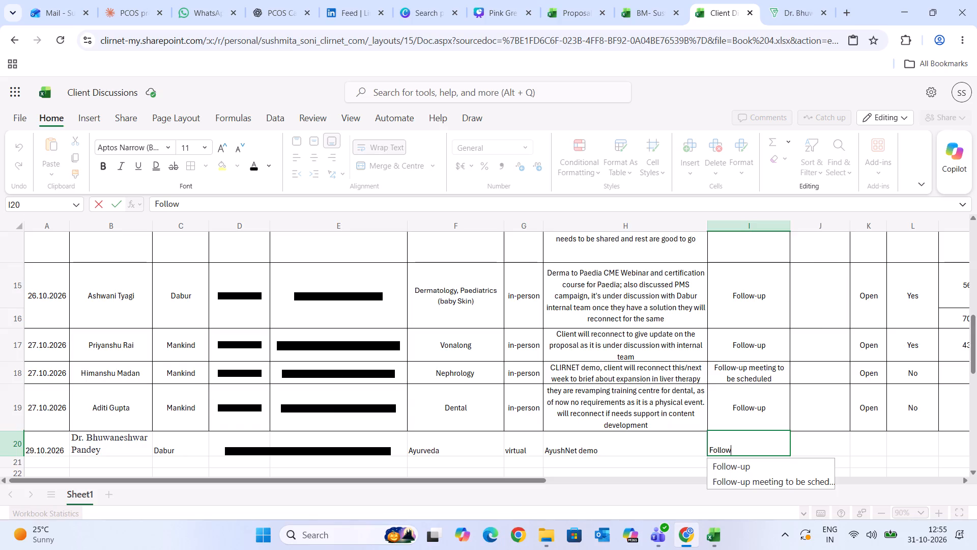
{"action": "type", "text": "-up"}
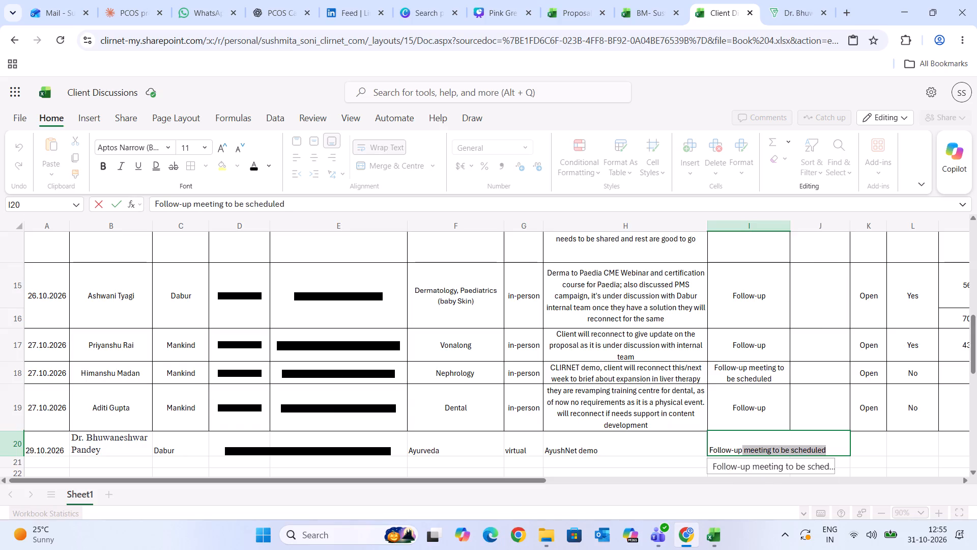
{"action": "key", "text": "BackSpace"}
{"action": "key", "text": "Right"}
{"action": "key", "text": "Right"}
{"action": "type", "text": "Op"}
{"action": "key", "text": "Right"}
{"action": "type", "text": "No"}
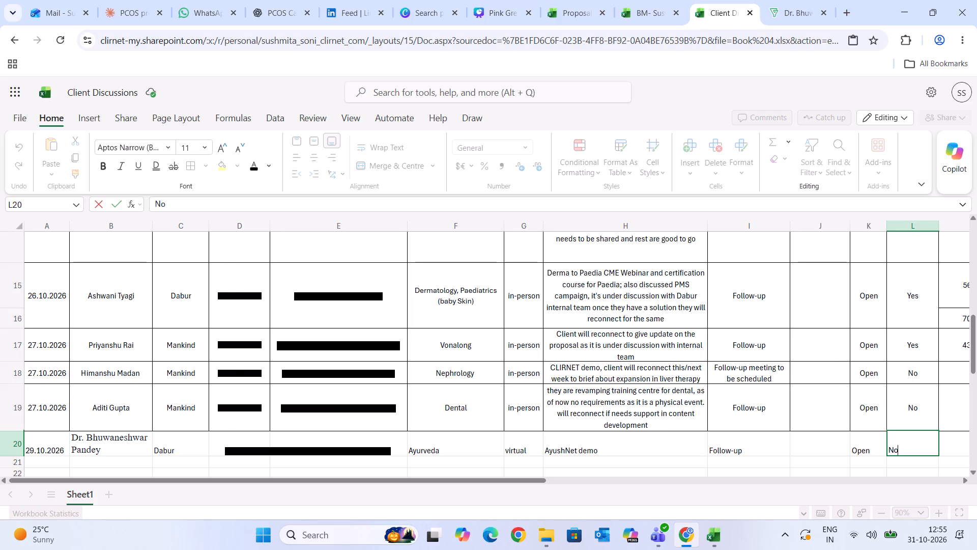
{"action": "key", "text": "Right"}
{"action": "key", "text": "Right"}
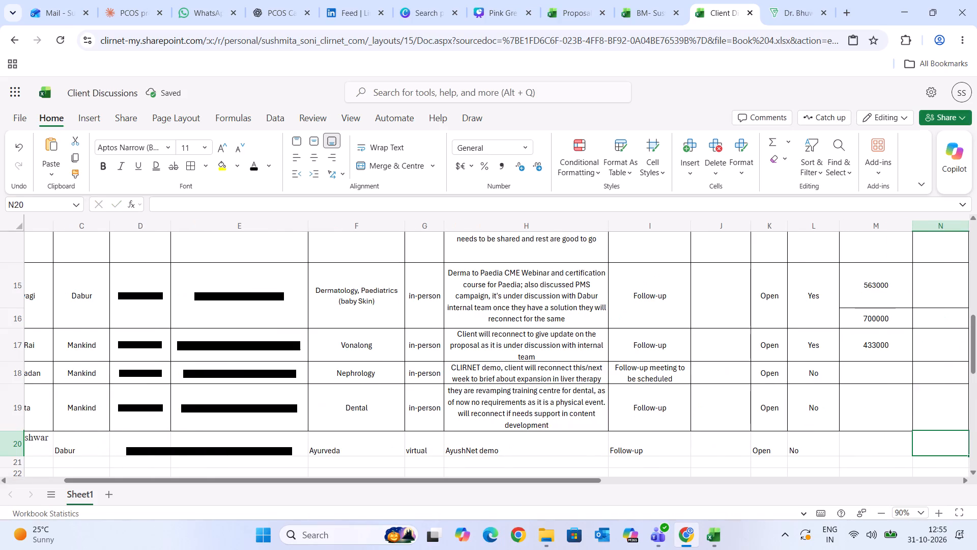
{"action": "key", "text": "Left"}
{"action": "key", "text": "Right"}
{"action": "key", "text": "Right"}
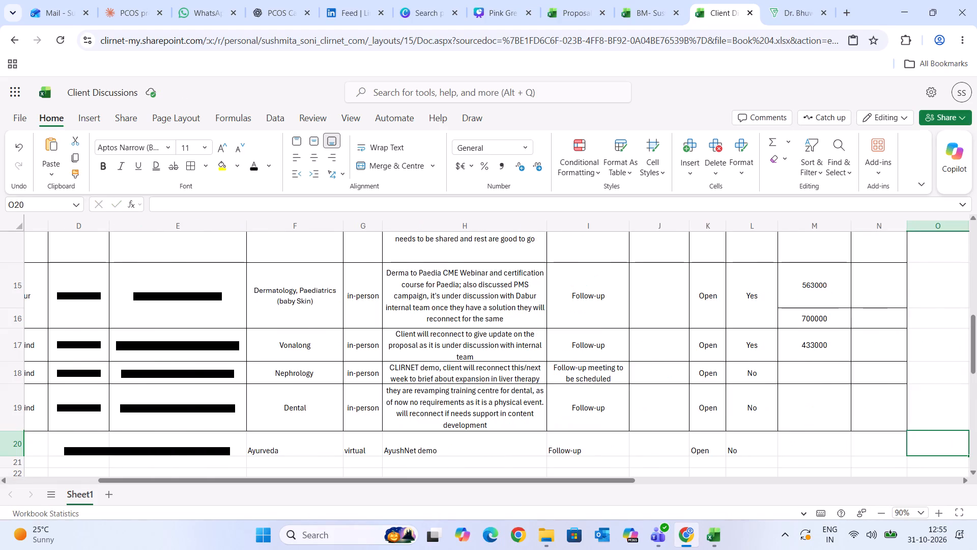